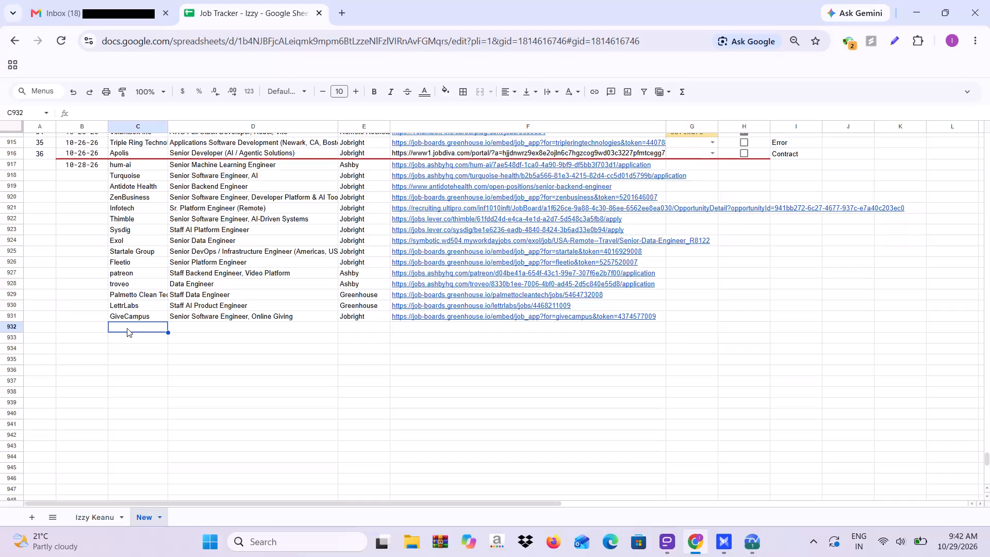
Paste the copied Sabel Systems Platform Engineer listing without formatting into row 932, starting in column C.
{"action": "key", "text": "ctrl+shift+v"}
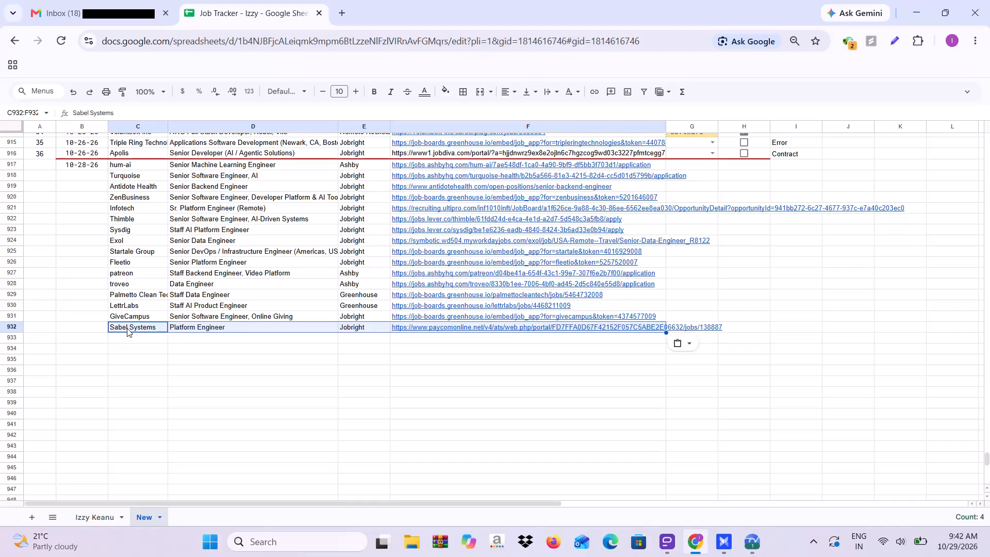
Copy the GenHealth.ai Full Stack AI Engineer listing from the Pumble job-links thread into row 933 of the Job Tracker, without formatting.
{"action": "key", "text": "alt+Tab"}
{"action": "left_click_drag", "start_coordinate": [648, 151], "coordinate": [730, 164]}
{"action": "key", "text": "ctrl+c"}
{"action": "key", "text": "alt+Tab"}
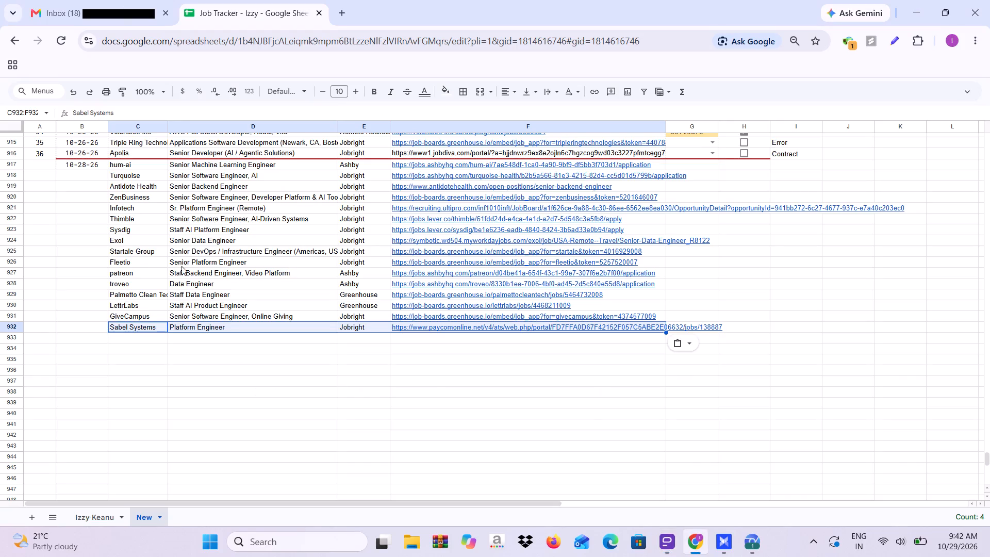
{"action": "left_click", "coordinate": [135, 341]}
{"action": "key", "text": "ctrl+shift+v"}
Copy the Atlas AI Founding AI Product Engineer listing from the Pumble thread into row 934 of the Job Tracker, without formatting.
{"action": "key", "text": "alt+Tab"}
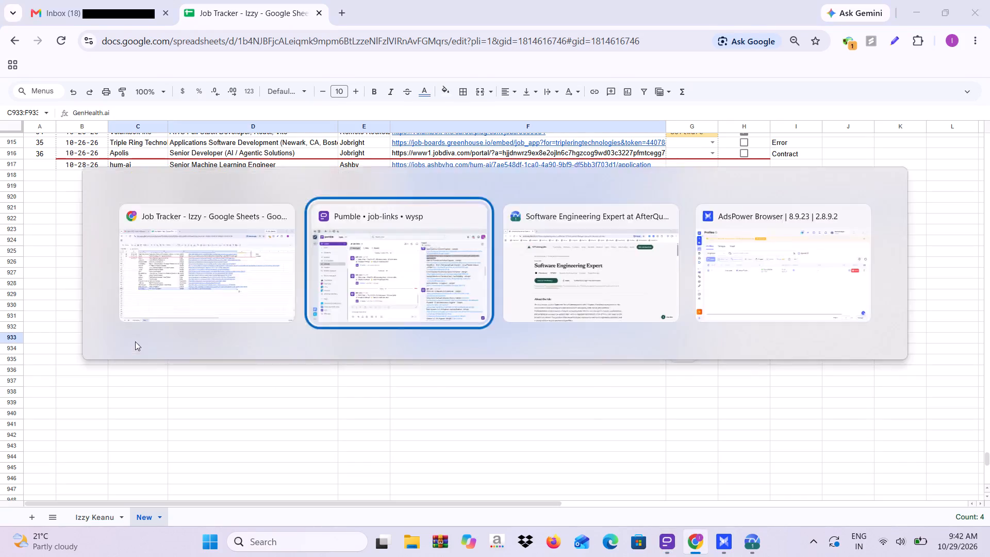
{"action": "left_click_drag", "start_coordinate": [641, 177], "coordinate": [959, 189]}
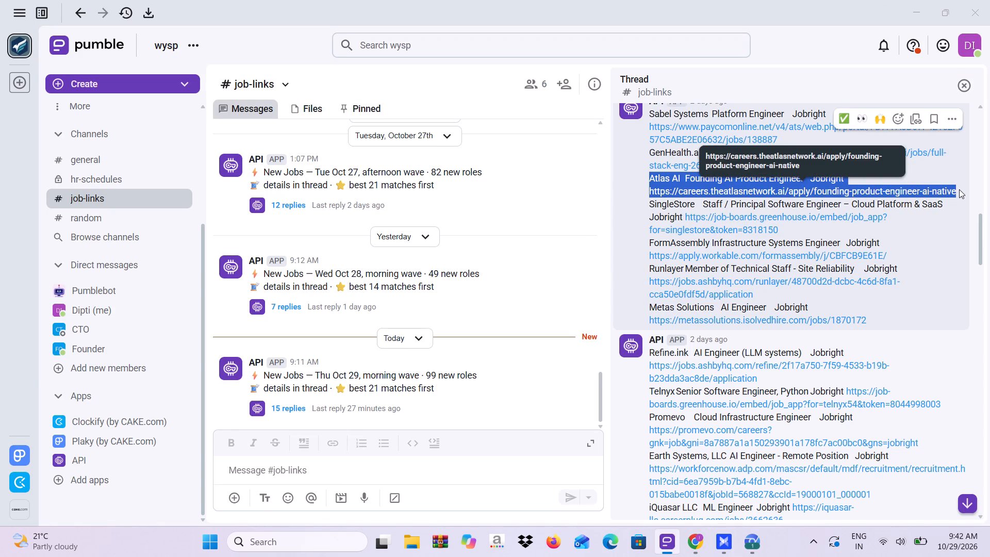
{"action": "left_click_drag", "start_coordinate": [959, 189], "coordinate": [963, 190]}
{"action": "key", "text": "ctrl+c"}
{"action": "key", "text": "alt+Tab"}
{"action": "left_click", "coordinate": [136, 348]}
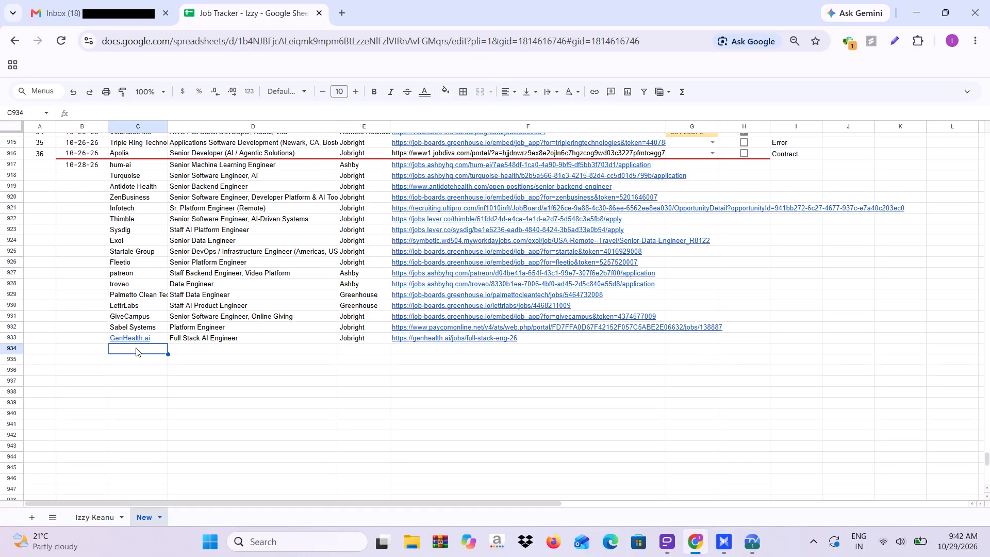
{"action": "key", "text": "ctrl+shift+v"}
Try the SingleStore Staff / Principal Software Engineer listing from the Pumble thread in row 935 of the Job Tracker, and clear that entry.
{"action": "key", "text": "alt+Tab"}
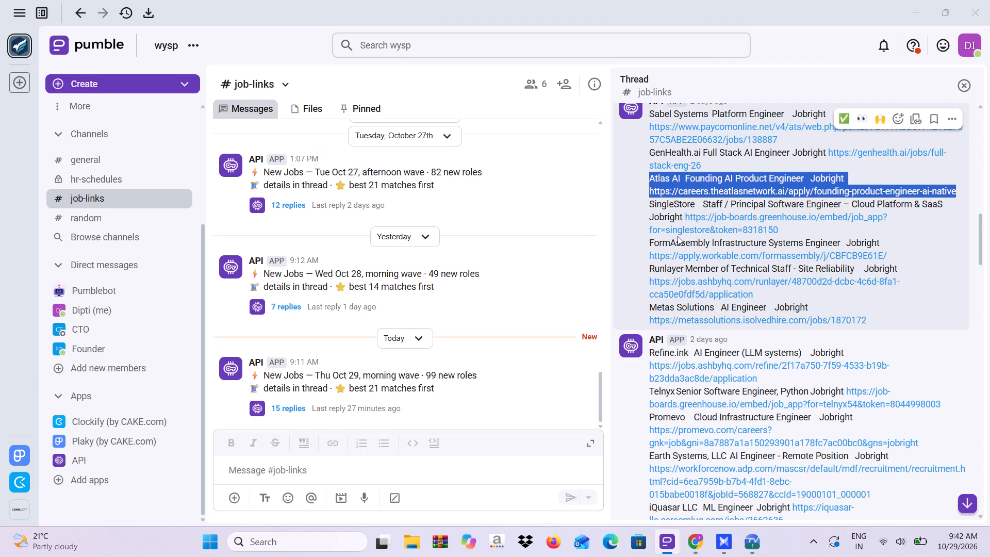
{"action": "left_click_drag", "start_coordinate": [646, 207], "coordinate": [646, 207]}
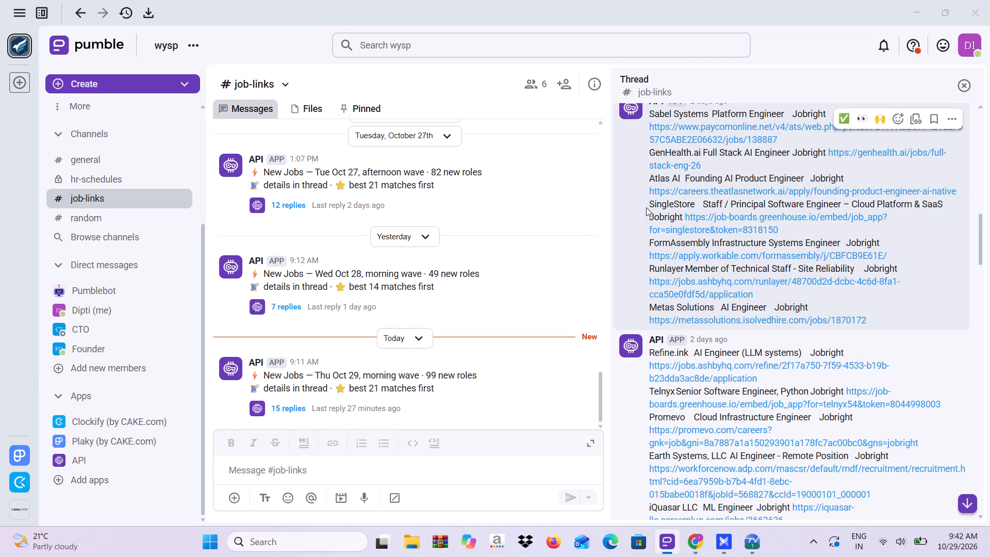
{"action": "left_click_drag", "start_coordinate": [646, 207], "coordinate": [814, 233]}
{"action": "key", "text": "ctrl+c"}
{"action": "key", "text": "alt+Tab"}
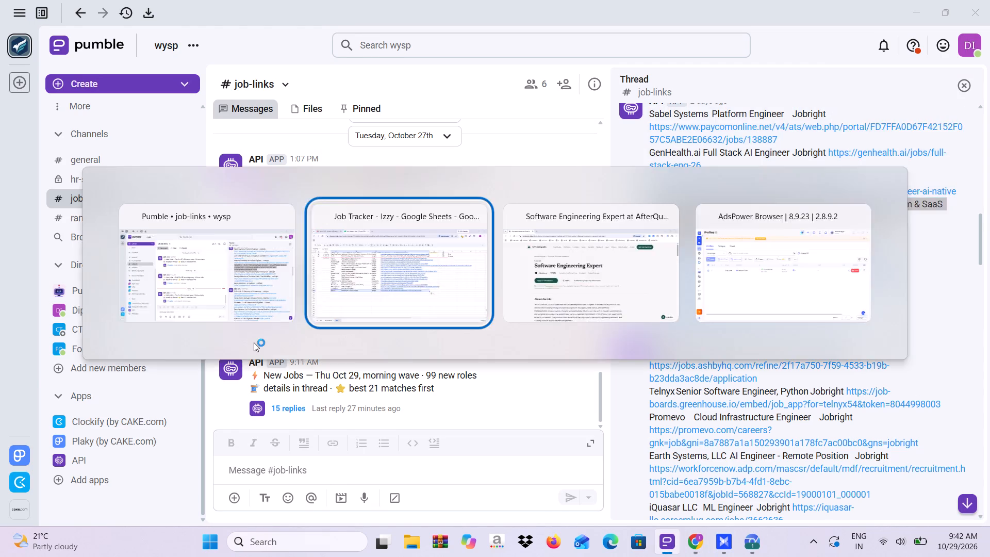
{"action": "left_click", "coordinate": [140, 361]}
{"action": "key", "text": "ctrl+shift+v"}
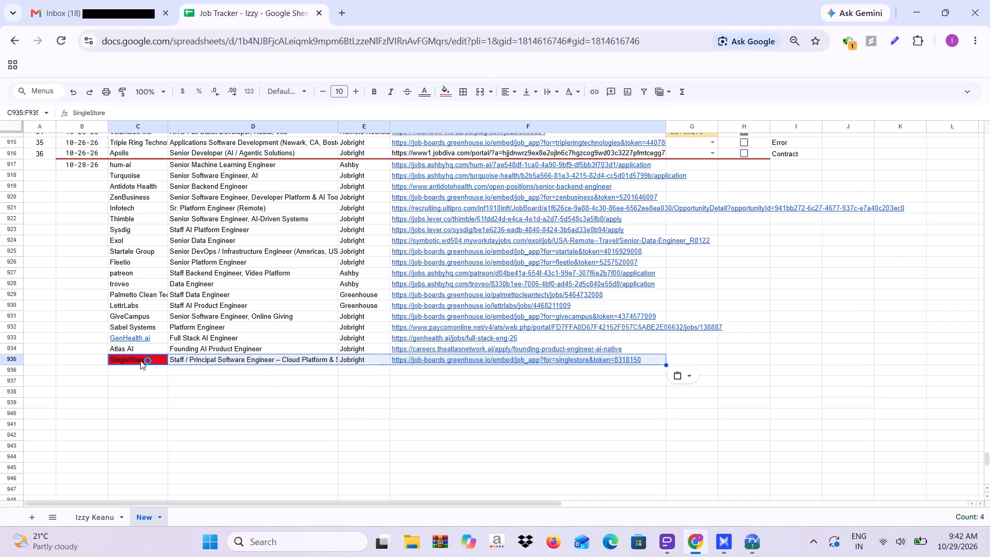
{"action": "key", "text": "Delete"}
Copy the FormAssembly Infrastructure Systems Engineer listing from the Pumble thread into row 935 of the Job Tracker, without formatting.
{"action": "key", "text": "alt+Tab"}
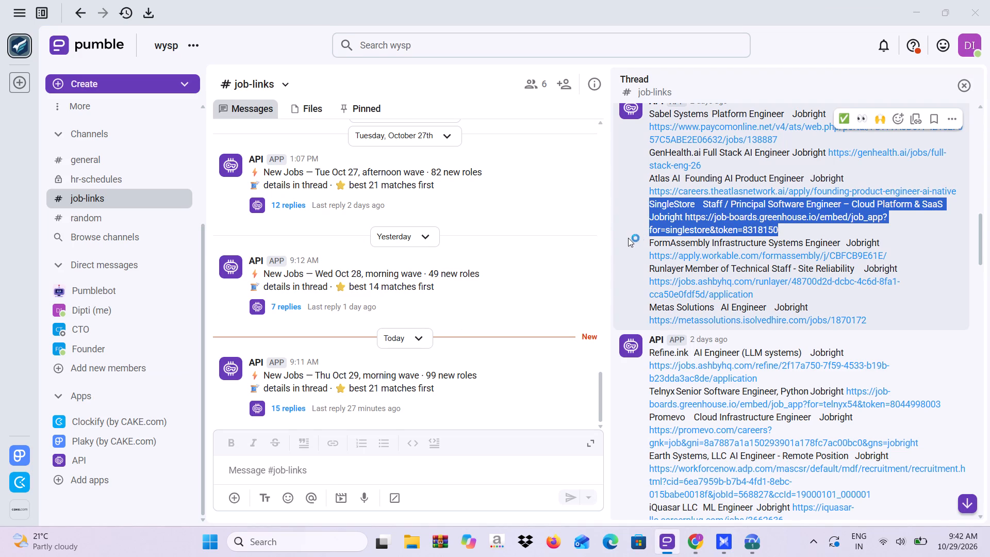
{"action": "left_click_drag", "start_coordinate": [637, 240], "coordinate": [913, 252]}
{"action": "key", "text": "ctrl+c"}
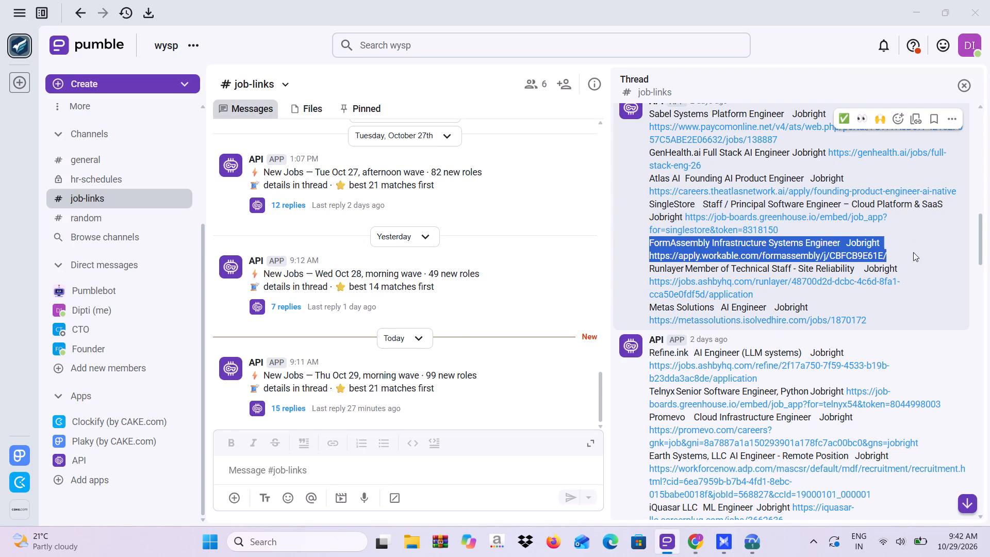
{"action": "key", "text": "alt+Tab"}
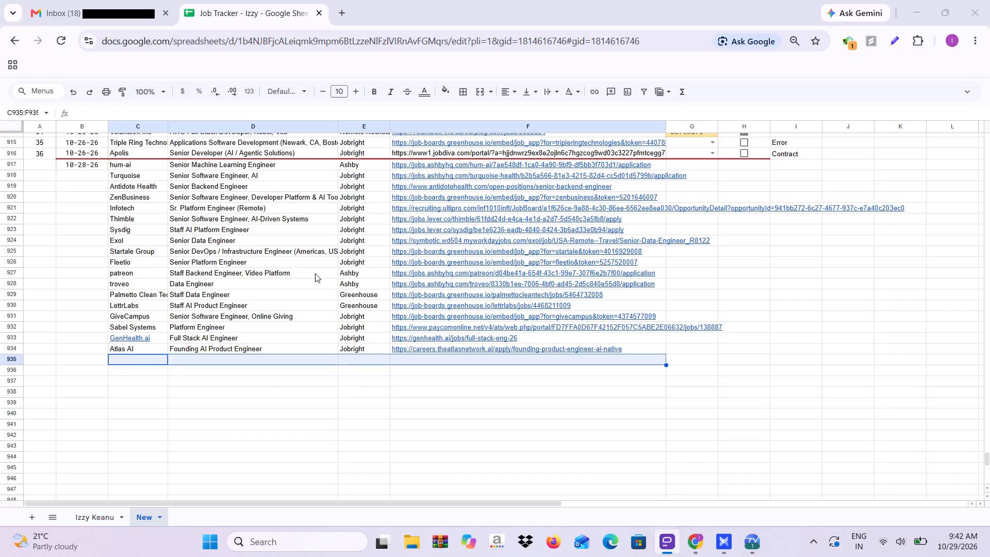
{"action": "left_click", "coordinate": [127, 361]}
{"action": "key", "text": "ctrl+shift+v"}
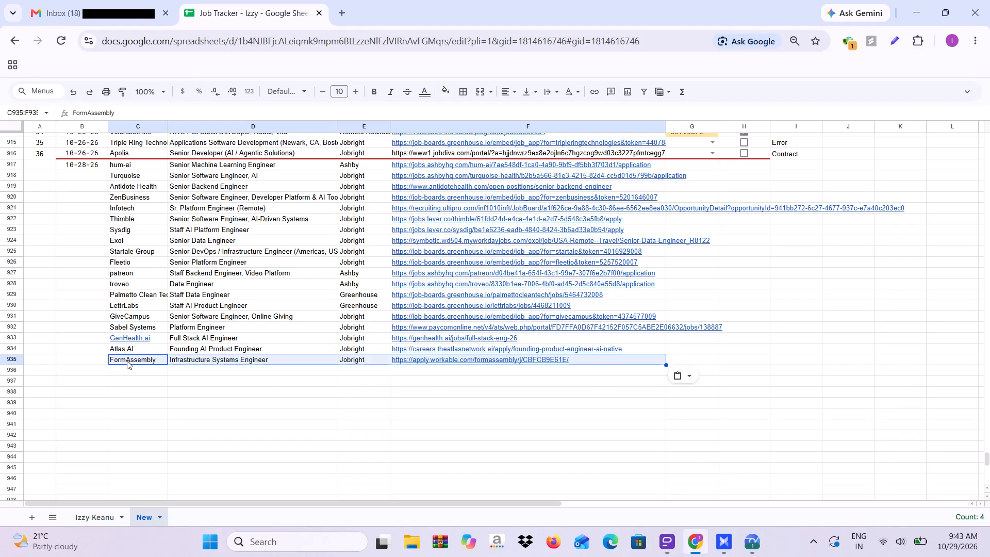
Copy the Runlayer Member of Technical Staff - Site Reliability listing from the Pumble thread into row 936 of the Job Tracker, without formatting.
{"action": "key", "text": "alt+Tab"}
{"action": "left_click_drag", "start_coordinate": [641, 267], "coordinate": [774, 296]}
{"action": "key", "text": "ctrl+c"}
{"action": "key", "text": "alt+Tab"}
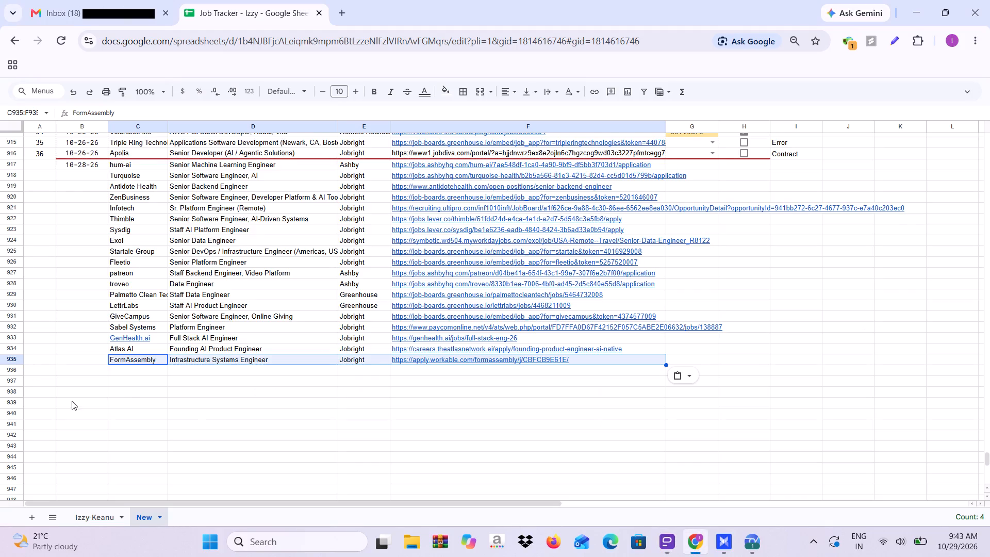
{"action": "left_click", "coordinate": [143, 374]}
{"action": "key", "text": "ctrl+shift+v"}
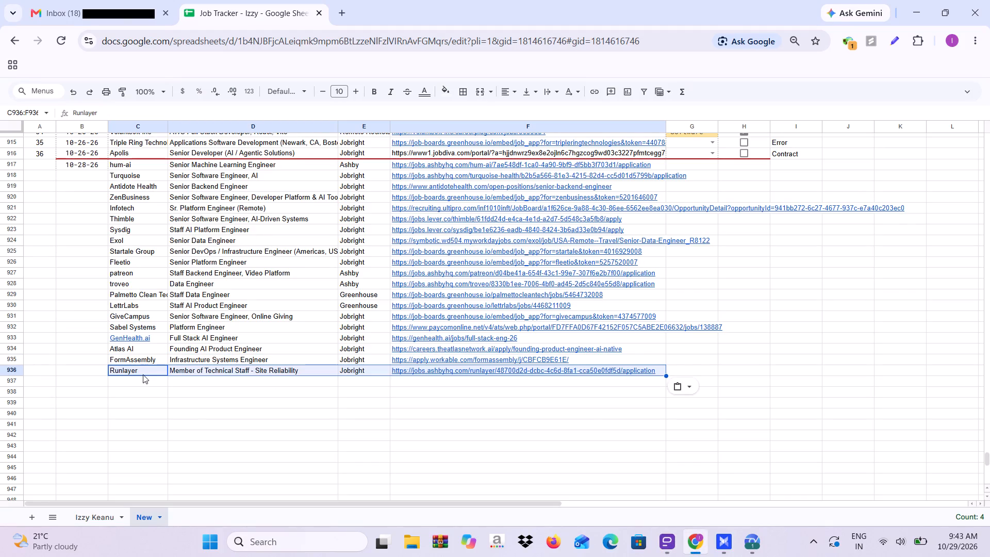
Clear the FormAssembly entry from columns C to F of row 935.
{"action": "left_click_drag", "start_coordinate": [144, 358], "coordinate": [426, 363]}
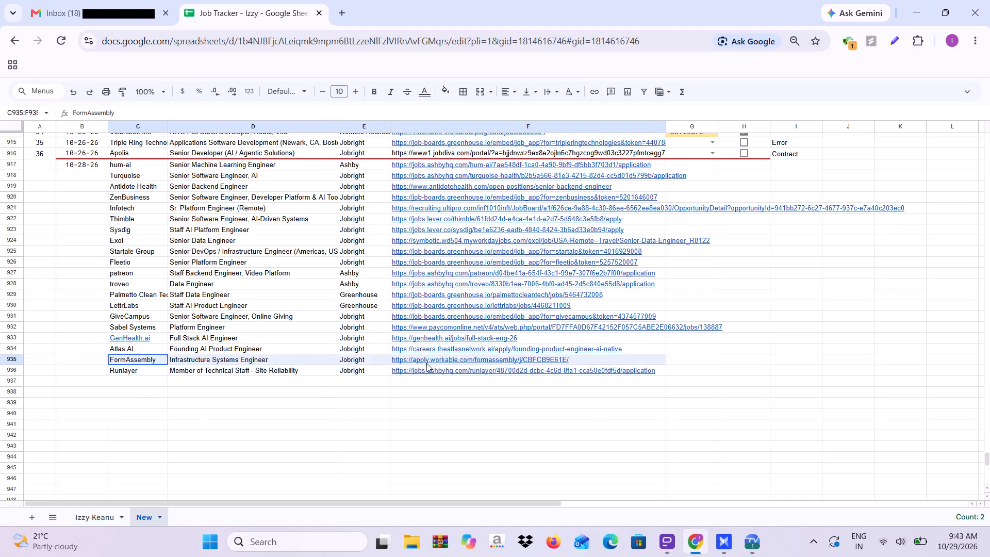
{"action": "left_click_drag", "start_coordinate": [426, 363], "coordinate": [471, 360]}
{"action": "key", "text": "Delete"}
Copy the Metas Solutions AI Engineer listing from the Pumble thread into the empty row 935 of the Job Tracker, without formatting.
{"action": "key", "text": "alt+Tab"}
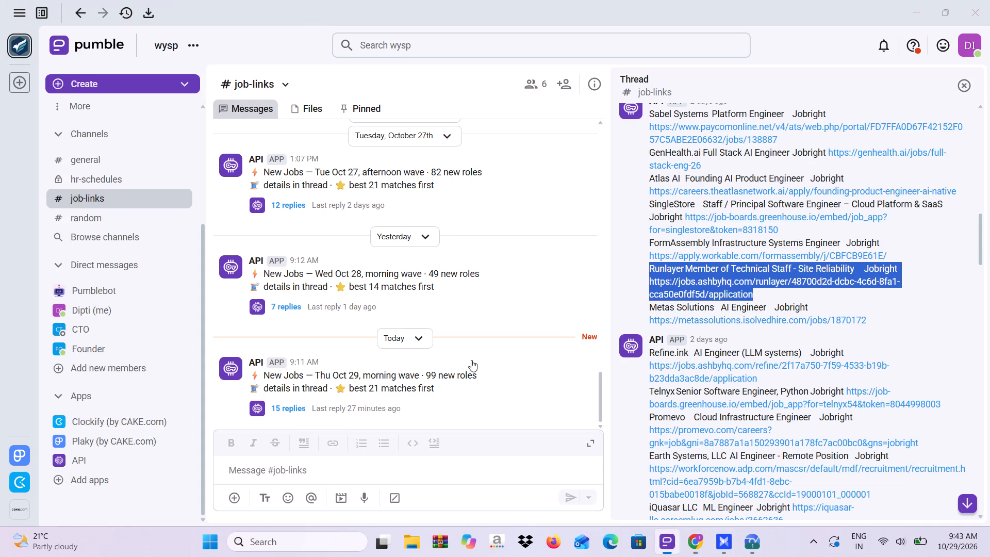
{"action": "left_click_drag", "start_coordinate": [641, 311], "coordinate": [871, 321]}
{"action": "key", "text": "ctrl+c"}
{"action": "key", "text": "alt+Tab"}
{"action": "left_click", "coordinate": [130, 358]}
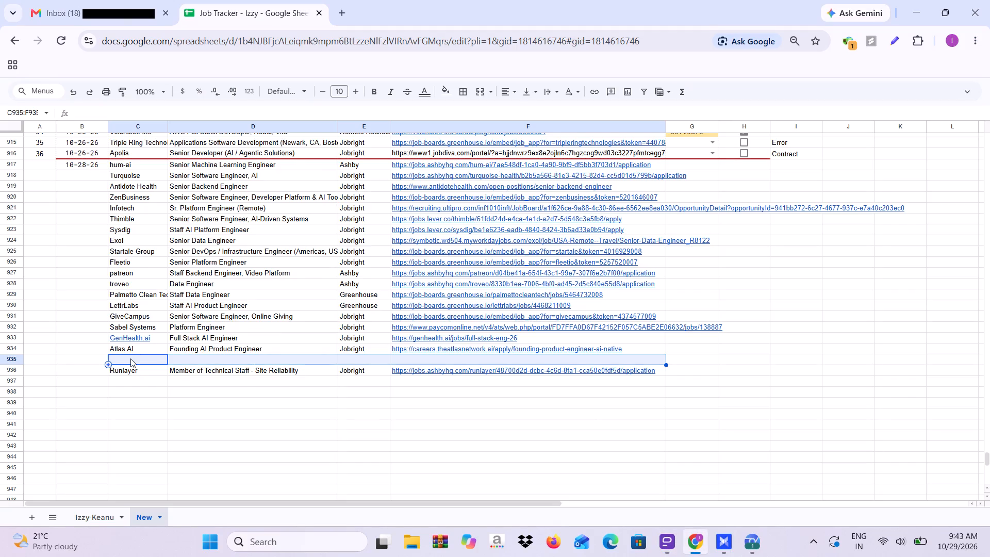
{"action": "key", "text": "ctrl+shift+v"}
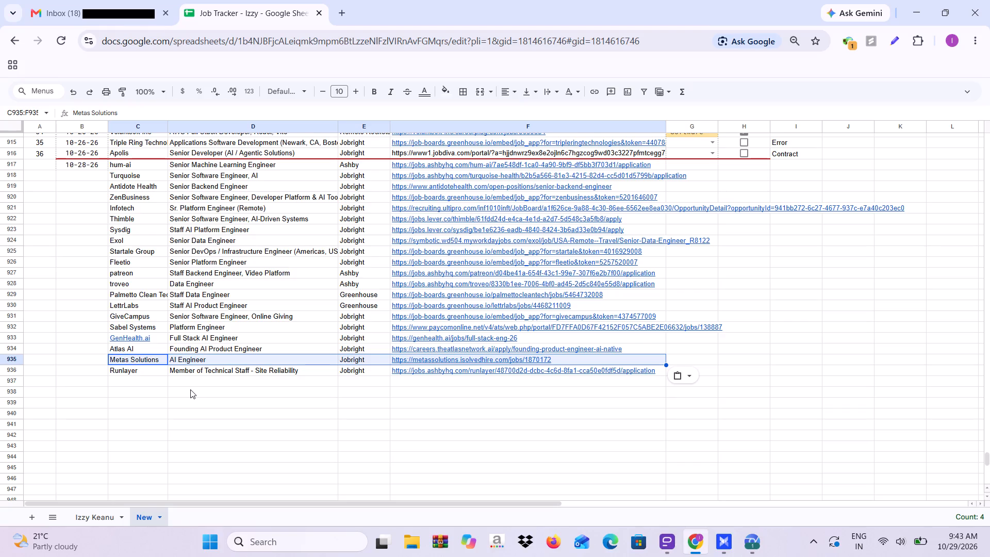
Copy the Refine.ink AI Engineer (LLM systems) listing from the Pumble thread into row 937 of the Job Tracker, without formatting.
{"action": "key", "text": "alt+Tab"}
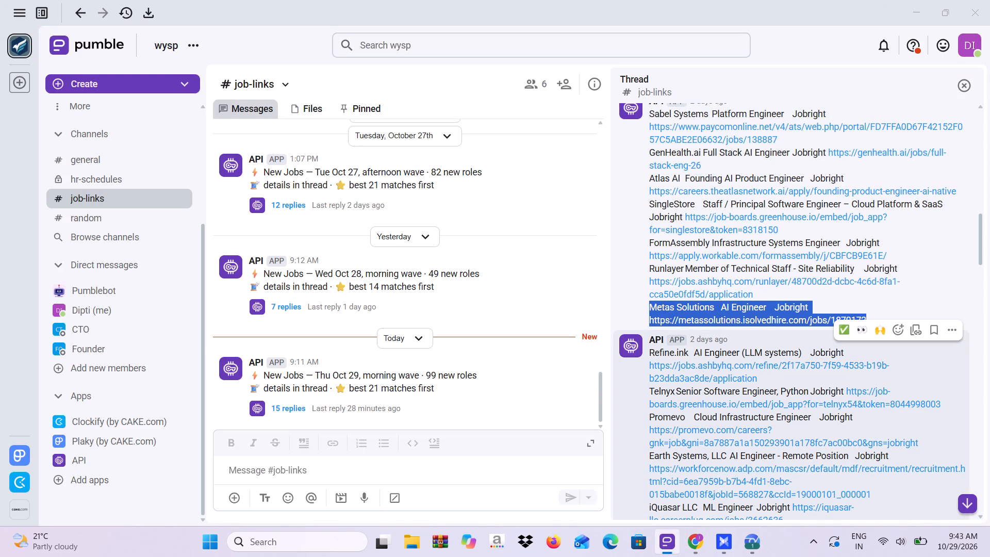
{"action": "left_click_drag", "start_coordinate": [647, 355], "coordinate": [780, 381]}
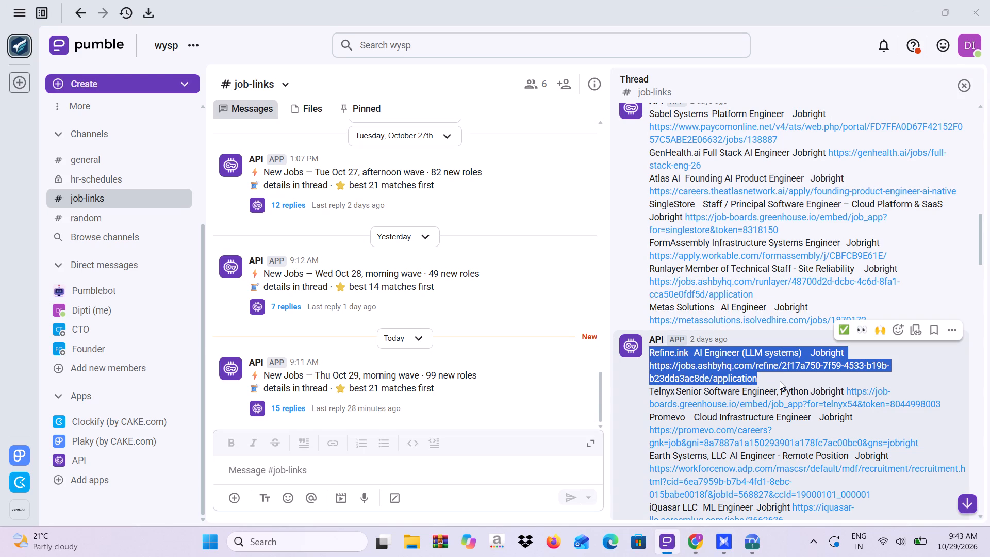
{"action": "key", "text": "ctrl+c"}
{"action": "key", "text": "alt+Tab"}
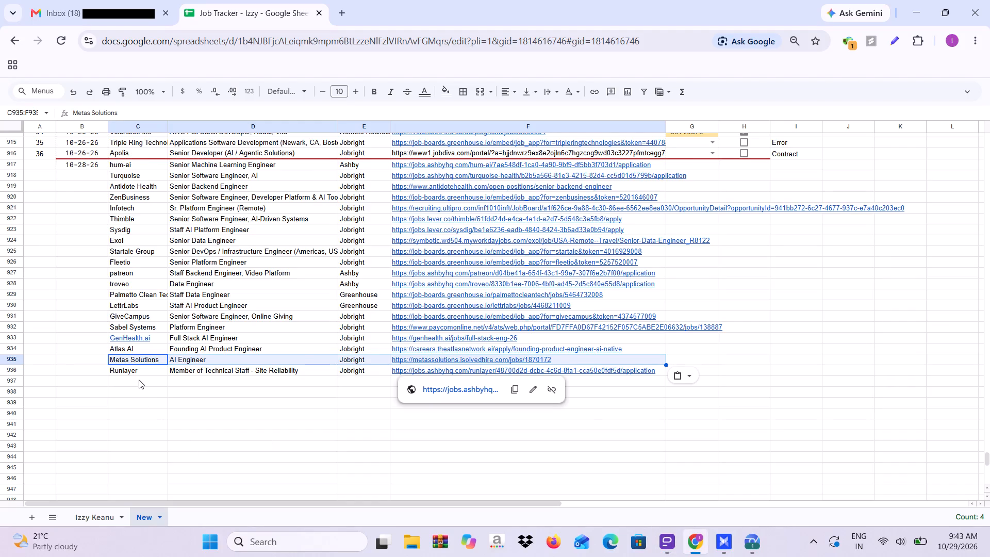
{"action": "left_click", "coordinate": [139, 380]}
{"action": "key", "text": "ctrl+shift+v"}
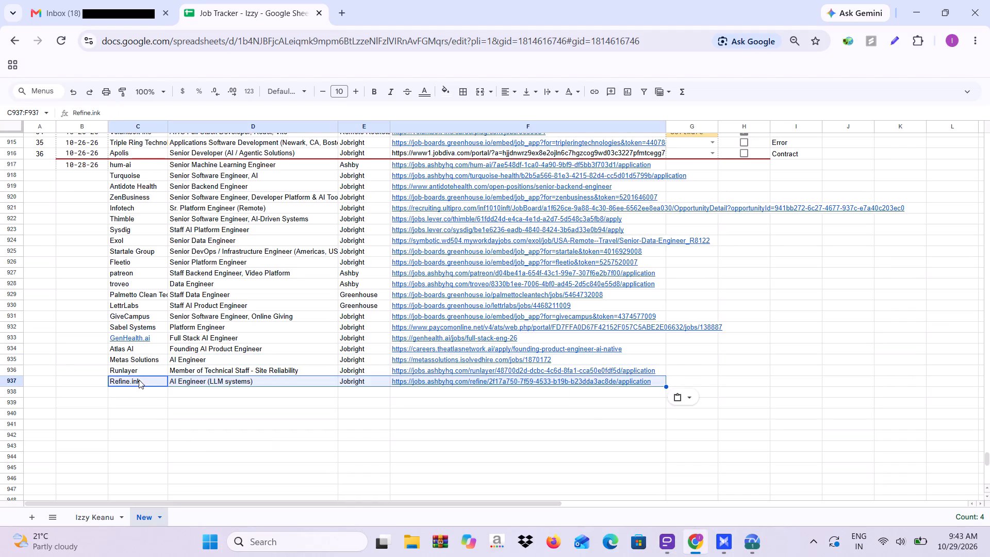
Copy the Telnyx Senior Software Engineer, Python listing from the Pumble thread into row 938 of the Job Tracker, without formatting.
{"action": "key", "text": "alt+Tab"}
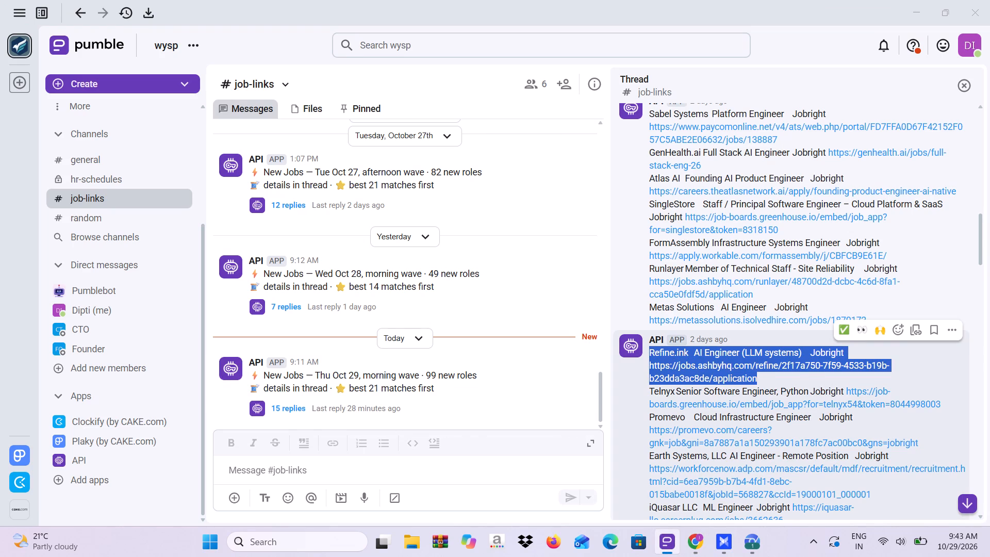
{"action": "left_click_drag", "start_coordinate": [642, 391], "coordinate": [961, 404]}
{"action": "key", "text": "ctrl+c"}
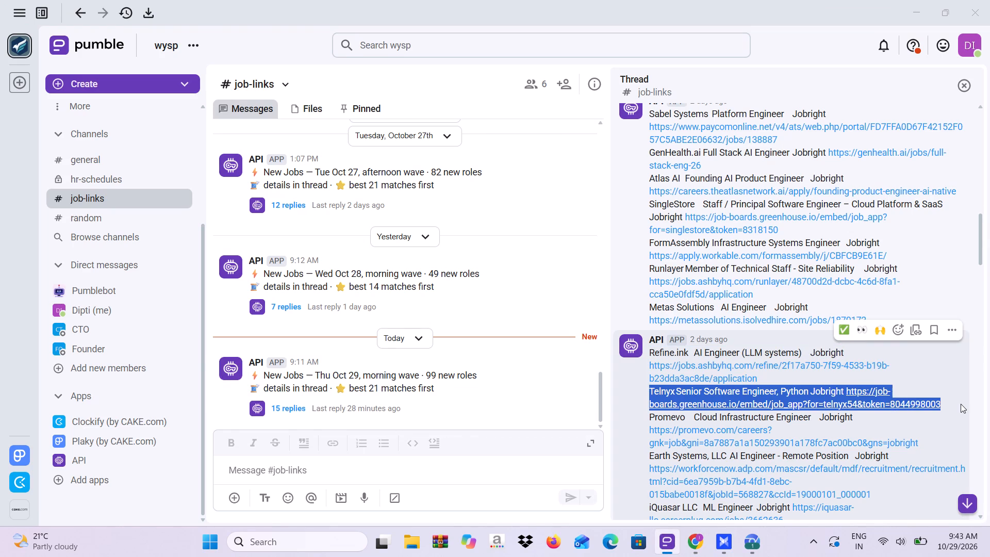
{"action": "key", "text": "alt+Tab"}
{"action": "left_click", "coordinate": [151, 392]}
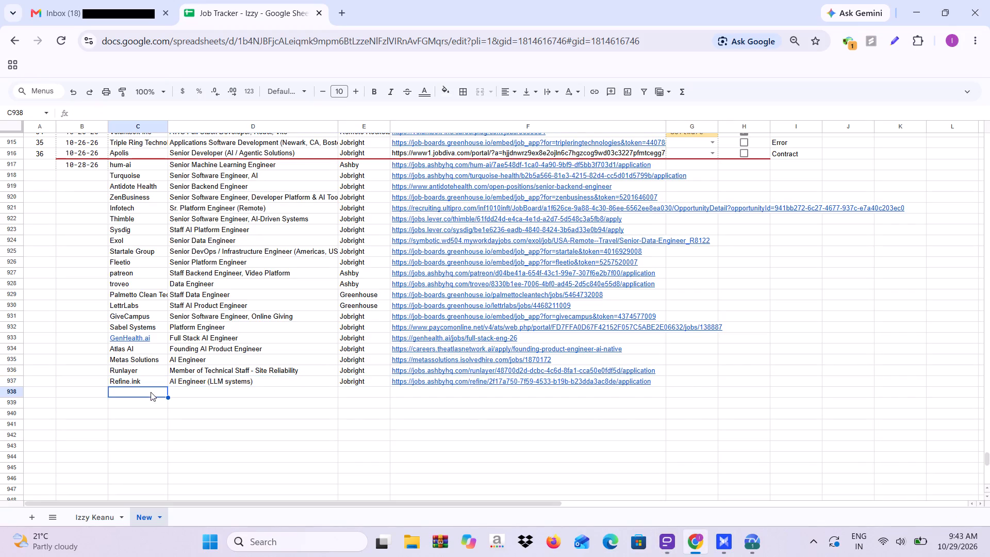
{"action": "key", "text": "ctrl+shift+v"}
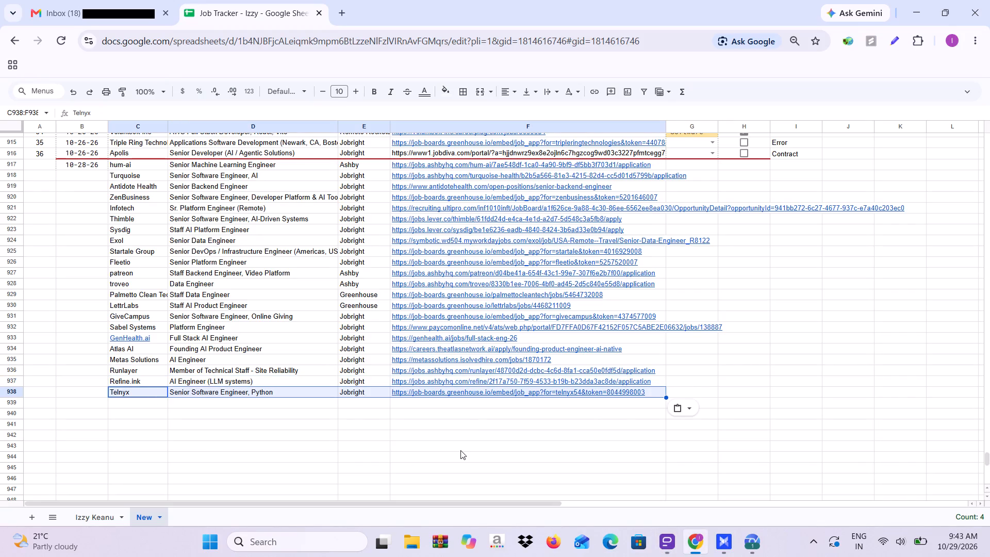
Copy the Earth Systems, LLC AI Engineer - Remote Position listing from the Pumble thread into row 939 of the Job Tracker, without formatting.
{"action": "key", "text": "alt+Tab"}
{"action": "left_click_drag", "start_coordinate": [641, 418], "coordinate": [694, 425]}
{"action": "left_click_drag", "start_coordinate": [636, 454], "coordinate": [860, 486]}
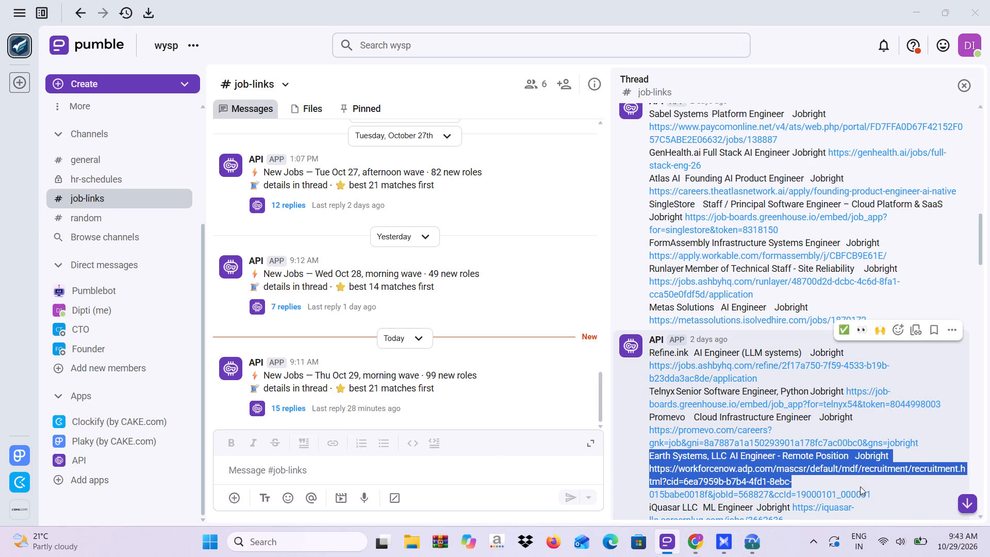
{"action": "left_click_drag", "start_coordinate": [860, 486], "coordinate": [877, 492]}
{"action": "key", "text": "ctrl+c"}
{"action": "key", "text": "alt+Tab"}
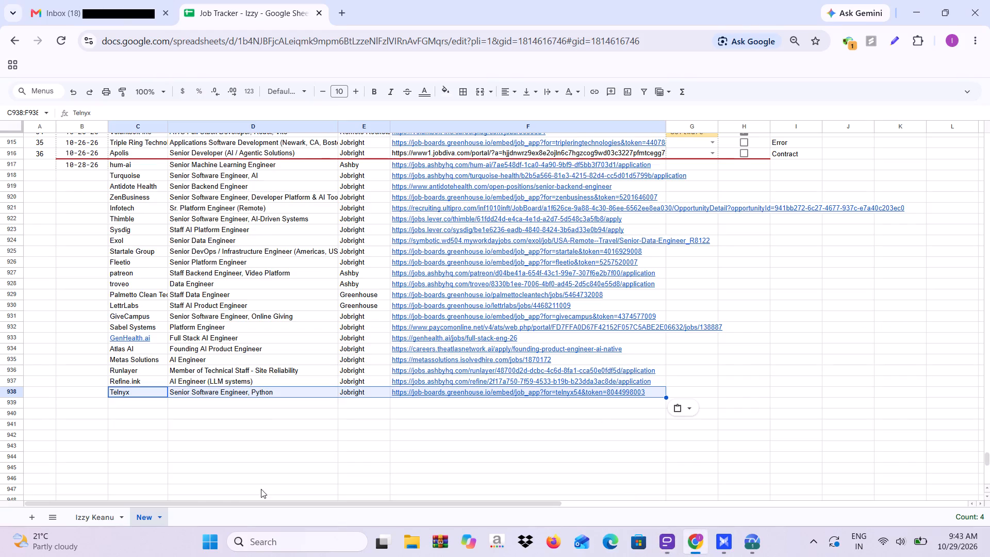
{"action": "left_click", "coordinate": [137, 404]}
{"action": "key", "text": "ctrl+shift+v"}
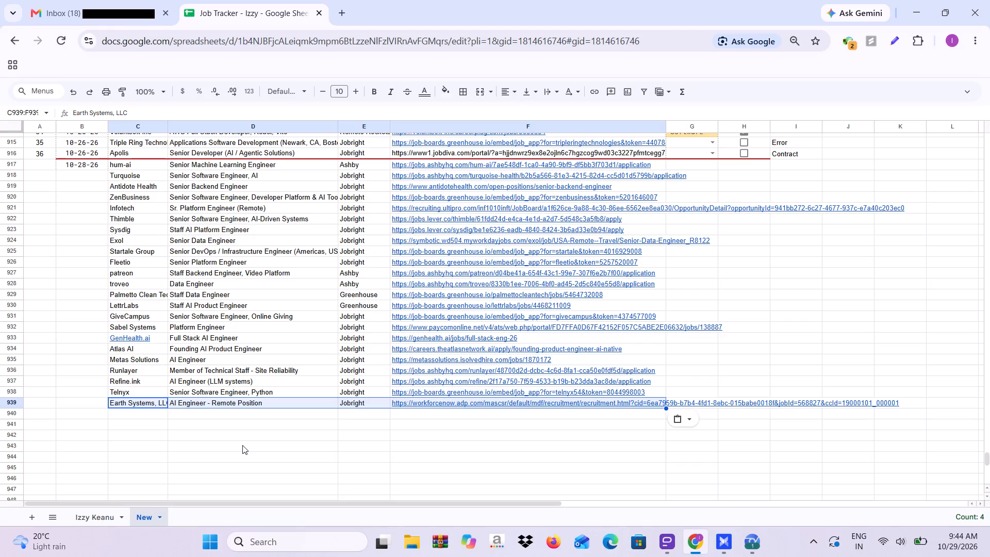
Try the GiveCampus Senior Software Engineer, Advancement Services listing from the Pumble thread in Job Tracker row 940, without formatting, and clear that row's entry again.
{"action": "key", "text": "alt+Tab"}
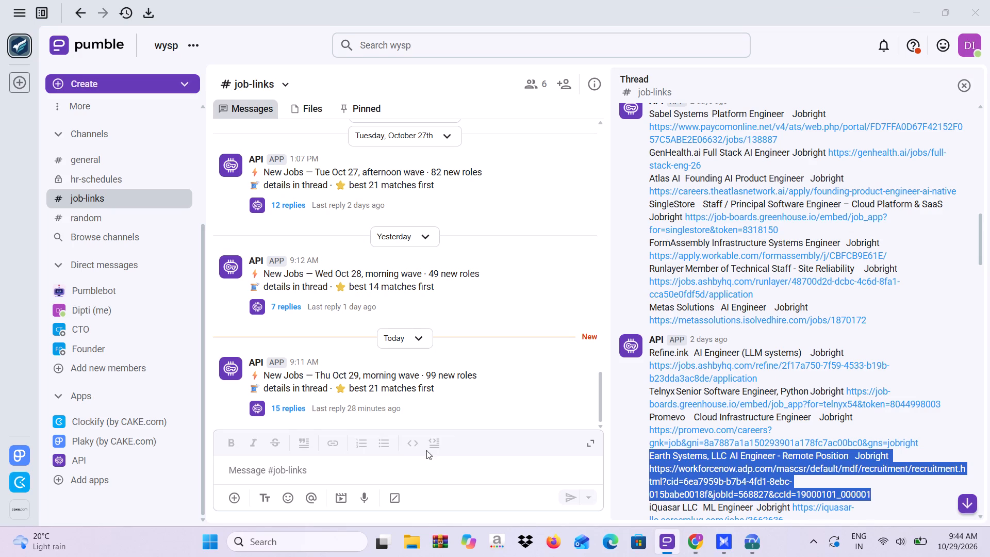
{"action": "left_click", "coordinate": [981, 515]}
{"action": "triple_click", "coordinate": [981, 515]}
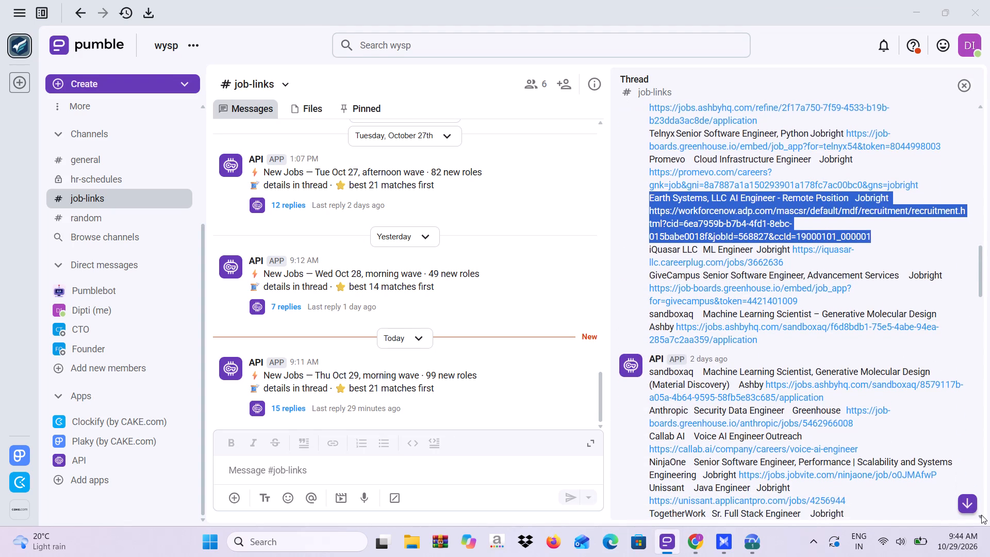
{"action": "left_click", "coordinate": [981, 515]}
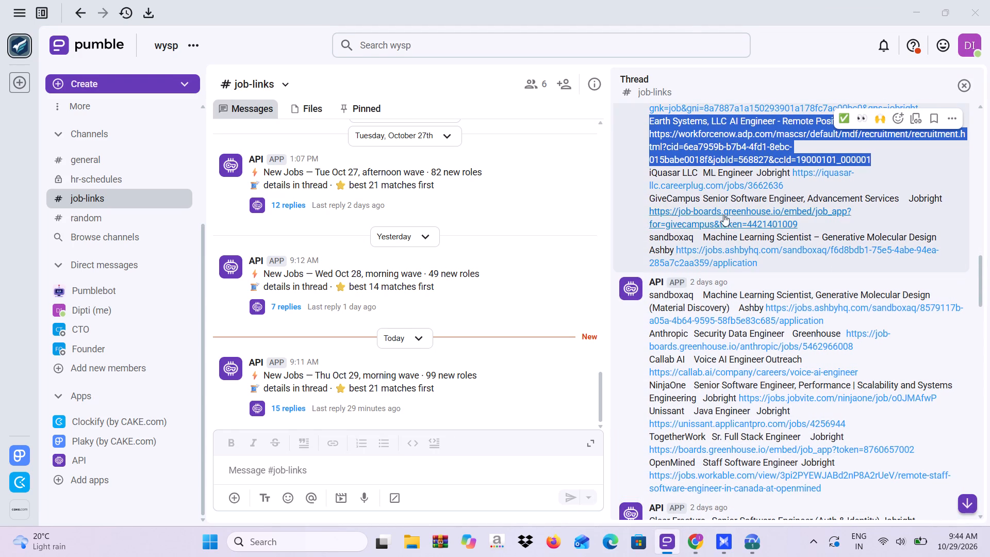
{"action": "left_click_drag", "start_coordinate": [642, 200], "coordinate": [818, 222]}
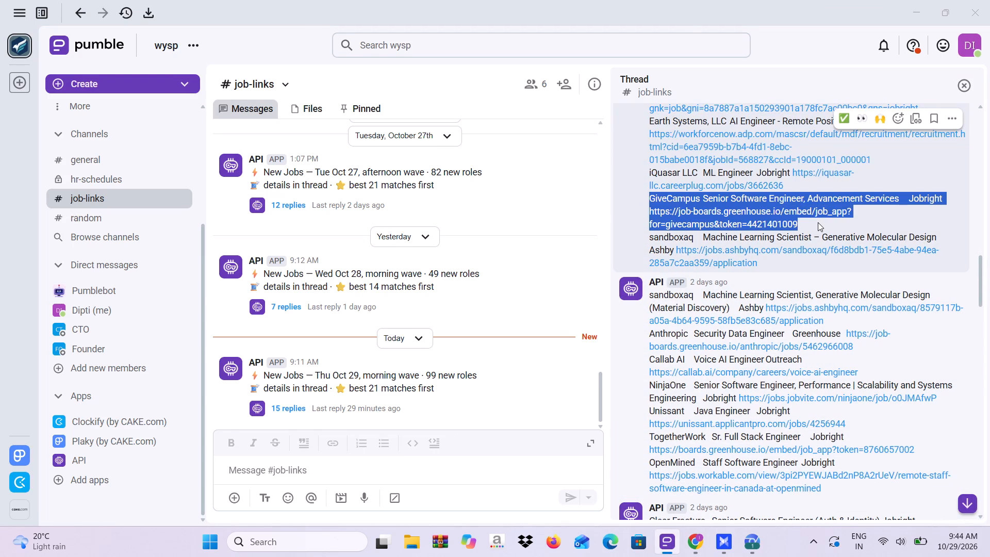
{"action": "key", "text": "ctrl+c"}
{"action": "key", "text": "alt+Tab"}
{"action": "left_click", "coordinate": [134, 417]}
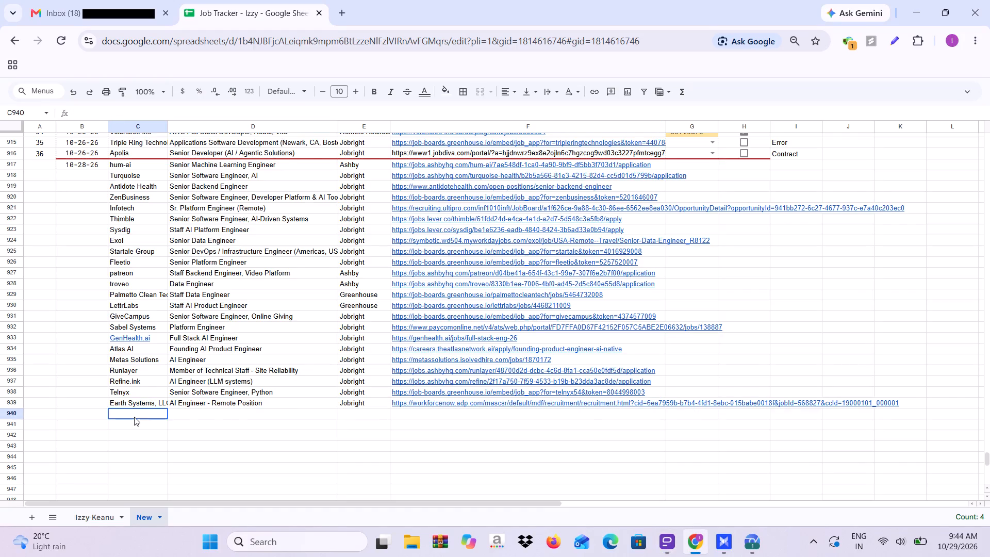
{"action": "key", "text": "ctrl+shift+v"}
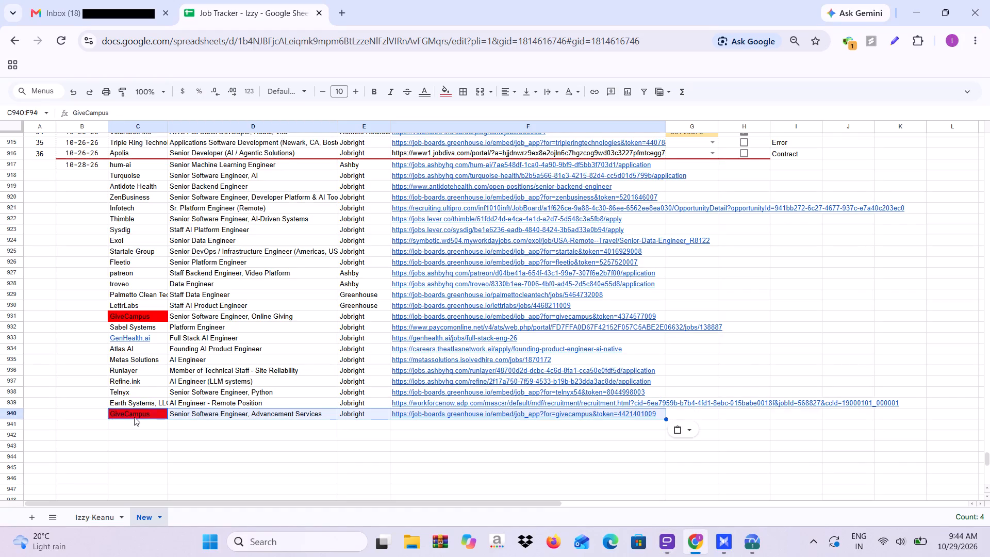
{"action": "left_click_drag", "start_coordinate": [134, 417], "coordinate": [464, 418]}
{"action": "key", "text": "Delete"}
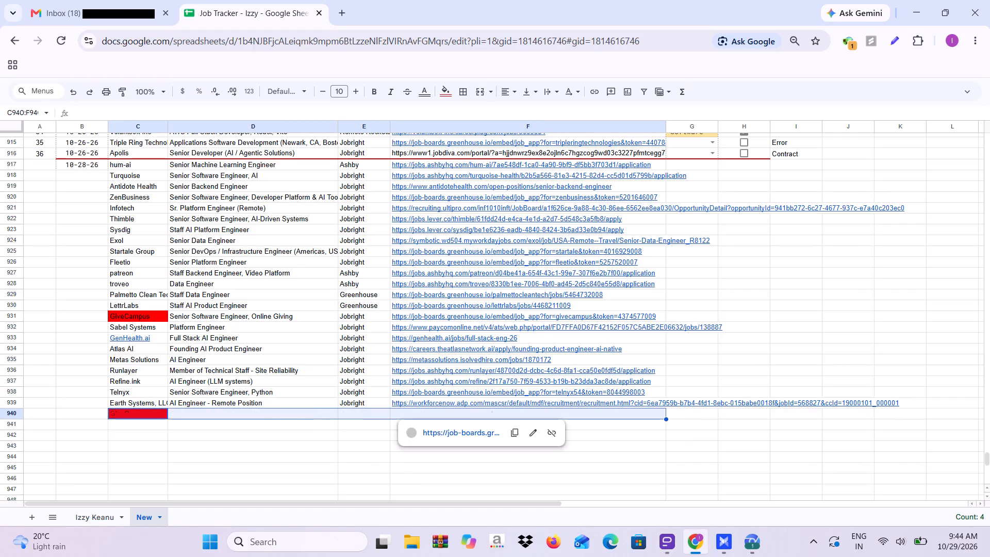
Copy the TogetherWork Sr. Full Stack Engineer listing from the Pumble thread into row 940 of the Job Tracker, without formatting.
{"action": "key", "text": "alt+Tab"}
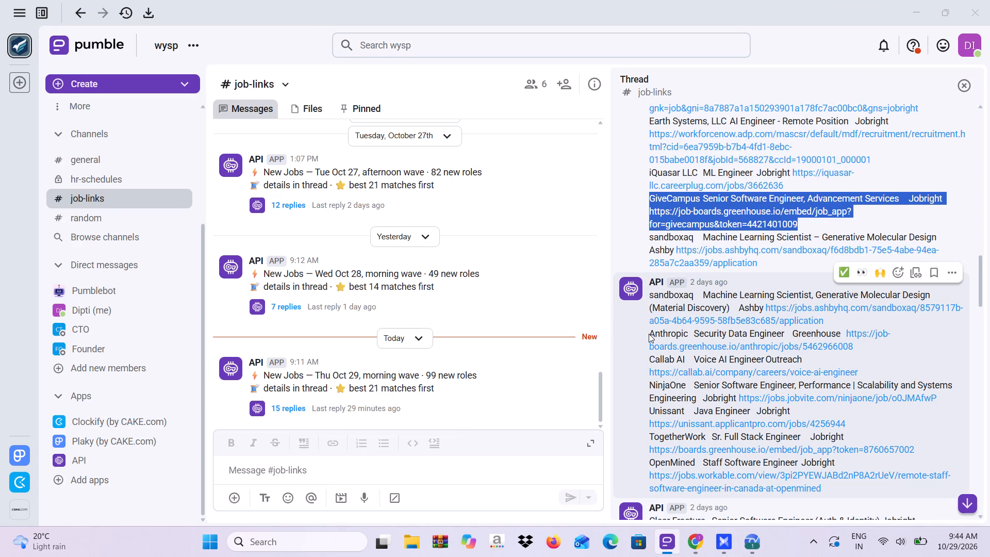
{"action": "left_click", "coordinate": [648, 388]}
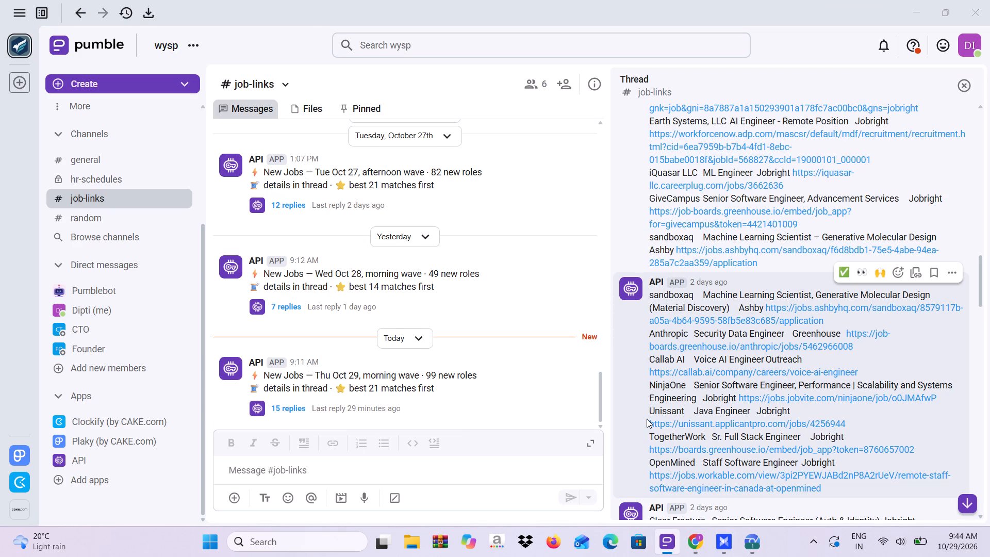
{"action": "left_click_drag", "start_coordinate": [643, 440], "coordinate": [940, 450]}
{"action": "key", "text": "ctrl+c"}
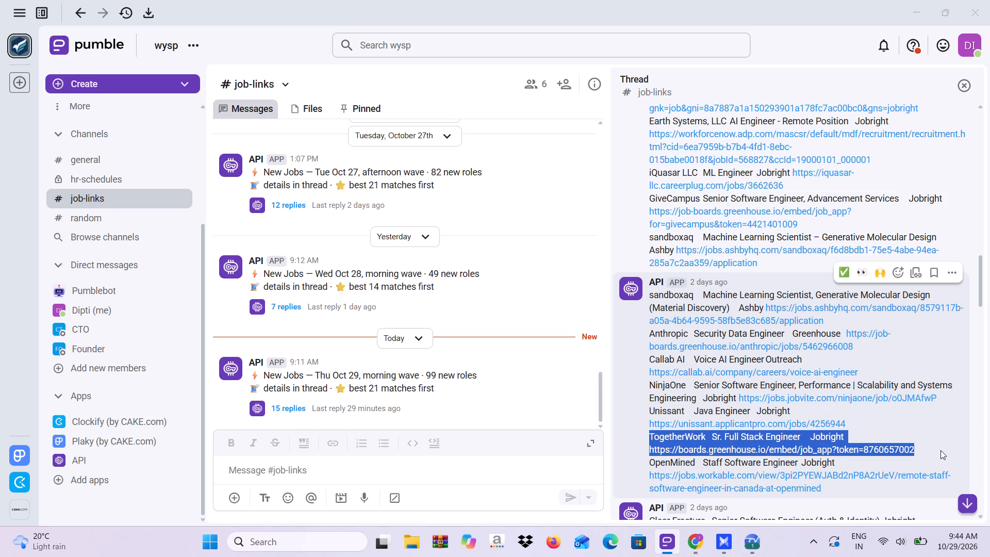
{"action": "key", "text": "alt+Tab"}
{"action": "left_click", "coordinate": [134, 411]}
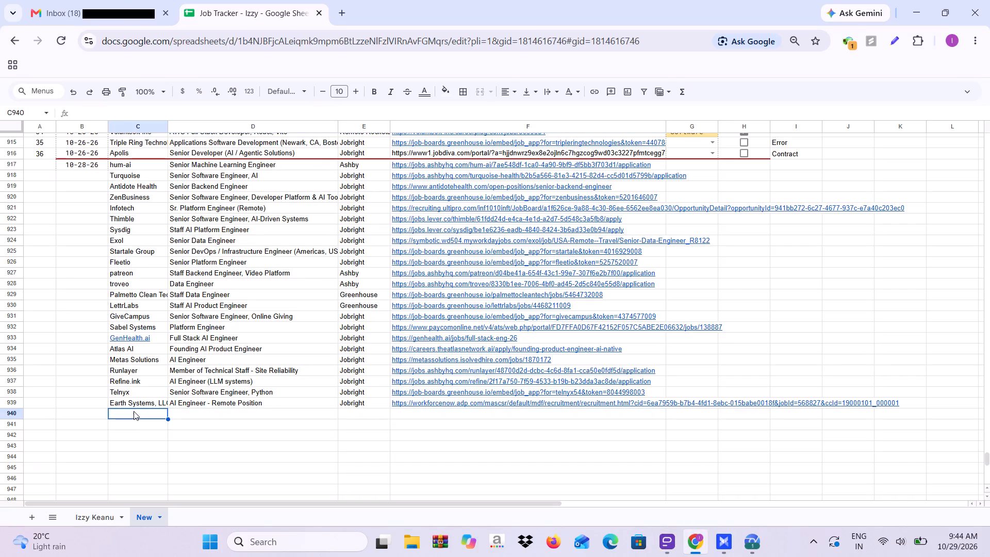
{"action": "key", "text": "ctrl+shift+v"}
Copy the OpenMined Staff Software Engineer listing from the Pumble thread into row 941 of the Job Tracker, without formatting.
{"action": "key", "text": "alt+Tab"}
{"action": "left_click_drag", "start_coordinate": [641, 465], "coordinate": [746, 478]}
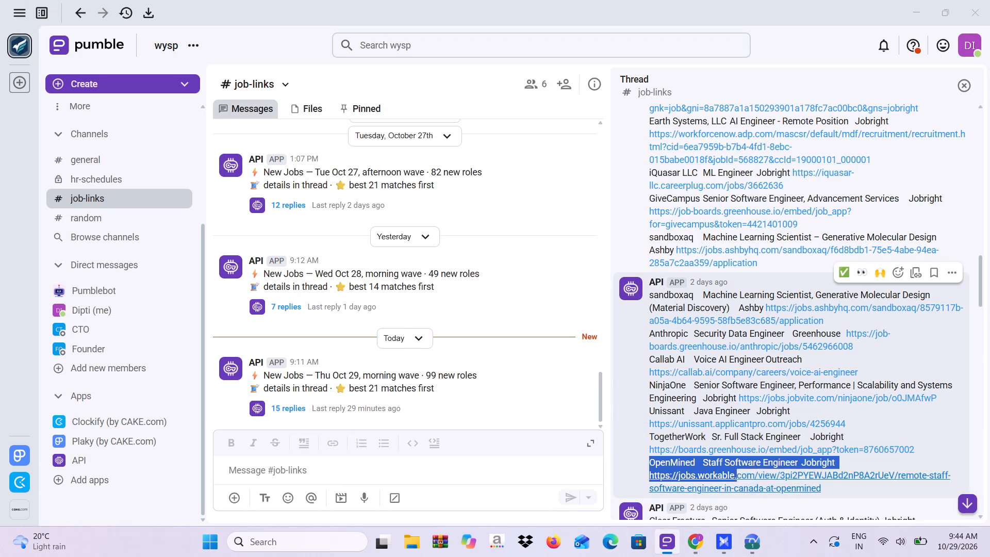
{"action": "left_click_drag", "start_coordinate": [746, 478], "coordinate": [843, 482]}
{"action": "key", "text": "ctrl+c"}
{"action": "key", "text": "alt+Tab"}
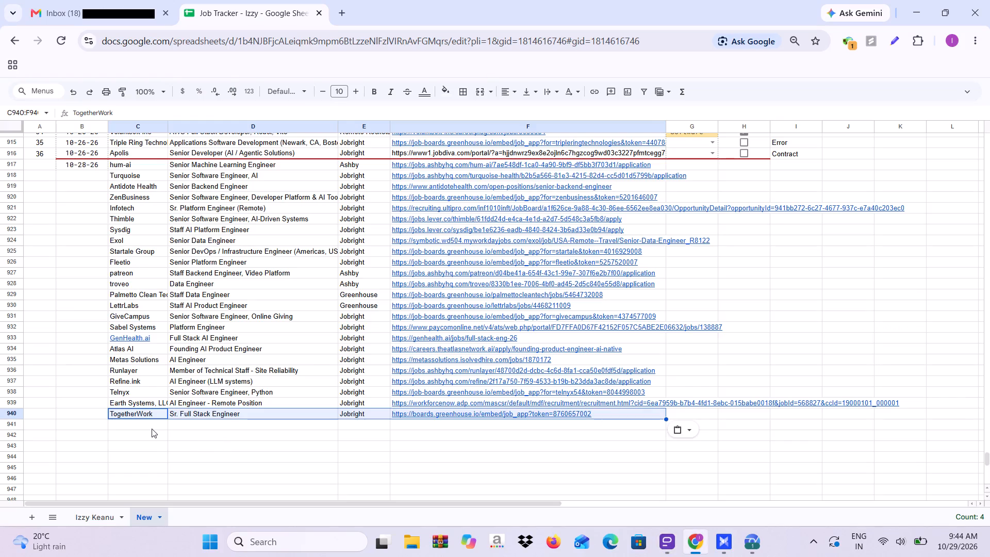
{"action": "left_click", "coordinate": [151, 428]}
{"action": "key", "text": "ctrl+shift+v"}
Copy the Clear Fracture Senior Software Engineer (Auth & Identity) listing from the Pumble thread into row 942 of the Job Tracker, without formatting.
{"action": "key", "text": "alt+Tab"}
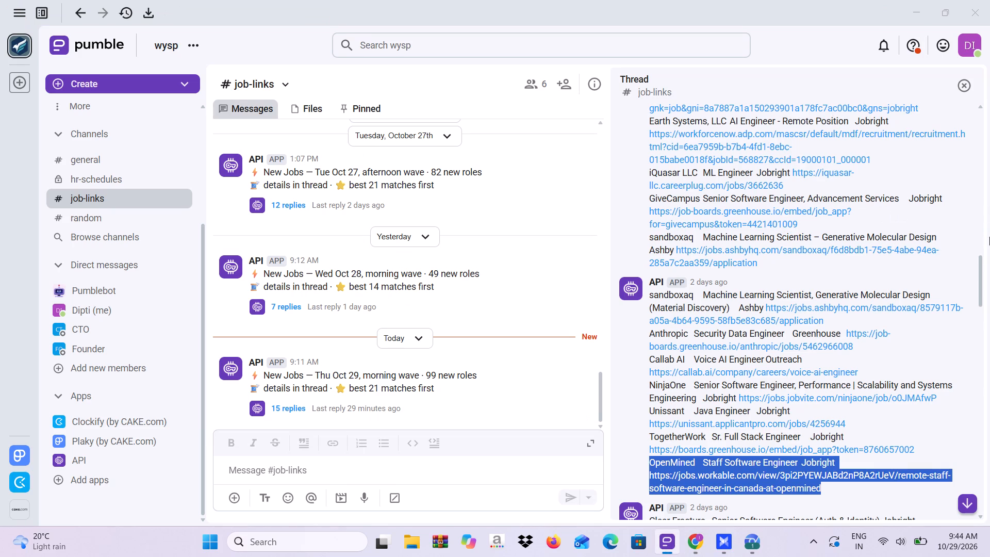
{"action": "left_click_drag", "start_coordinate": [982, 286], "coordinate": [986, 317]}
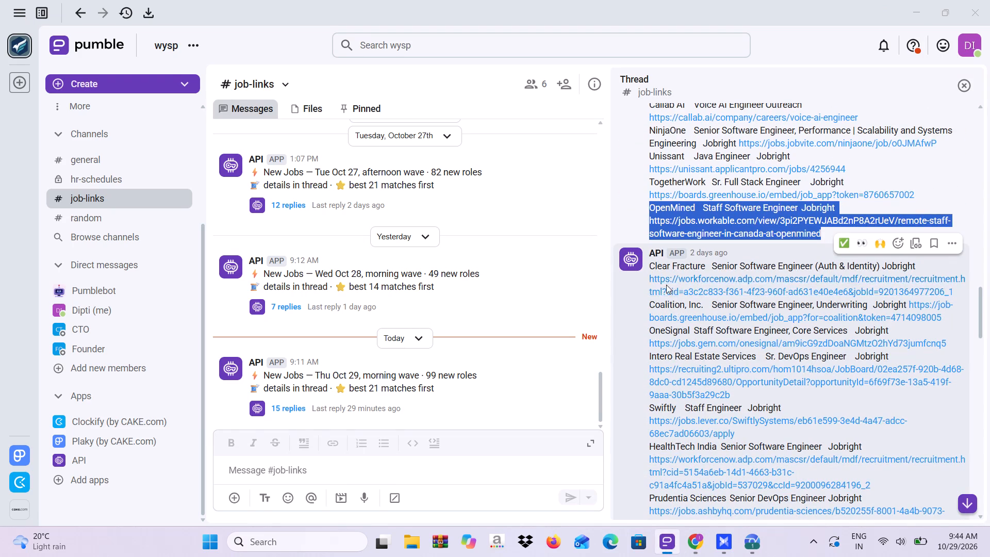
{"action": "left_click_drag", "start_coordinate": [647, 269], "coordinate": [953, 292]}
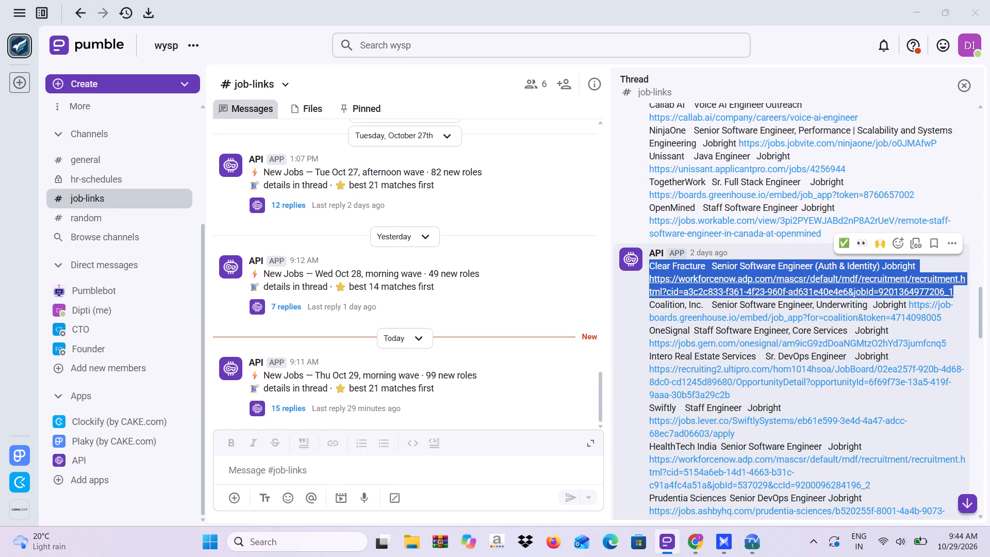
{"action": "left_click_drag", "start_coordinate": [953, 292], "coordinate": [960, 293]}
{"action": "key", "text": "ctrl+c"}
{"action": "key", "text": "alt+Tab"}
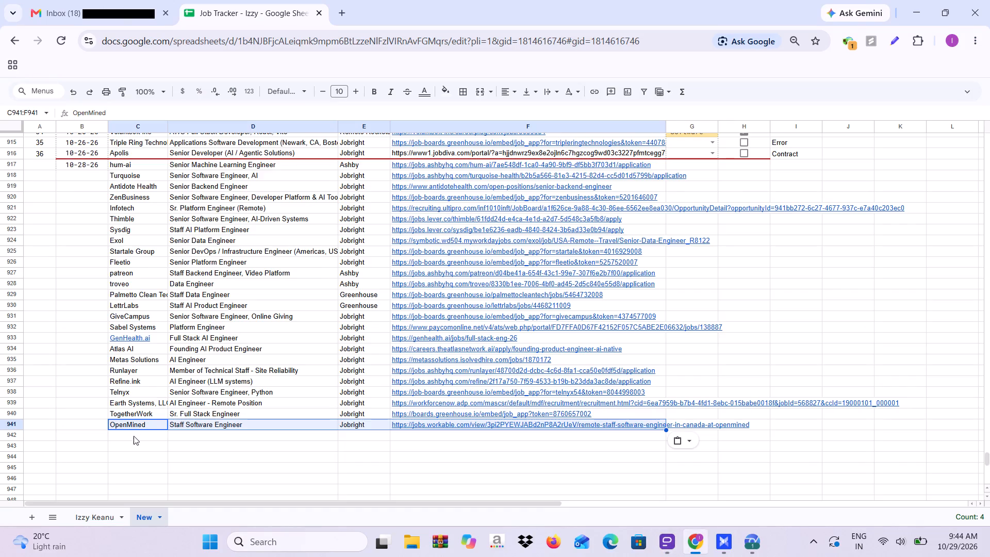
{"action": "left_click", "coordinate": [134, 436]}
{"action": "key", "text": "ctrl+shift+v"}
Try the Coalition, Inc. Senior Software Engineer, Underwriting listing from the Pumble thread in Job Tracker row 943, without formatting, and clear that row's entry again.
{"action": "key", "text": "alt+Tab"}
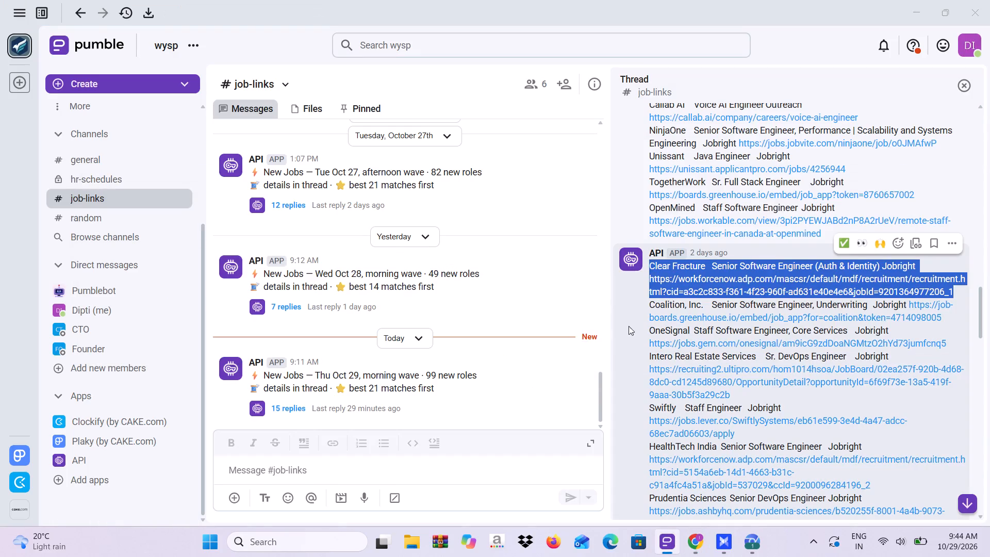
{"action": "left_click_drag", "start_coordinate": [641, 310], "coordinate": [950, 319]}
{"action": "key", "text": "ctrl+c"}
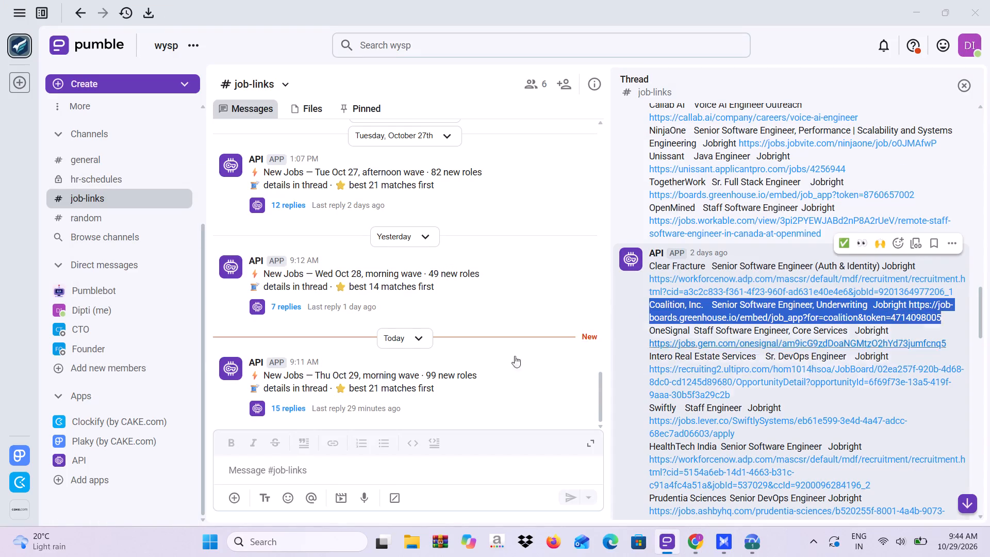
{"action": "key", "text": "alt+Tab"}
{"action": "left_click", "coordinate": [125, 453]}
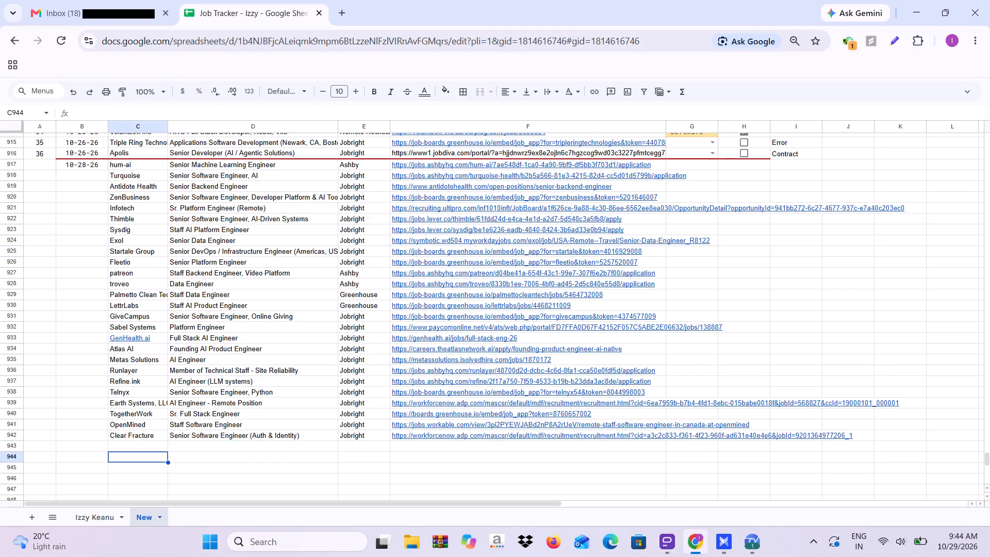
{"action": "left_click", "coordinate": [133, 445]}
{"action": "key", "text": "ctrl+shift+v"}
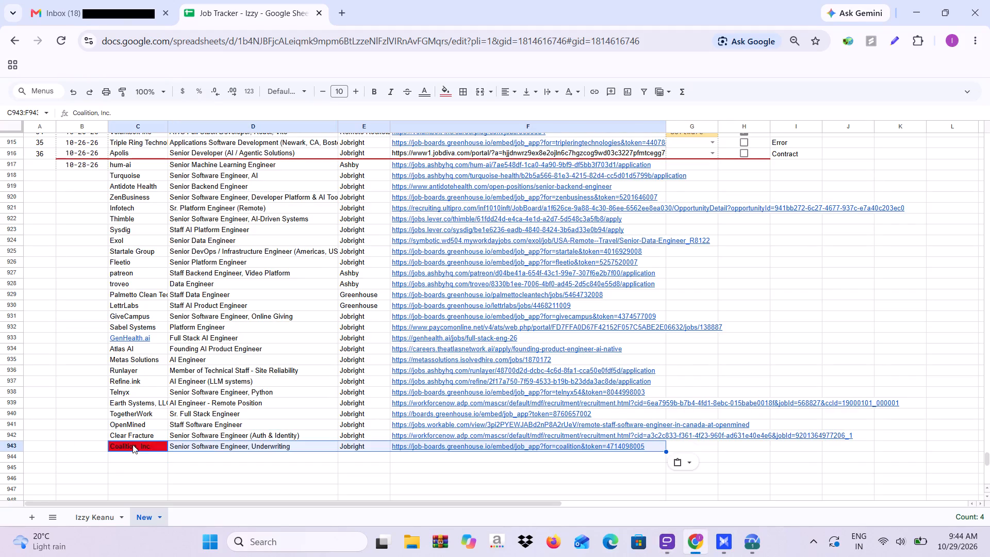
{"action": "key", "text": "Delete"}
Copy the OneSignal Staff Software Engineer, Core Services listing from the Pumble thread into row 943 of the Job Tracker, without formatting.
{"action": "key", "text": "alt+Tab"}
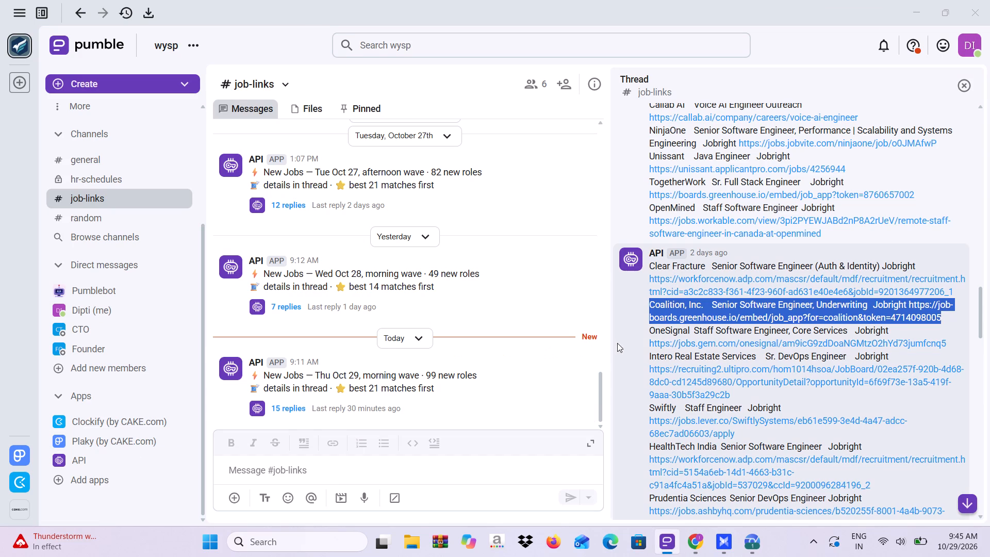
{"action": "left_click_drag", "start_coordinate": [645, 330], "coordinate": [972, 343]}
{"action": "key", "text": "ctrl+c"}
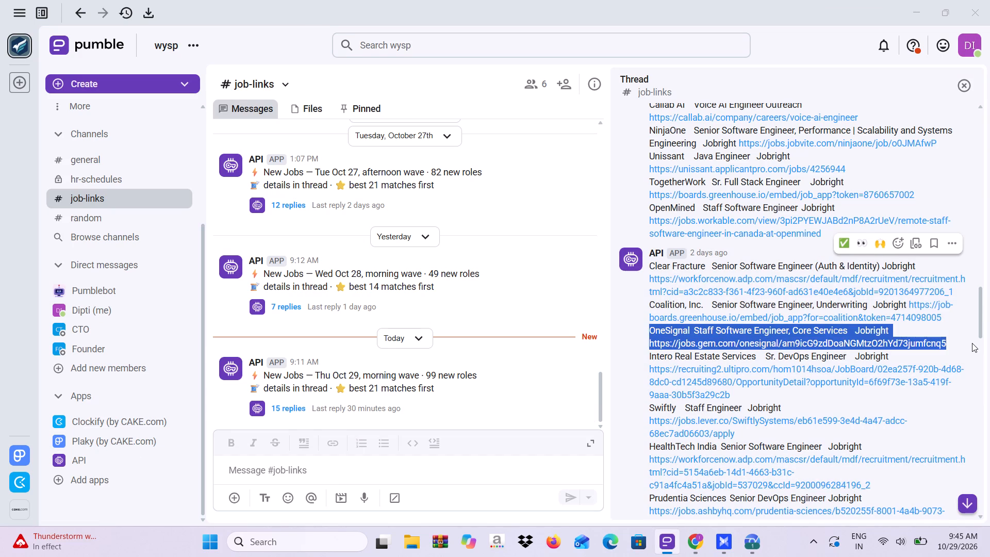
{"action": "key", "text": "alt+Tab"}
{"action": "left_click", "coordinate": [131, 448]}
{"action": "key", "text": "ctrl+shift+v"}
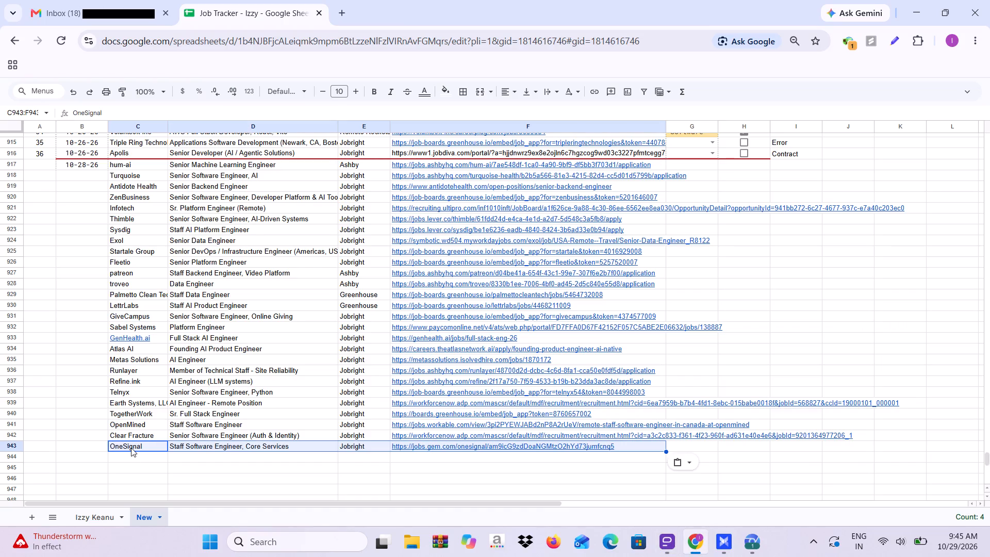
Copy the Swiftly Staff Engineer listing from the Pumble thread into row 944 of the Job Tracker, without formatting.
{"action": "key", "text": "alt+Tab"}
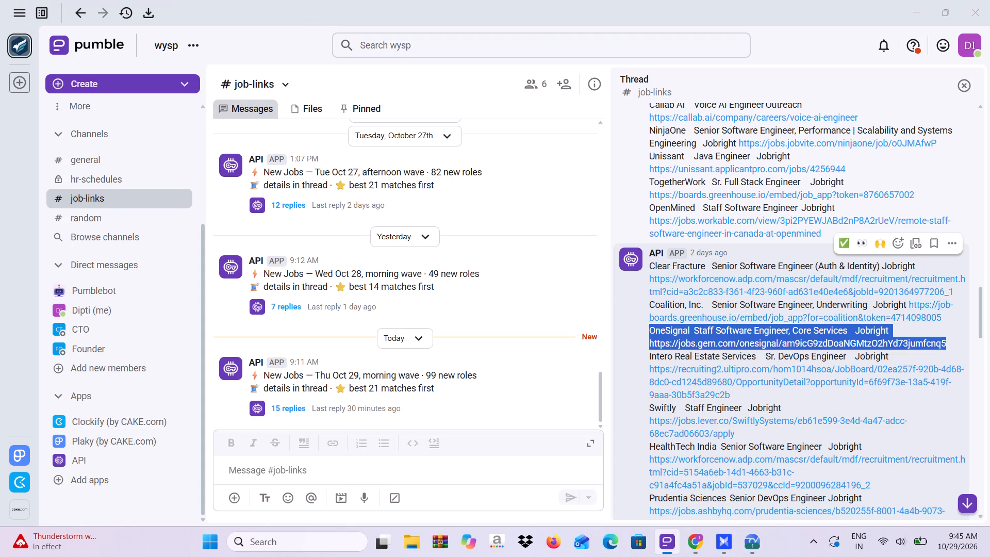
{"action": "left_click_drag", "start_coordinate": [645, 408], "coordinate": [761, 429]}
{"action": "key", "text": "ctrl+c"}
{"action": "key", "text": "alt+Tab"}
{"action": "left_click", "coordinate": [135, 458]}
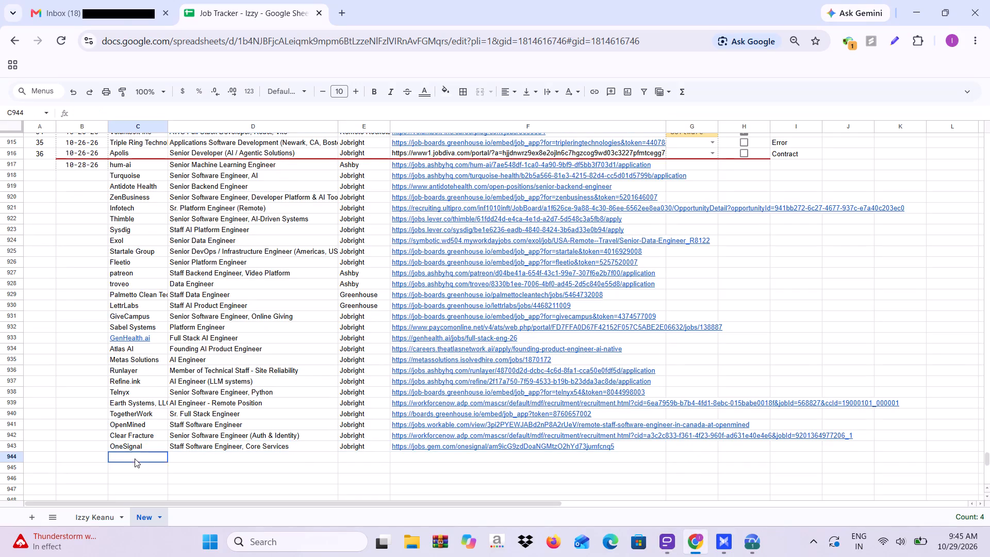
{"action": "key", "text": "ctrl+shift+v"}
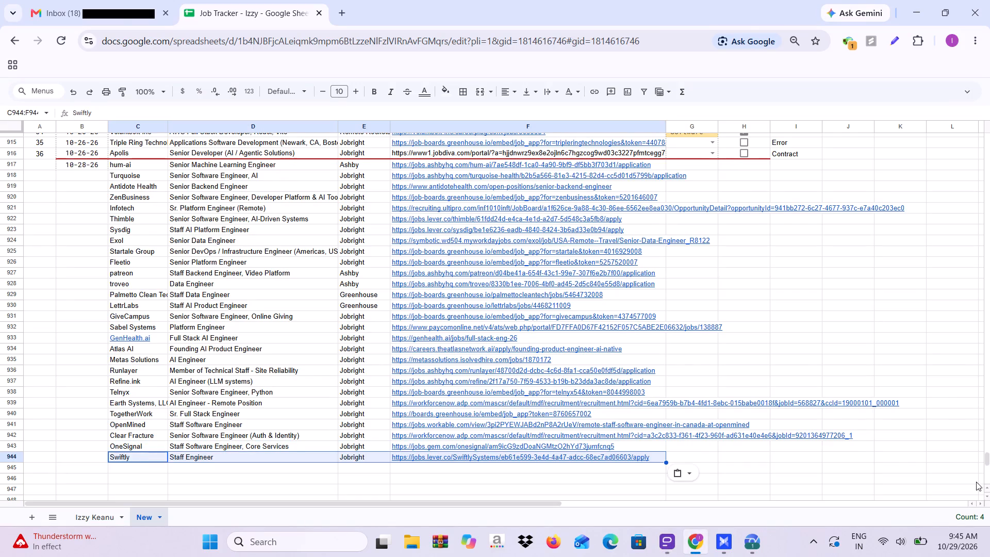
Copy the HealthTech India Senior Software Engineer listing from the Pumble thread into row 945 of the Job Tracker, without formatting.
{"action": "left_click", "coordinate": [985, 499]}
{"action": "triple_click", "coordinate": [985, 499]}
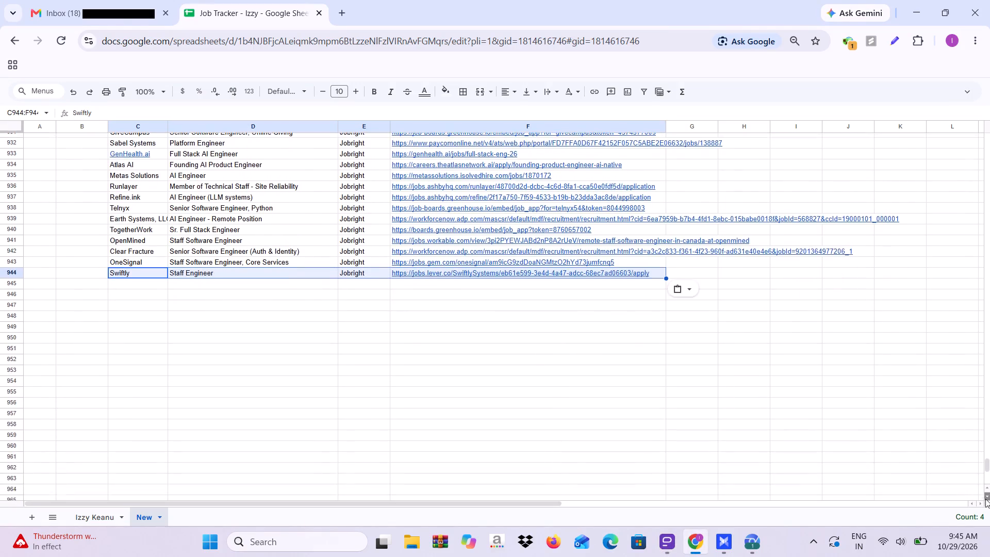
{"action": "triple_click", "coordinate": [985, 499]}
{"action": "key", "text": "alt+Tab"}
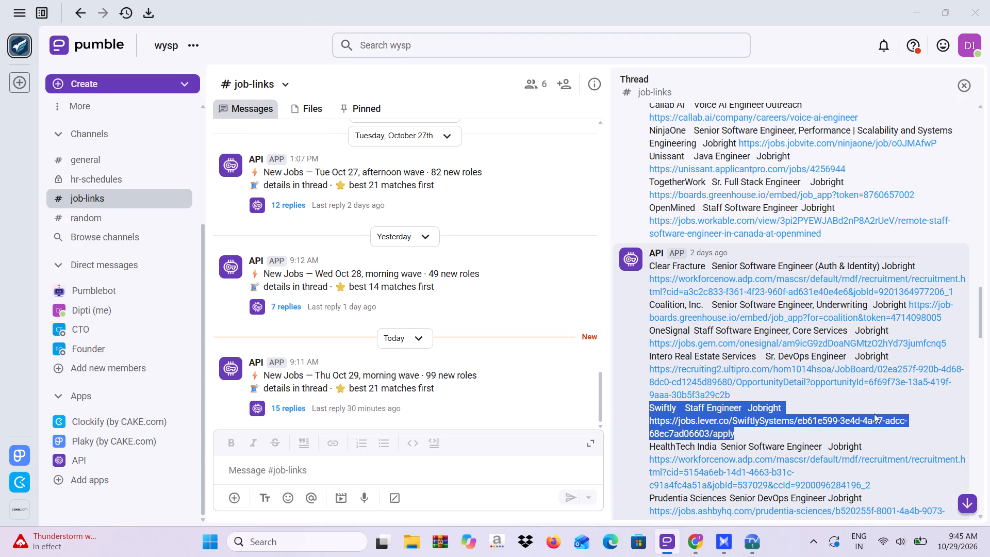
{"action": "left_click_drag", "start_coordinate": [646, 447], "coordinate": [876, 483]}
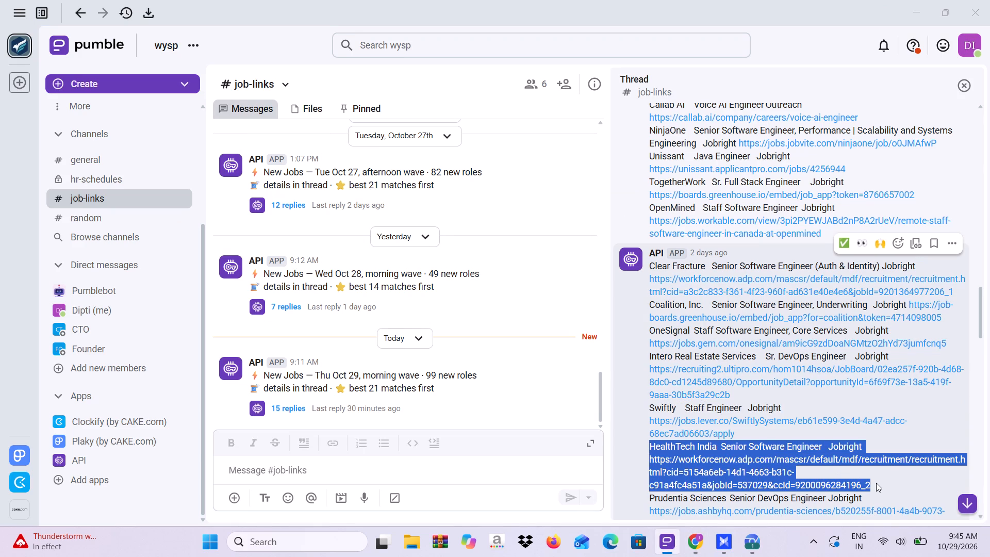
{"action": "key", "text": "ctrl+c"}
{"action": "key", "text": "alt+Tab"}
{"action": "left_click", "coordinate": [134, 187]}
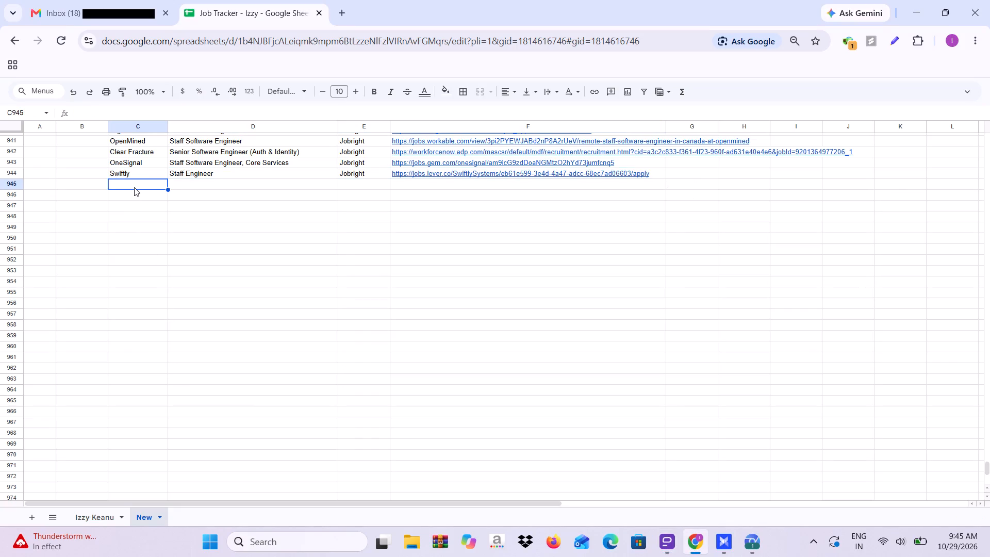
{"action": "key", "text": "ctrl+shift+v"}
Copy the Trademasters Service, Inc. Senior Full Stack Engineer-Mobile Applications listing from the Pumble thread into row 946 of the Job Tracker, without formatting.
{"action": "key", "text": "alt+Tab"}
{"action": "left_click_drag", "start_coordinate": [978, 291], "coordinate": [980, 298]}
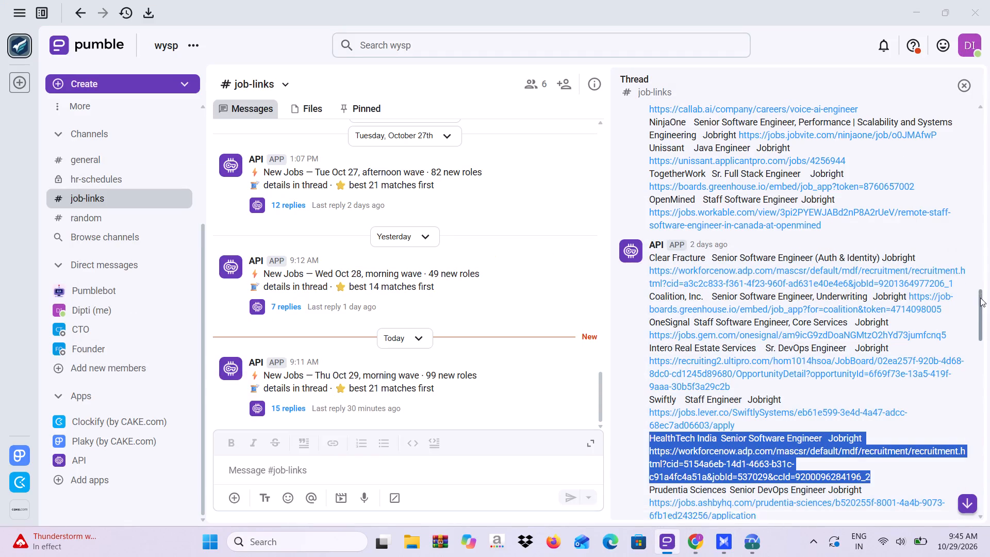
{"action": "left_click_drag", "start_coordinate": [980, 298], "coordinate": [985, 317]}
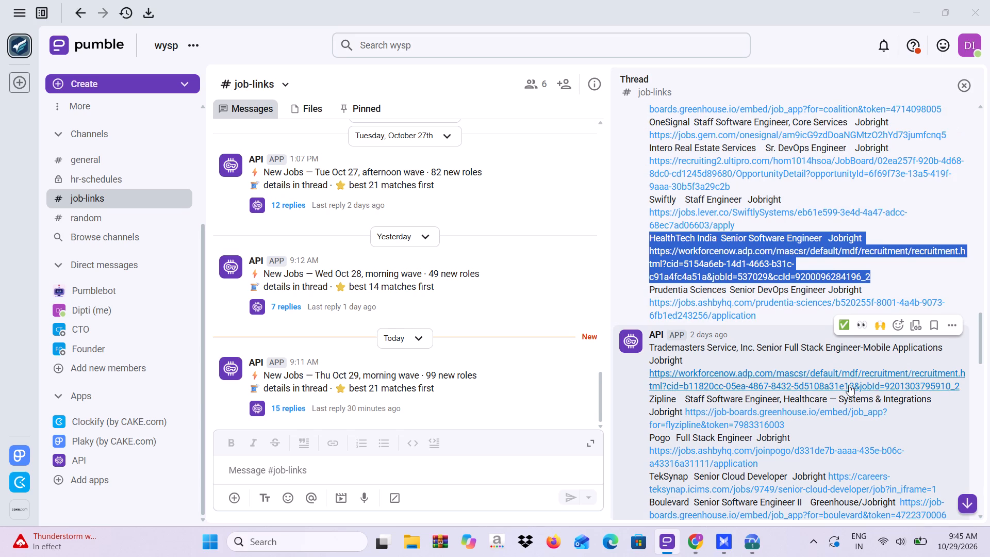
{"action": "left_click_drag", "start_coordinate": [648, 349], "coordinate": [720, 361]}
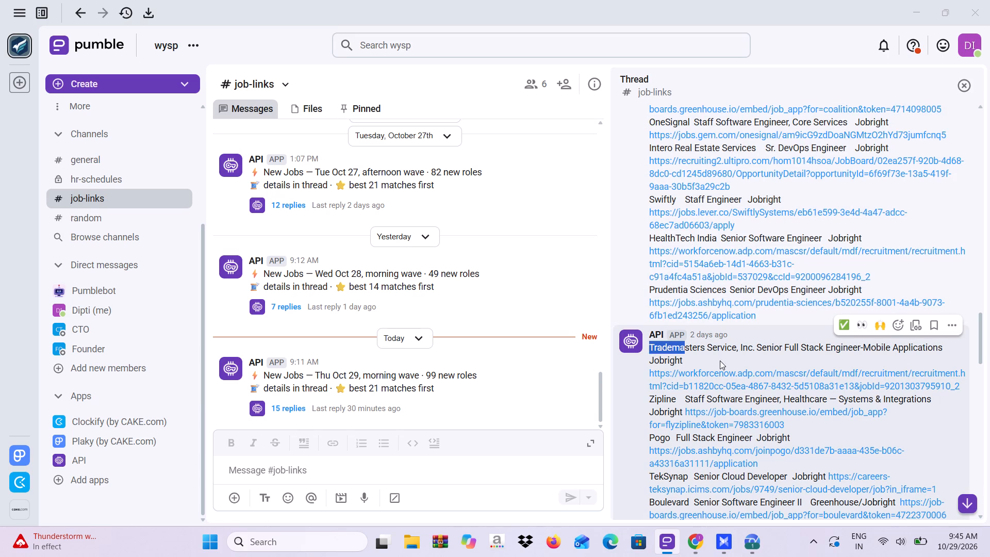
{"action": "left_click_drag", "start_coordinate": [720, 361], "coordinate": [964, 385]}
{"action": "key", "text": "ctrl+c"}
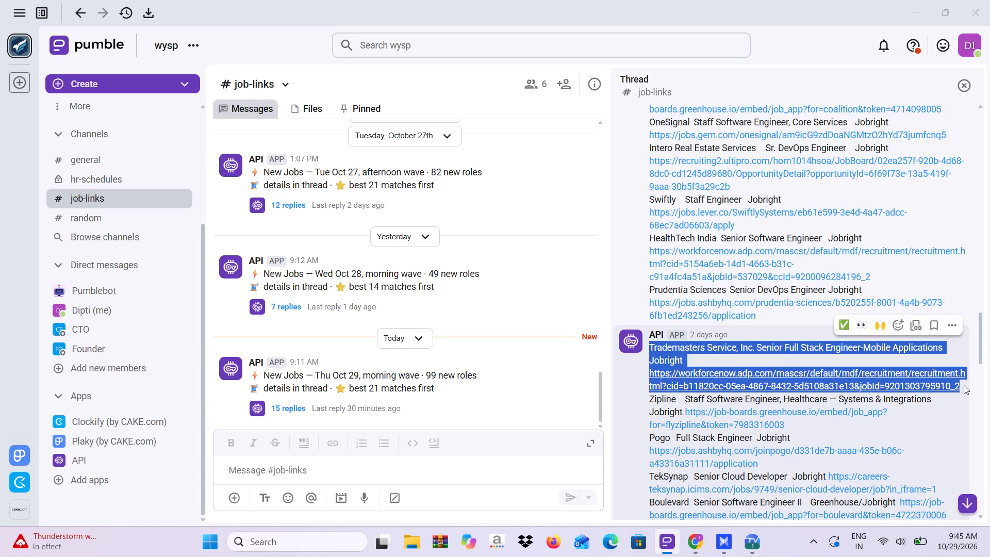
{"action": "key", "text": "alt+Tab"}
{"action": "left_click", "coordinate": [130, 196]}
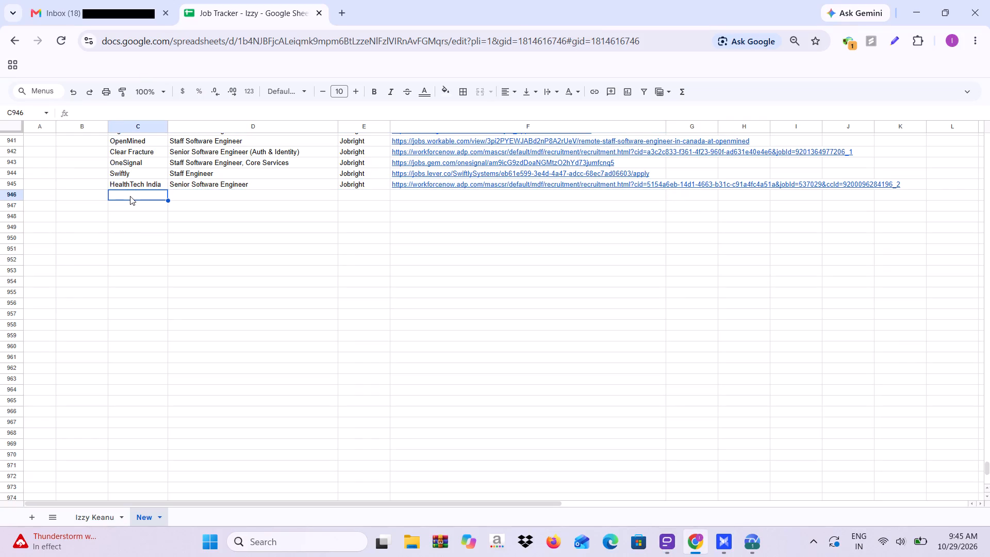
{"action": "key", "text": "ctrl+shift+v"}
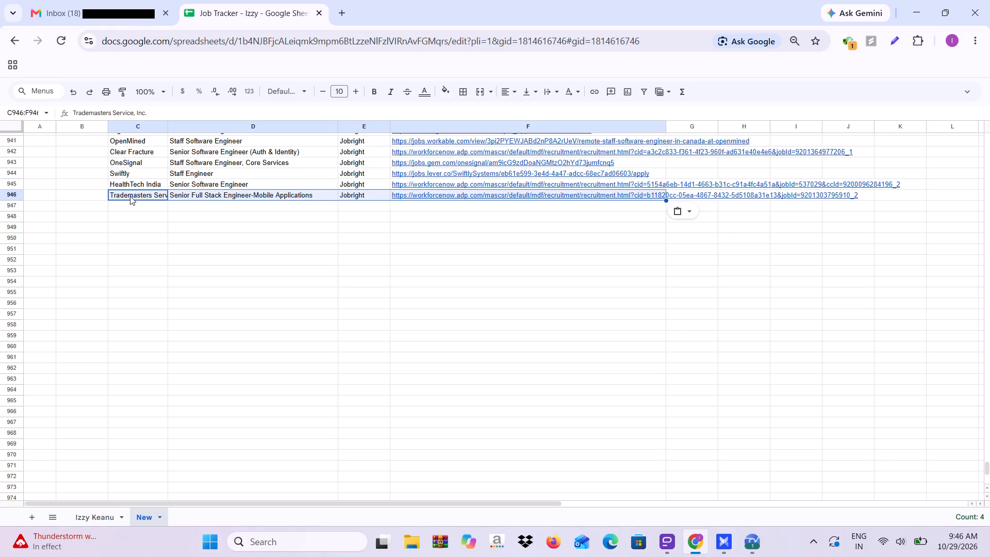
Copy the Zipline Staff Software Engineer, Healthcare — Systems & Integrations listing from the Pumble thread into row 947 of the Job Tracker, without formatting.
{"action": "key", "text": "alt+Tab"}
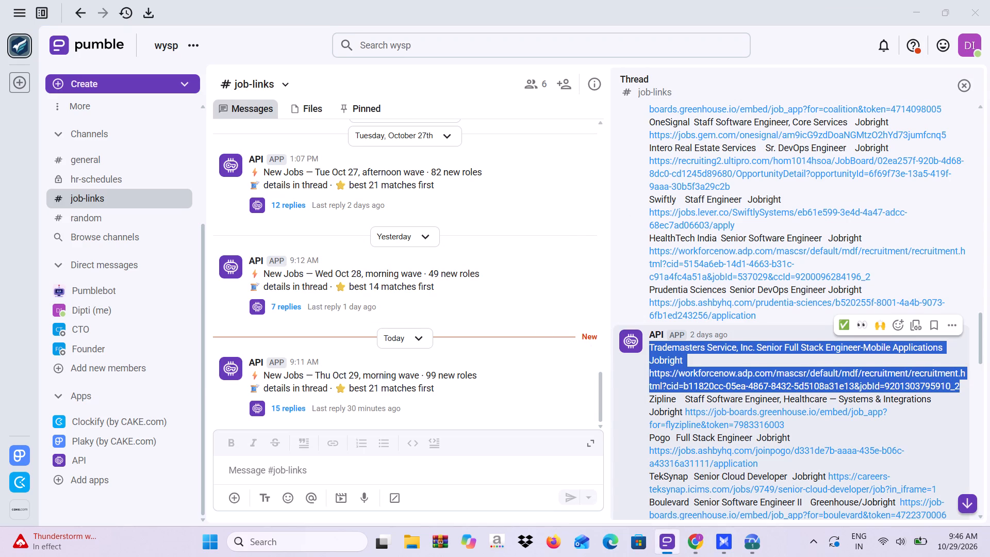
{"action": "left_click_drag", "start_coordinate": [640, 398], "coordinate": [769, 420]}
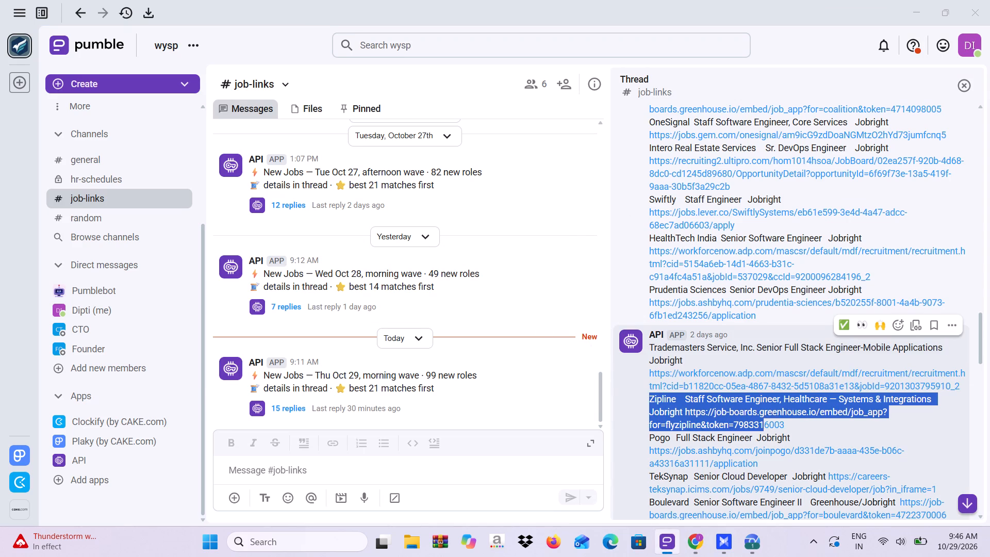
{"action": "left_click_drag", "start_coordinate": [769, 420], "coordinate": [794, 425]}
{"action": "key", "text": "ctrl+c"}
{"action": "key", "text": "alt+Tab"}
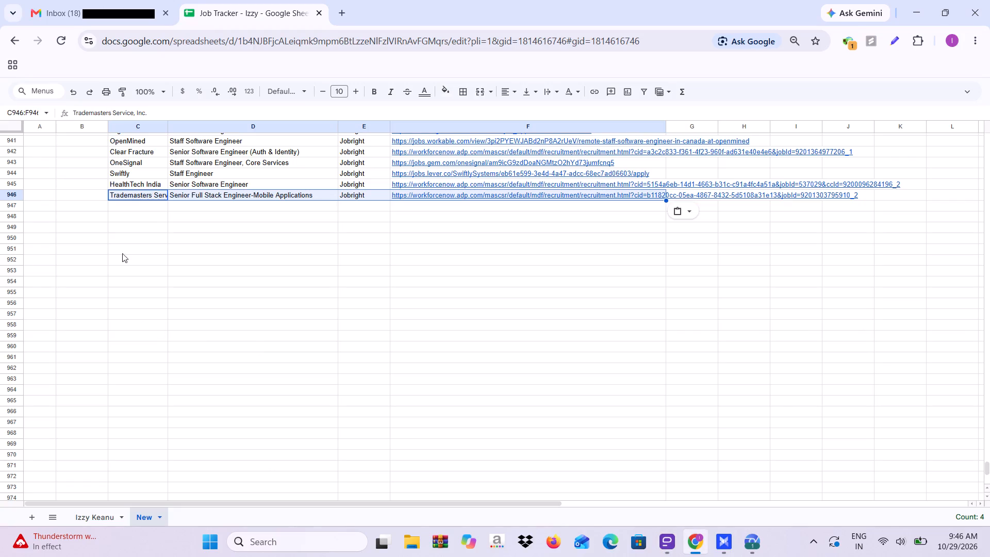
{"action": "left_click", "coordinate": [126, 204]}
{"action": "key", "text": "ctrl+shift+v"}
Copy the Pogo Full Stack Engineer listing from the Pumble thread into row 948 of the Job Tracker, without formatting.
{"action": "key", "text": "alt+Tab"}
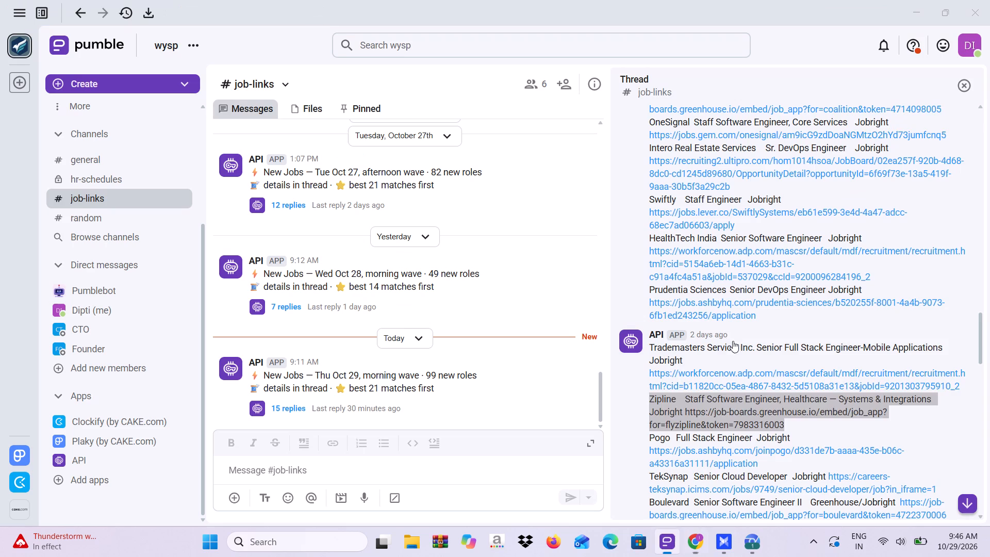
{"action": "left_click_drag", "start_coordinate": [642, 433], "coordinate": [818, 470]}
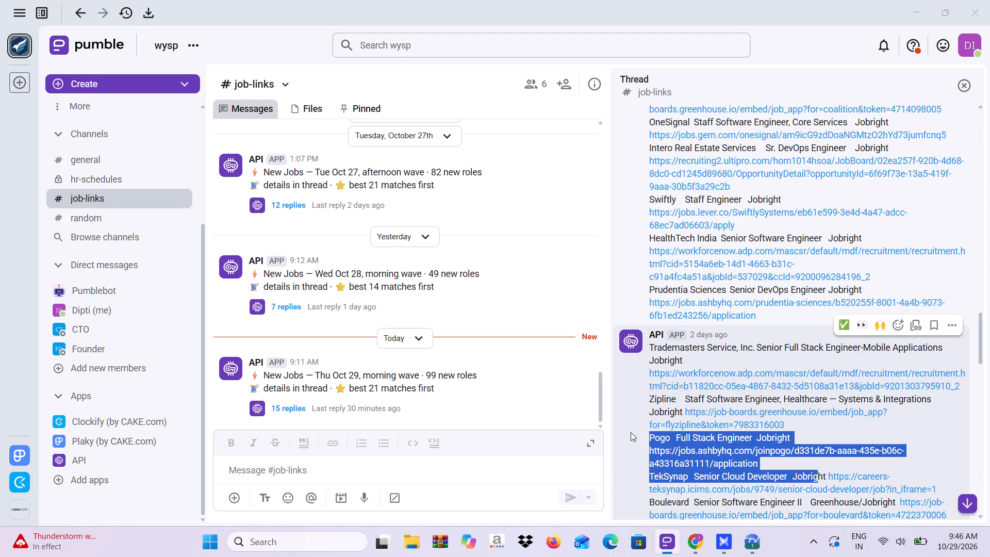
{"action": "left_click", "coordinate": [631, 432]}
{"action": "left_click", "coordinate": [637, 433]}
{"action": "left_click_drag", "start_coordinate": [639, 434], "coordinate": [772, 458]}
{"action": "key", "text": "ctrl+c"}
{"action": "key", "text": "alt+Tab"}
{"action": "left_click", "coordinate": [137, 221]}
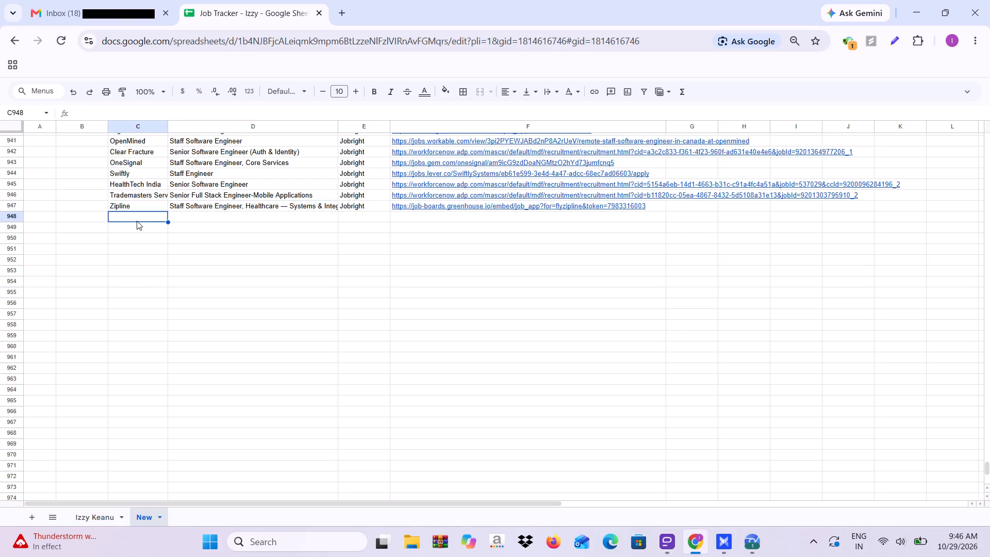
{"action": "key", "text": "ctrl+shift+v"}
Copy the Boulevard Senior Software Engineer II listing from the Pumble thread into row 949 of the Job Tracker, without formatting.
{"action": "key", "text": "alt+Tab"}
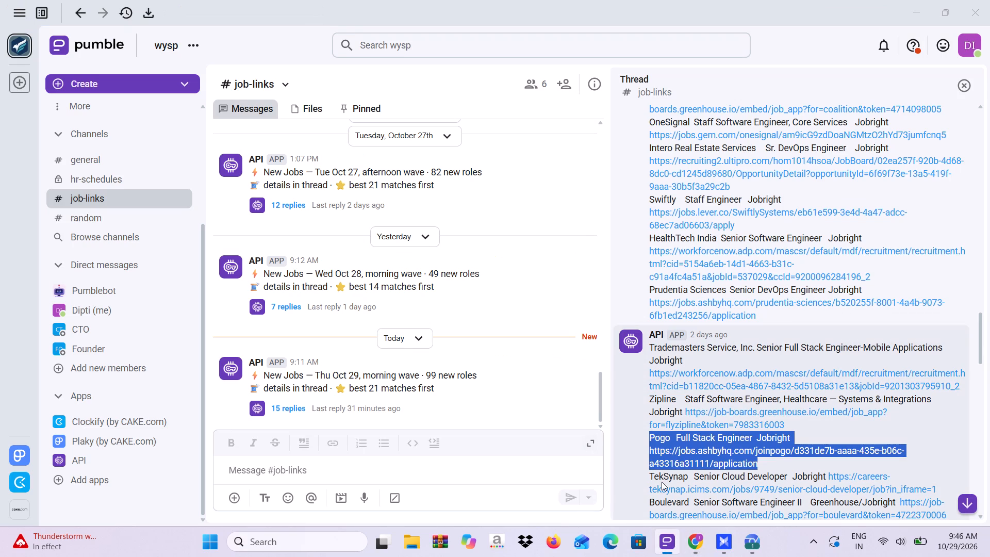
{"action": "left_click_drag", "start_coordinate": [981, 329], "coordinate": [985, 339]}
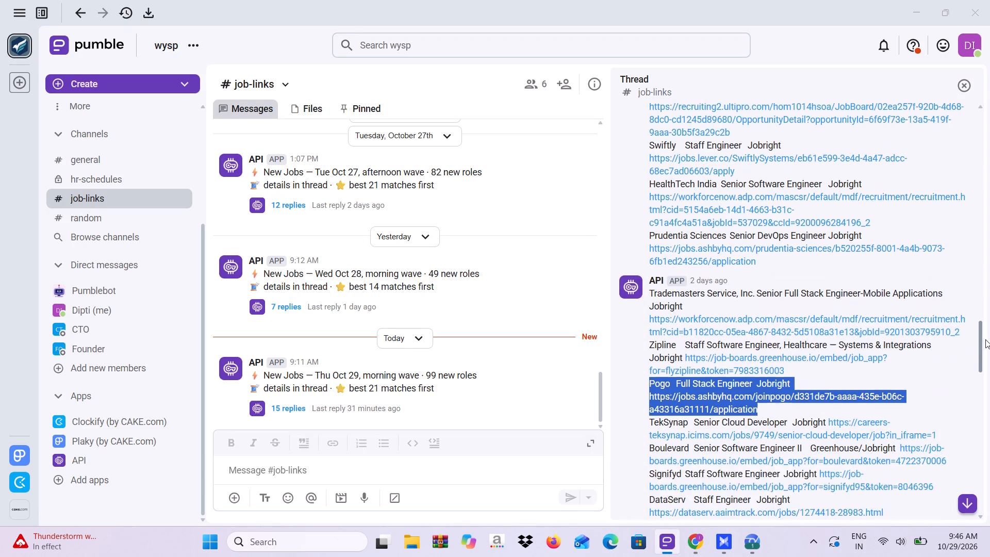
{"action": "left_click_drag", "start_coordinate": [985, 339], "coordinate": [989, 354]}
{"action": "left_click_drag", "start_coordinate": [638, 289], "coordinate": [676, 297]}
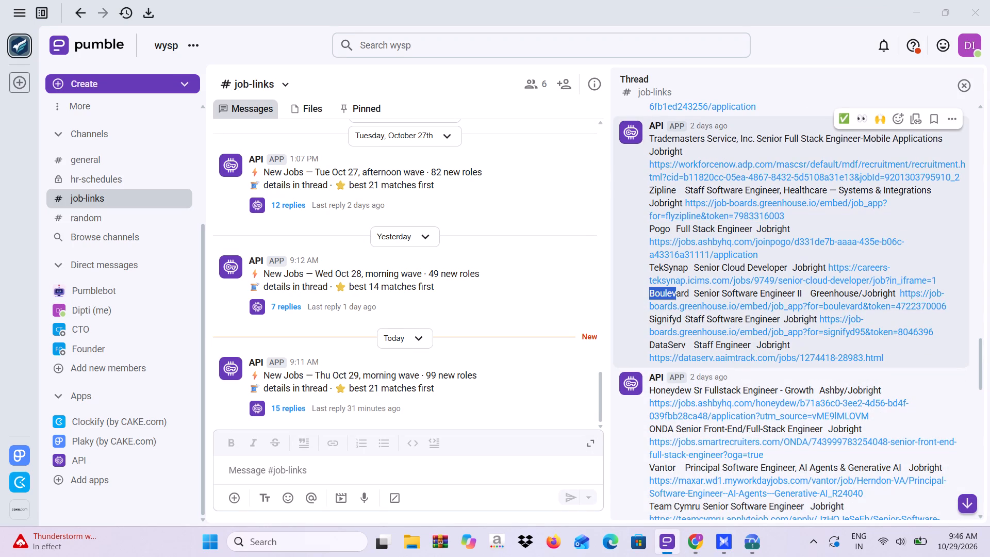
{"action": "left_click_drag", "start_coordinate": [676, 297], "coordinate": [959, 302]}
{"action": "key", "text": "ctrl+c"}
{"action": "key", "text": "alt+Tab"}
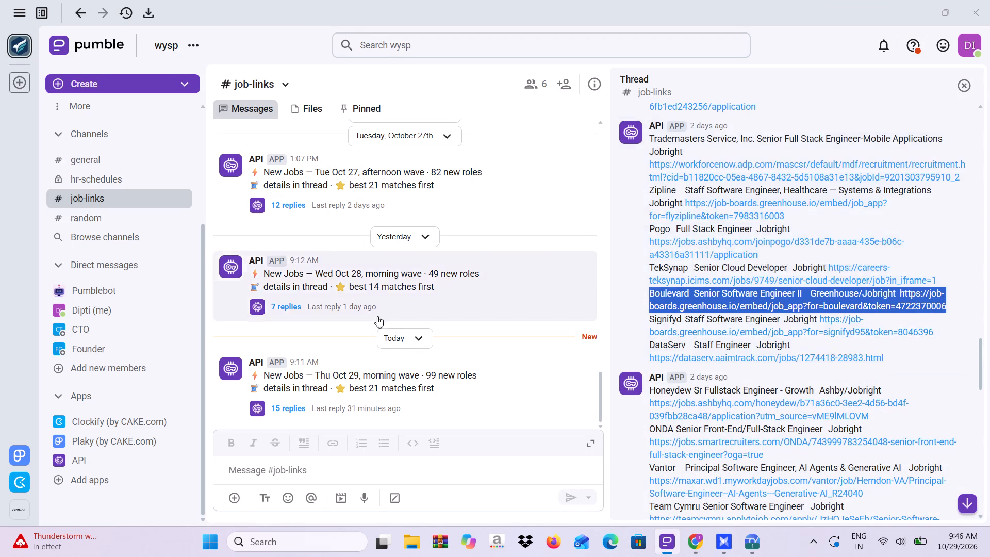
{"action": "left_click", "coordinate": [137, 228]}
{"action": "key", "text": "ctrl+shift+v"}
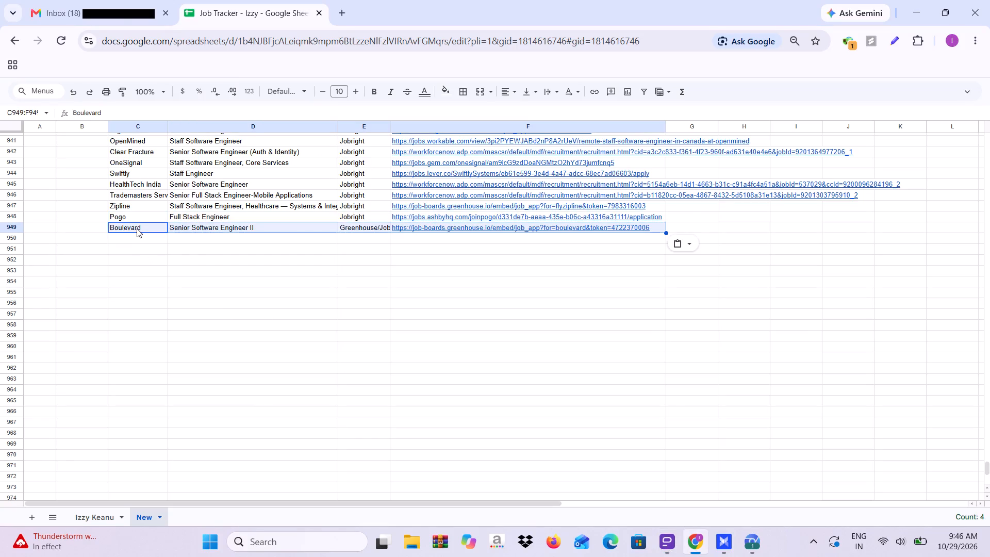
Copy the Signifyd Staff Software Engineer listing from the Pumble thread into row 950 of the Job Tracker, without formatting.
{"action": "key", "text": "alt+Tab"}
{"action": "left_click_drag", "start_coordinate": [645, 317], "coordinate": [904, 327]}
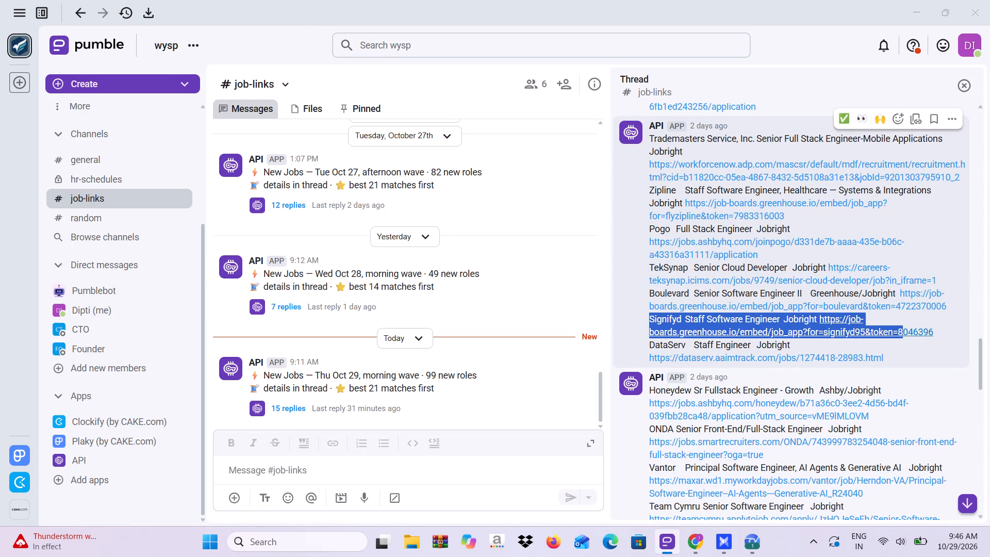
{"action": "left_click_drag", "start_coordinate": [904, 327], "coordinate": [945, 331]}
{"action": "key", "text": "ctrl+c"}
{"action": "key", "text": "alt+Tab"}
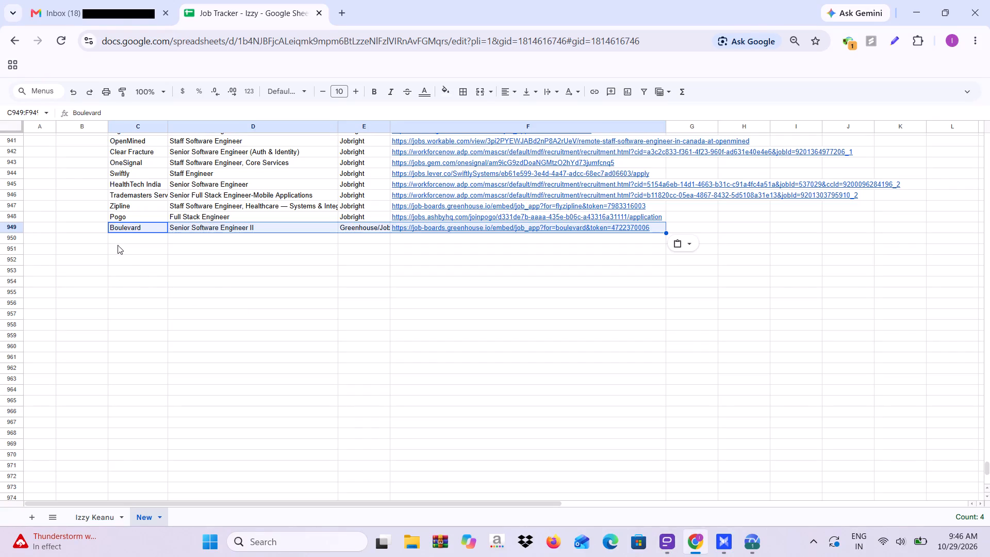
{"action": "left_click", "coordinate": [118, 244]}
{"action": "key", "text": "ctrl+shift+v"}
Copy the DataServ Staff Engineer listing from the Pumble thread into row 951 of the Job Tracker, without formatting.
{"action": "key", "text": "alt+Tab"}
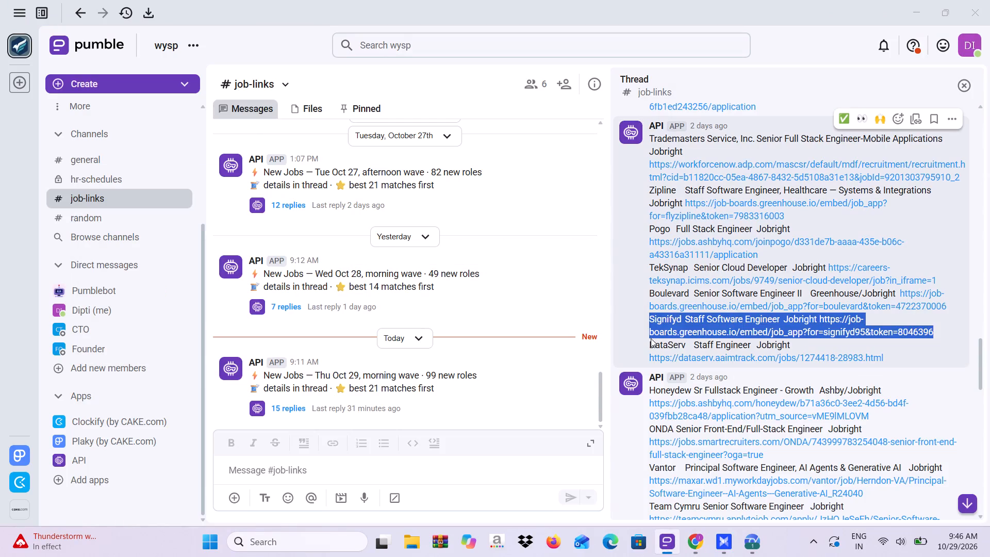
{"action": "left_click_drag", "start_coordinate": [641, 346], "coordinate": [917, 366]}
{"action": "key", "text": "ctrl+c"}
{"action": "key", "text": "alt+Tab"}
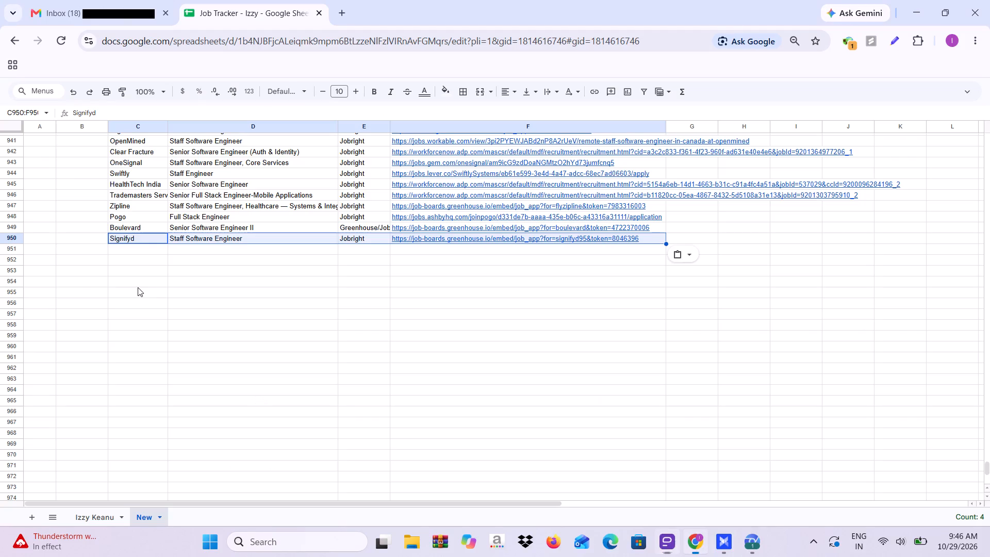
{"action": "left_click", "coordinate": [119, 251]}
{"action": "key", "text": "ctrl+shift+v"}
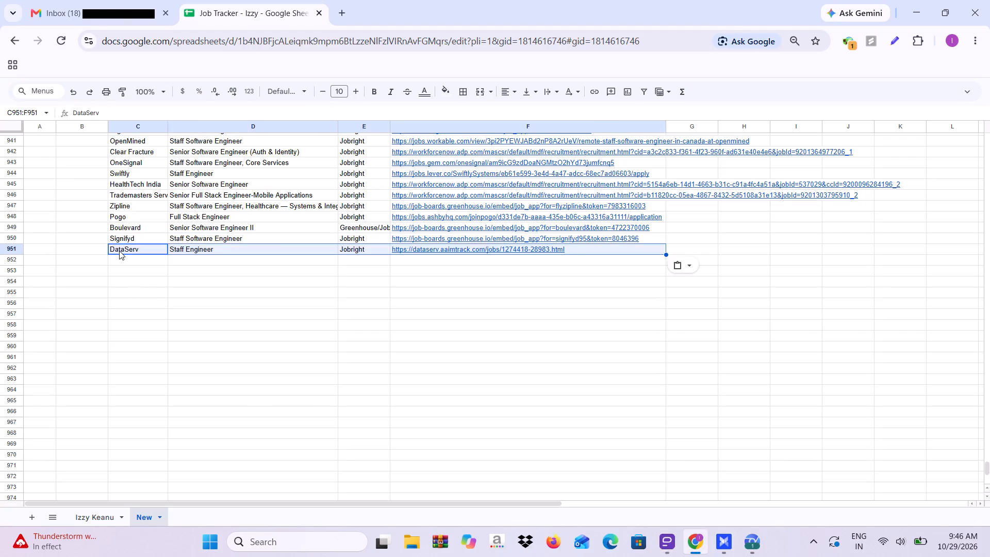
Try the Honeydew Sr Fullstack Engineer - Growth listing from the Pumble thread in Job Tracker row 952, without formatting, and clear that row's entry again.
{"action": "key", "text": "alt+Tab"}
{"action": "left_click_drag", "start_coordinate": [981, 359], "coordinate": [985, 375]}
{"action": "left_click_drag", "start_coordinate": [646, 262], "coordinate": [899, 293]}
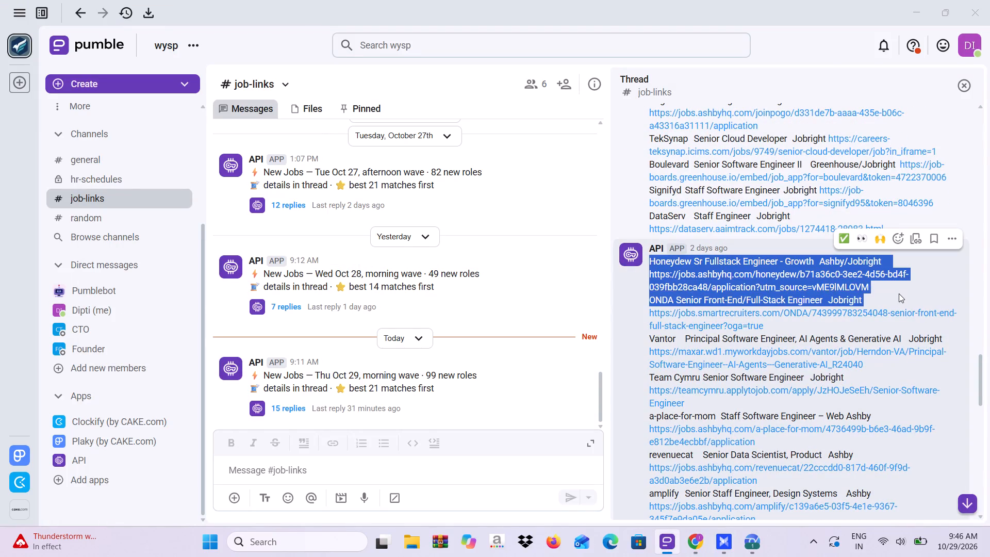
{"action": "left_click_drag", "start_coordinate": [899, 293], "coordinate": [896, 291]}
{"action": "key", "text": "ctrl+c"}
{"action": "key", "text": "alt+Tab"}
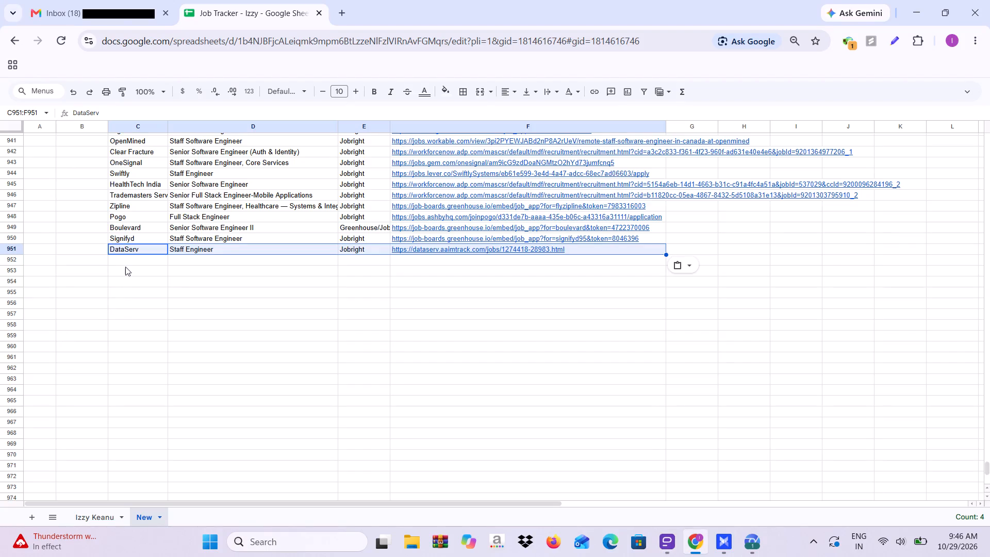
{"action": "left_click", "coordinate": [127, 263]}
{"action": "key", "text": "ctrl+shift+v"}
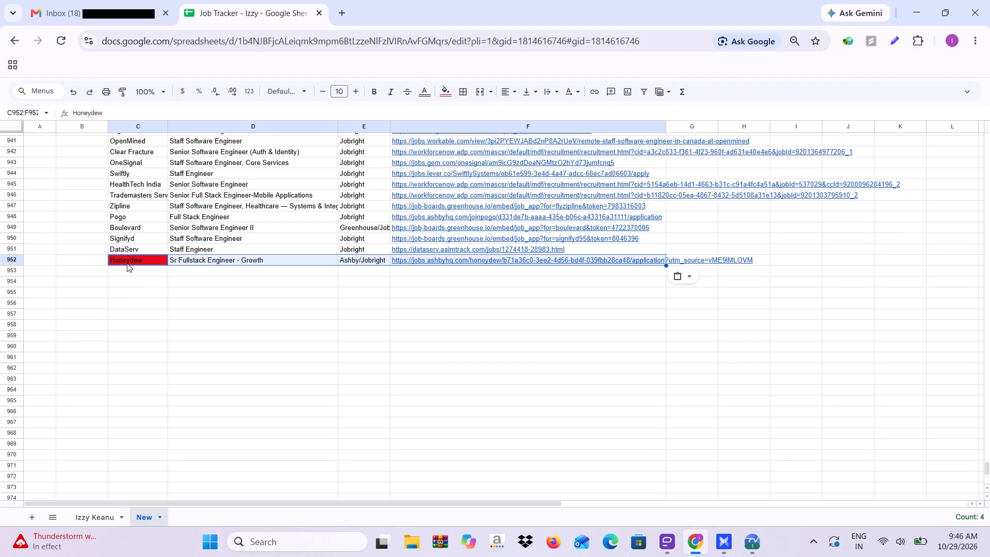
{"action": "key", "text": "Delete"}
Copy the ONDA Senior Front-End/Full-Stack Engineer listing from the Pumble thread into row 952 of the Job Tracker, without formatting.
{"action": "key", "text": "alt+Tab"}
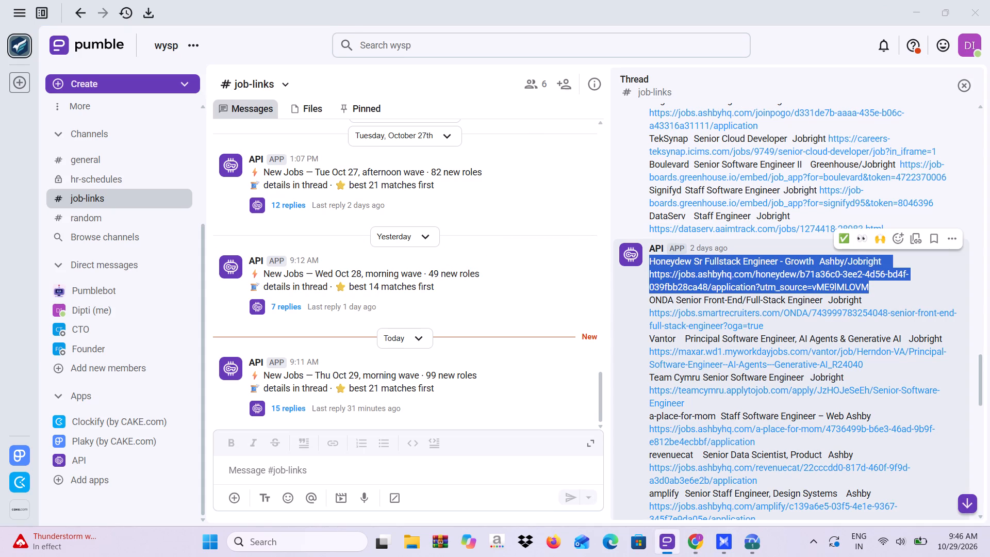
{"action": "left_click_drag", "start_coordinate": [635, 296], "coordinate": [784, 322]}
{"action": "key", "text": "ctrl+c"}
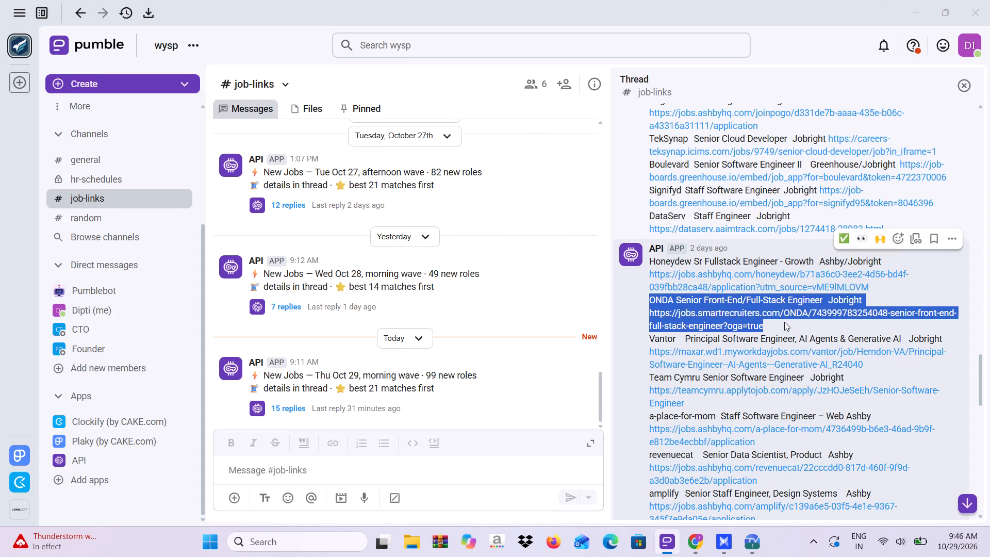
{"action": "key", "text": "alt+Tab"}
{"action": "left_click", "coordinate": [139, 262]}
{"action": "key", "text": "ctrl+shift+v"}
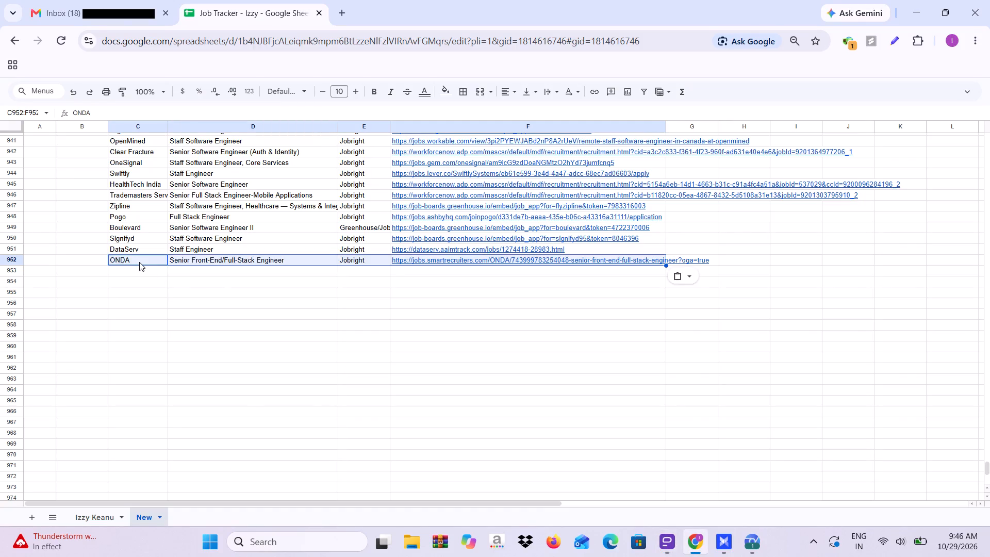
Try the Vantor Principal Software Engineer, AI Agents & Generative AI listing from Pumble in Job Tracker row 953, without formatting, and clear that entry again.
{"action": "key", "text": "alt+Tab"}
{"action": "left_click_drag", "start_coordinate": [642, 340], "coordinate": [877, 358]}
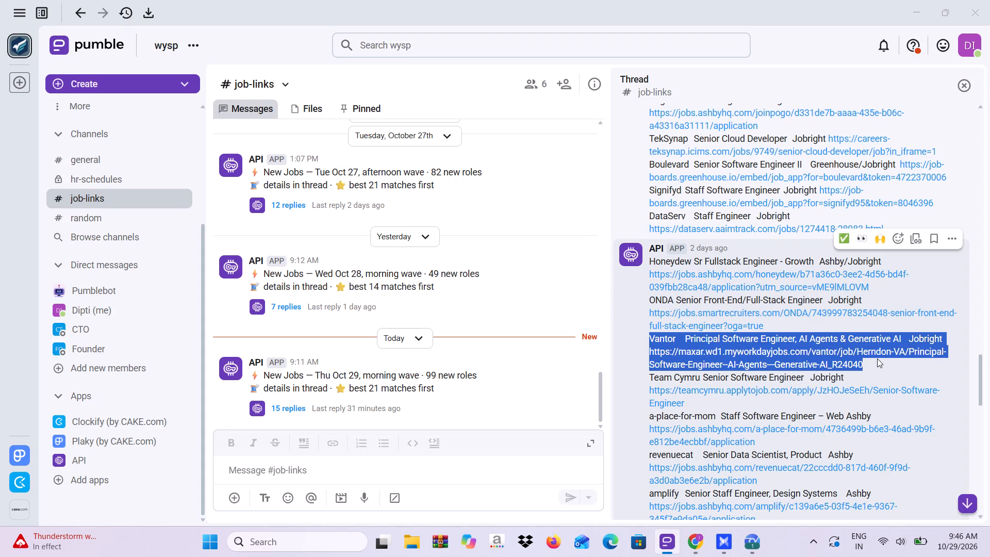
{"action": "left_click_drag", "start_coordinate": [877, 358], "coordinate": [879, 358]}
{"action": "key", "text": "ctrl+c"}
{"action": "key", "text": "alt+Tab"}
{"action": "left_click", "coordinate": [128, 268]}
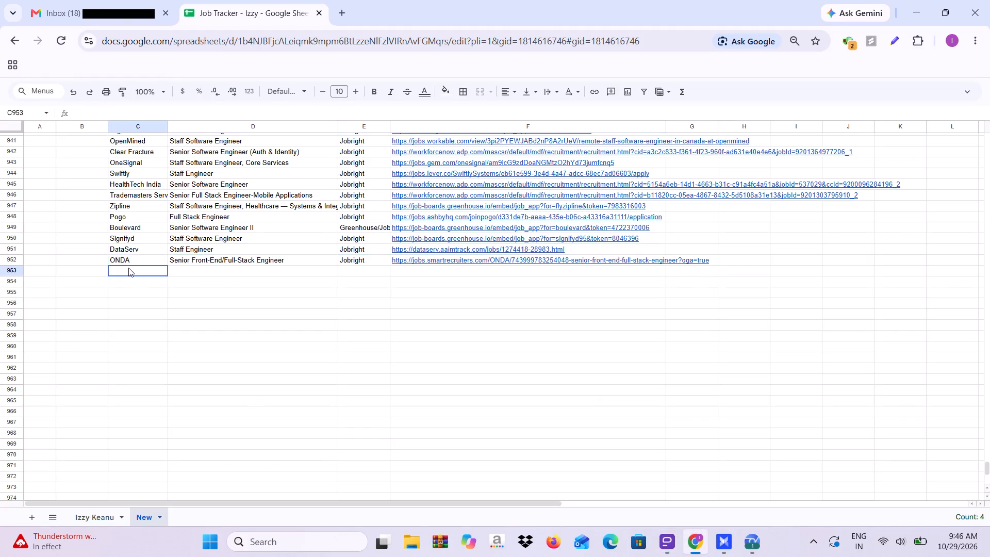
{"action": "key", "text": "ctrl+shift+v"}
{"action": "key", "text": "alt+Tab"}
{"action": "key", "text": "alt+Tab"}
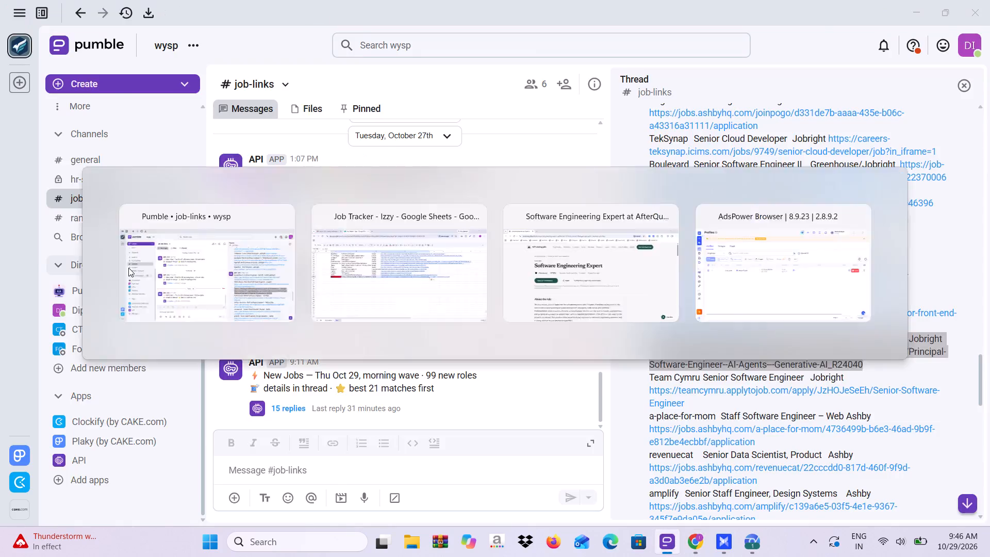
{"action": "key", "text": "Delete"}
Copy the Team Cymru Senior Software Engineer listing from the Pumble thread into row 953 of the Job Tracker, without formatting.
{"action": "key", "text": "alt+Tab"}
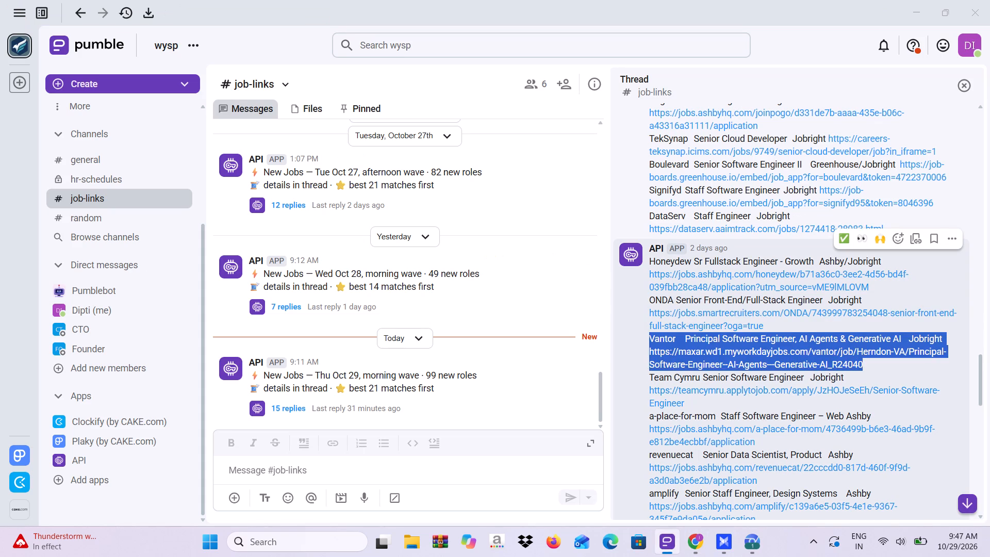
{"action": "left_click_drag", "start_coordinate": [643, 381], "coordinate": [707, 400]}
{"action": "key", "text": "ctrl+c"}
{"action": "key", "text": "alt+Tab"}
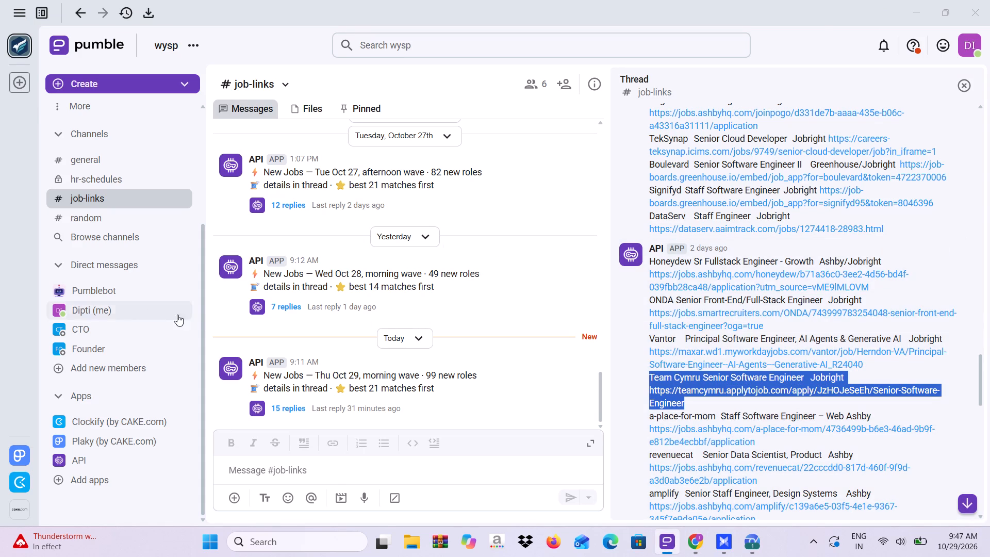
{"action": "left_click", "coordinate": [144, 267]}
{"action": "left_click", "coordinate": [141, 269]}
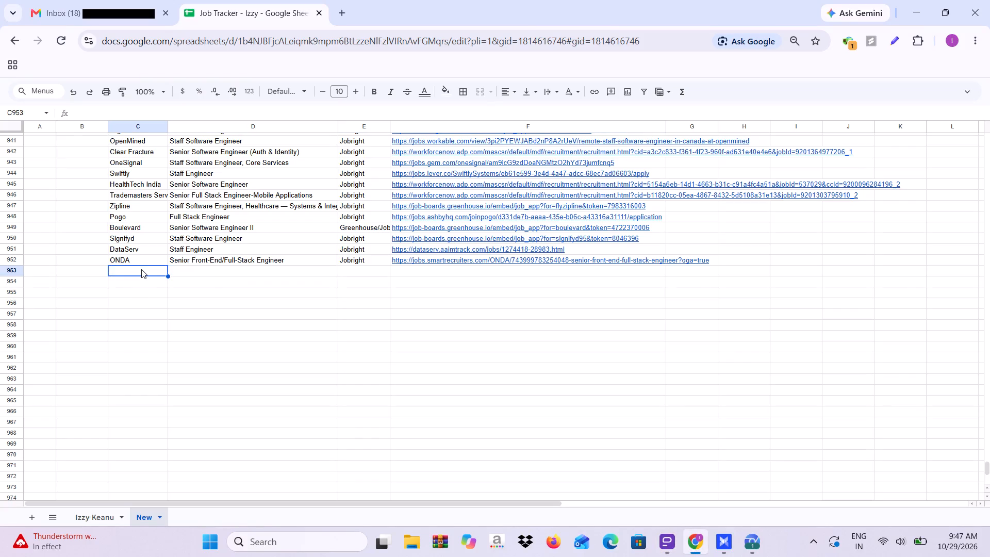
{"action": "key", "text": "ctrl+shift+v"}
{"action": "key", "text": "alt+Tab"}
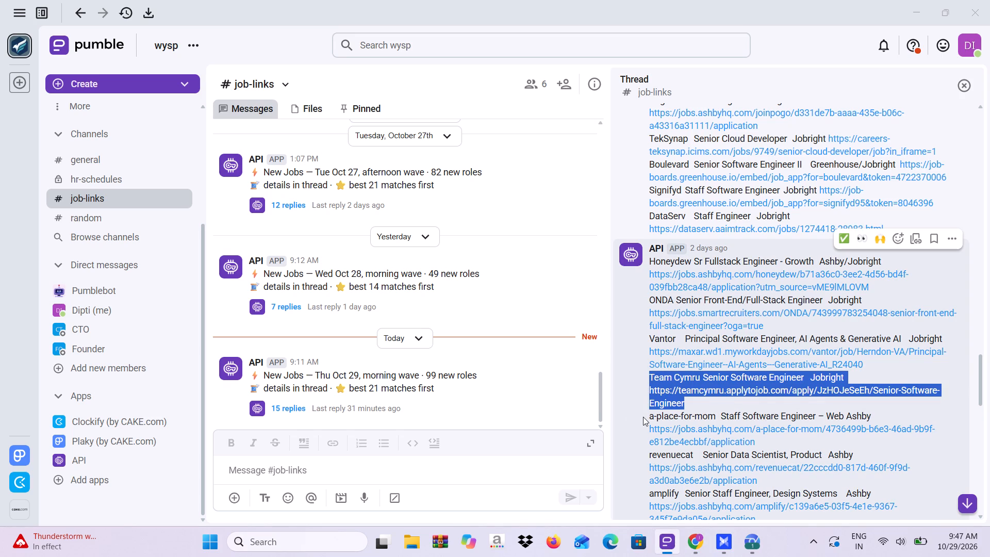
Copy the a-place-for-mom Staff Software Engineer – Web listing from the Pumble thread into row 954 of the Job Tracker, without formatting.
{"action": "left_click_drag", "start_coordinate": [634, 414], "coordinate": [763, 442]}
{"action": "key", "text": "ctrl+c"}
{"action": "key", "text": "alt+Tab"}
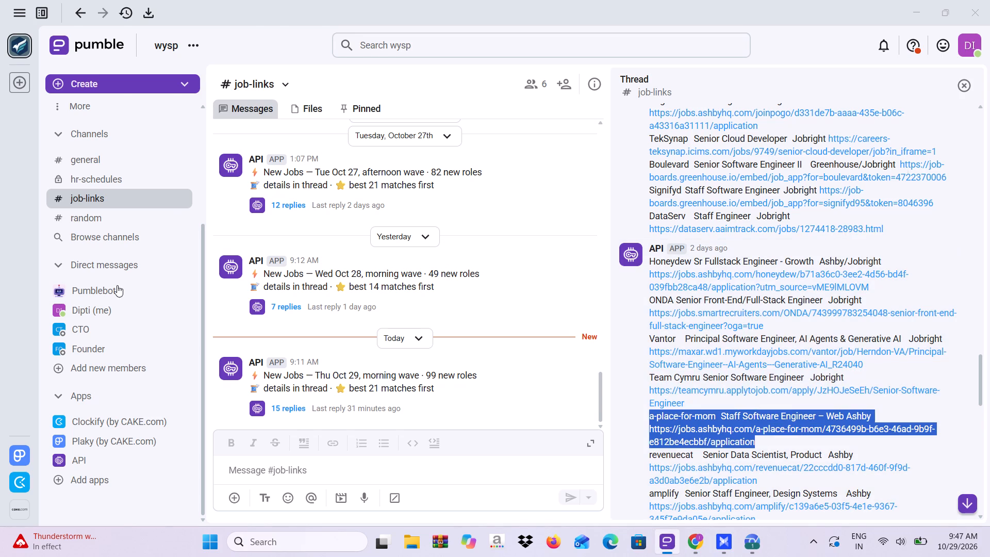
{"action": "left_click", "coordinate": [134, 285]}
{"action": "key", "text": "ctrl+shift+v"}
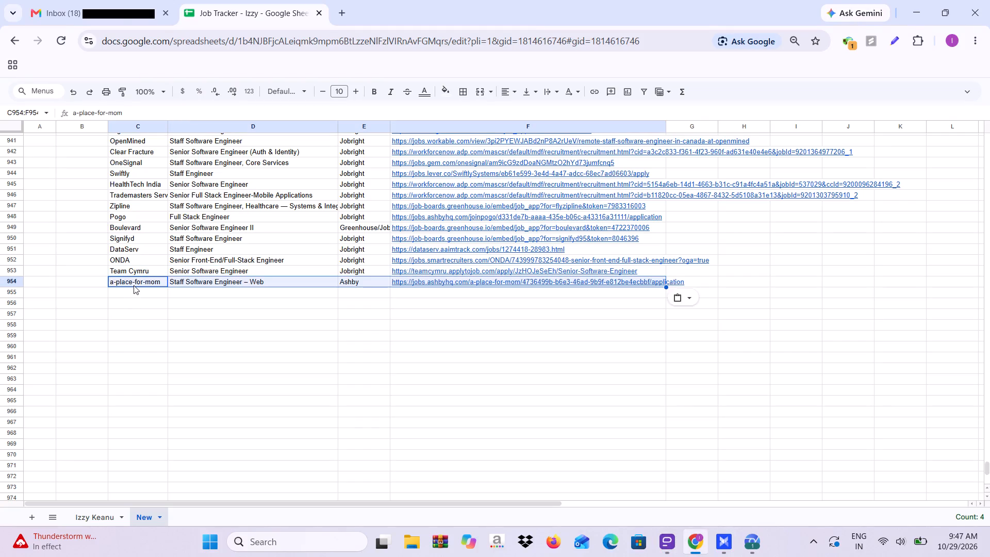
{"action": "key", "text": "alt+Tab"}
Copy the revenuecat Senior Data Scientist, Product listing from the Pumble thread into row 955 of the Job Tracker, without formatting.
{"action": "left_click", "coordinate": [642, 453]}
{"action": "left_click_drag", "start_coordinate": [642, 453], "coordinate": [787, 481]}
{"action": "key", "text": "ctrl+c"}
{"action": "key", "text": "alt+Tab"}
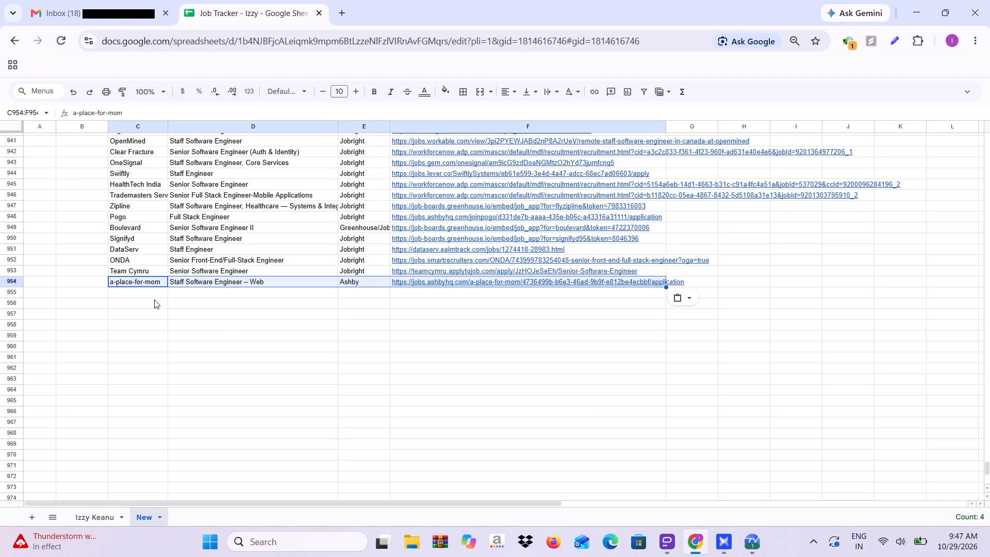
{"action": "left_click", "coordinate": [151, 295]}
{"action": "key", "text": "ctrl+shift+v"}
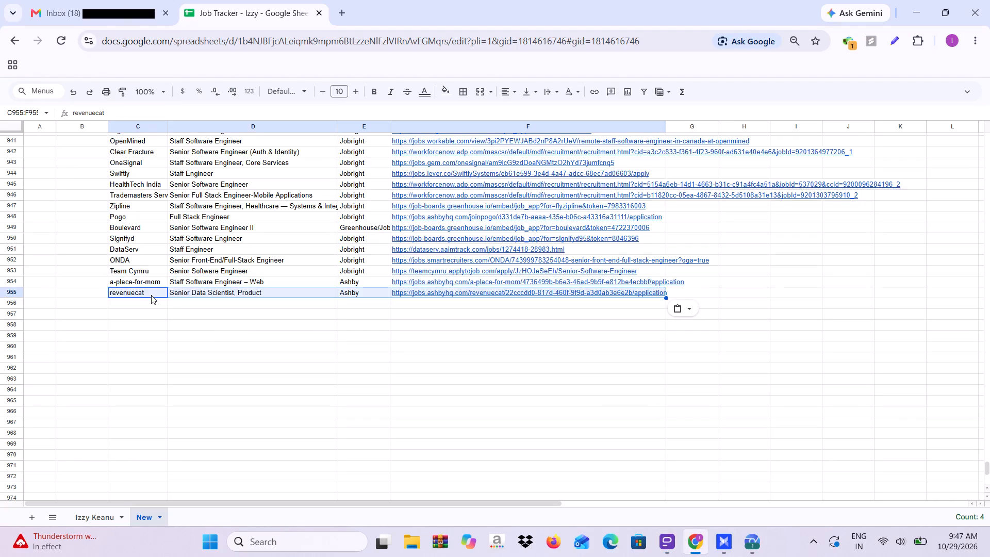
{"action": "key", "text": "alt+Tab"}
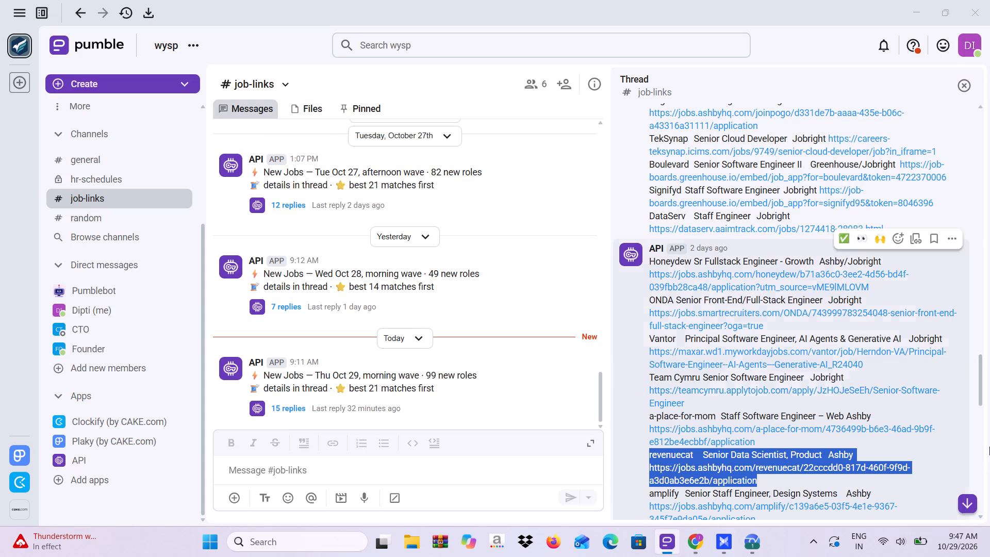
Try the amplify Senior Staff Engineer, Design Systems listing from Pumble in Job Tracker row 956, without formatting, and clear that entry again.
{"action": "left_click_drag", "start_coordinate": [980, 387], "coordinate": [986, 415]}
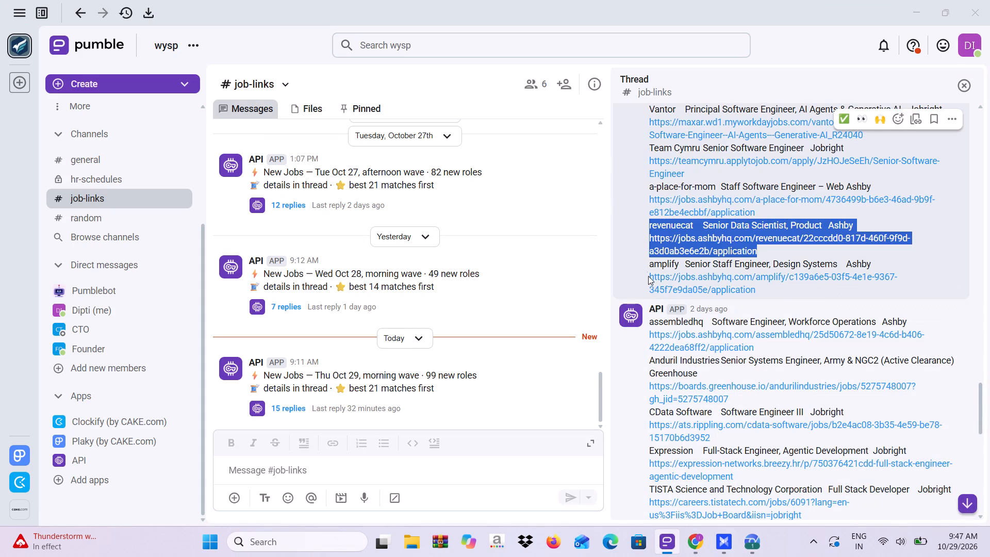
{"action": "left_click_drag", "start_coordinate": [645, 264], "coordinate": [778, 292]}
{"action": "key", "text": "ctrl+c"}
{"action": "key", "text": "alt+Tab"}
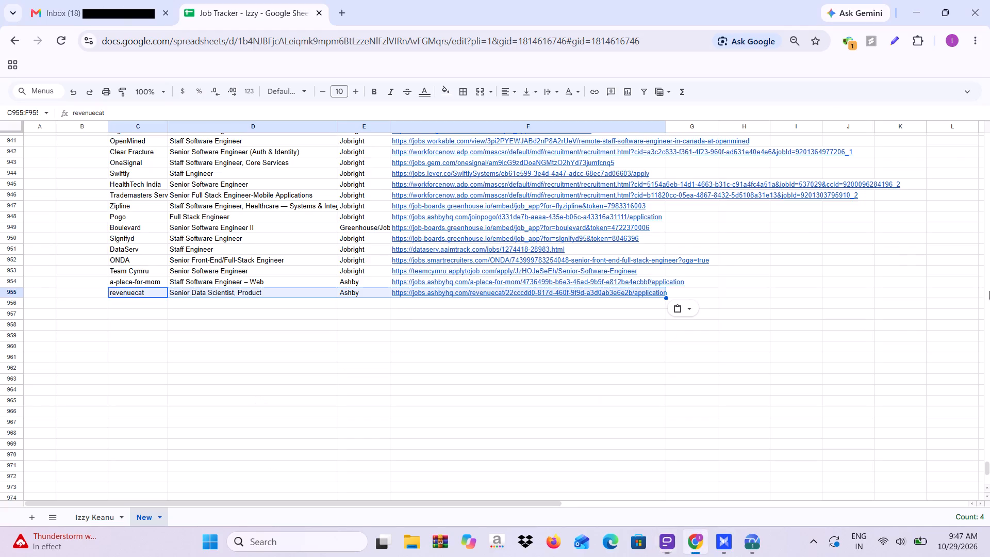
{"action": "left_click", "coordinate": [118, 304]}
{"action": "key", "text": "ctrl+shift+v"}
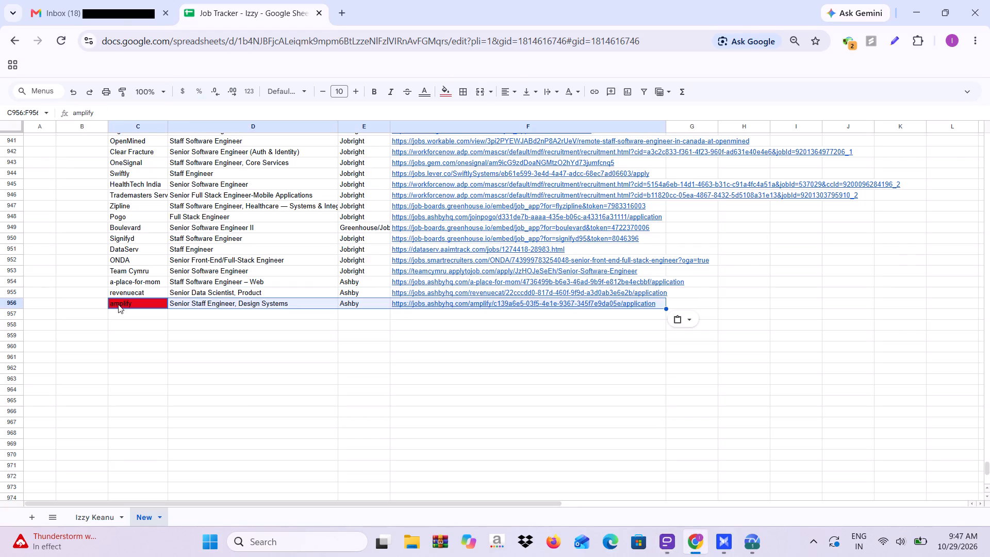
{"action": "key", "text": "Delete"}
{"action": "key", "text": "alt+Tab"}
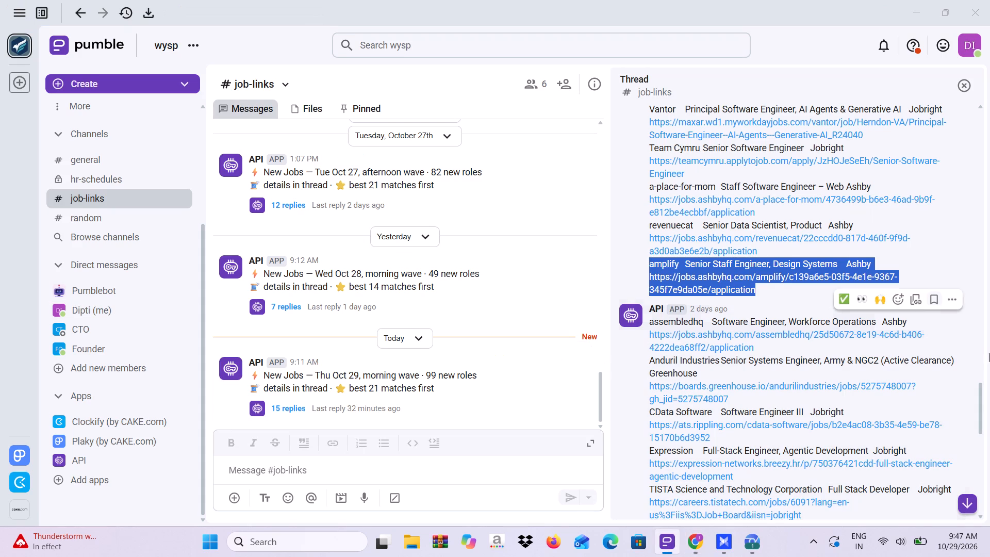
Copy the assembledhq Software Engineer, Workforce Operations listing from the Pumble thread into row 956 of the Job Tracker, without formatting.
{"action": "left_click_drag", "start_coordinate": [647, 325], "coordinate": [773, 346]}
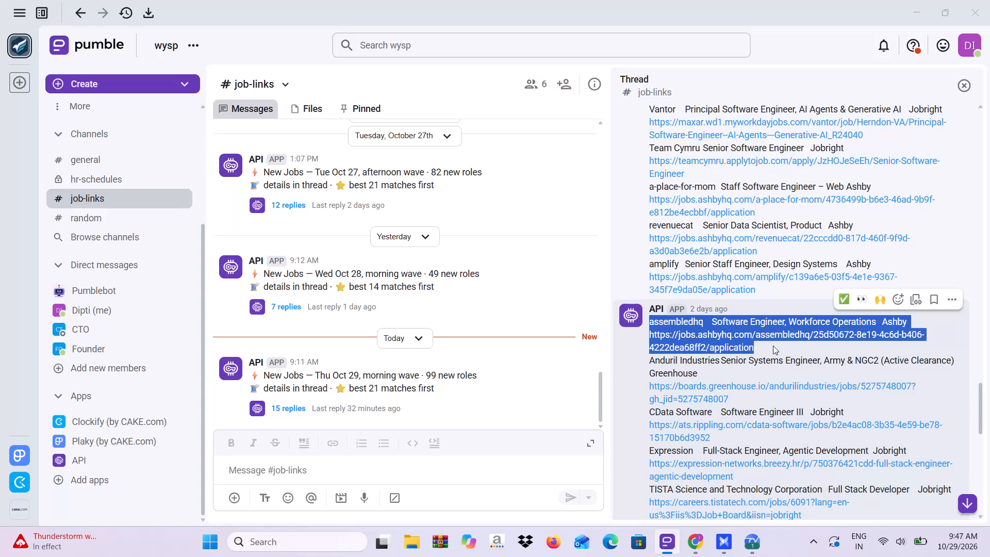
{"action": "left_click_drag", "start_coordinate": [773, 346], "coordinate": [777, 350]}
{"action": "key", "text": "ctrl+c"}
{"action": "key", "text": "alt+Tab"}
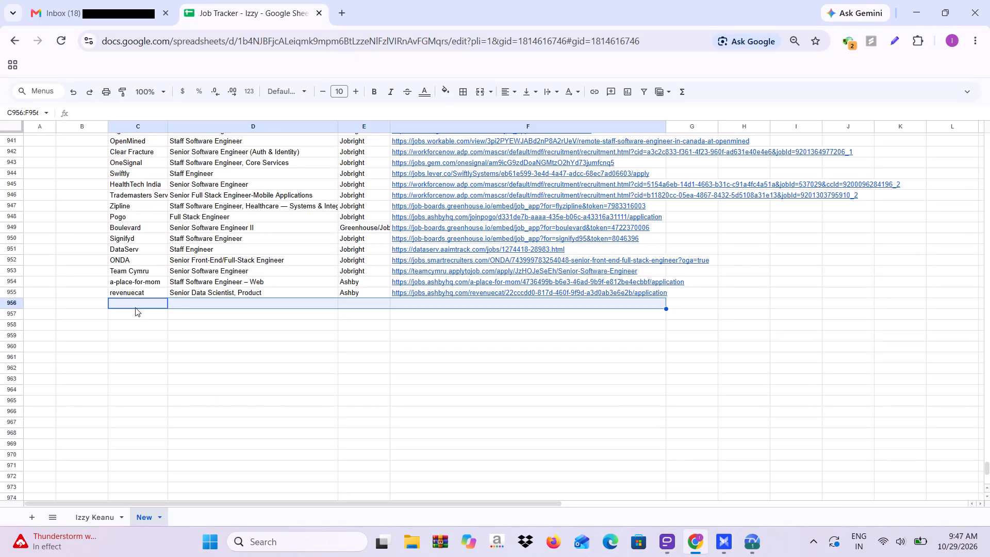
{"action": "left_click", "coordinate": [135, 307]}
{"action": "key", "text": "ctrl+shift+v"}
{"action": "key", "text": "alt+Tab"}
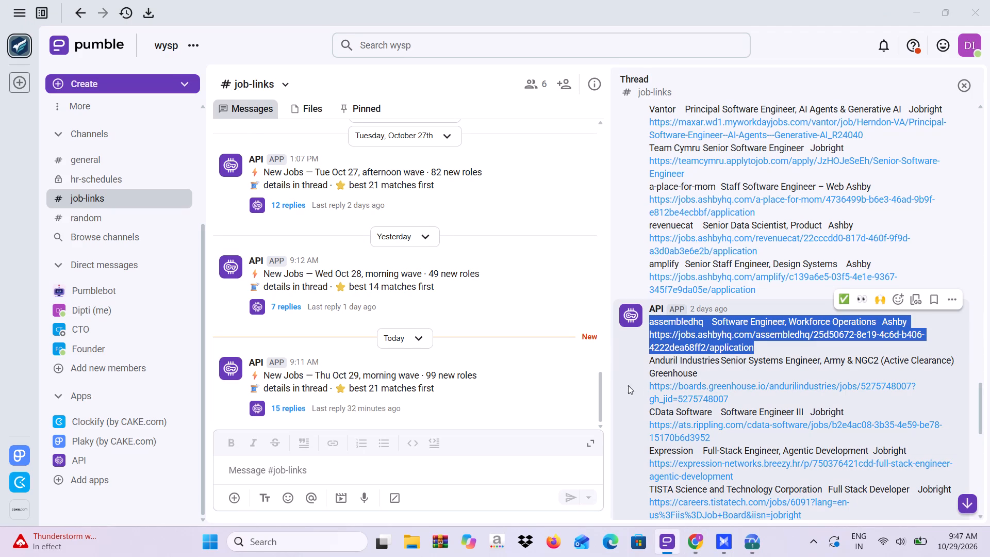
Copy the Anduril Industries Senior Systems Engineer, Army & NGC2 listing from the Pumble thread into row 957 of the Job Tracker, without formatting.
{"action": "left_click_drag", "start_coordinate": [635, 361], "coordinate": [761, 400]}
{"action": "key", "text": "ctrl+c"}
{"action": "key", "text": "alt+Tab"}
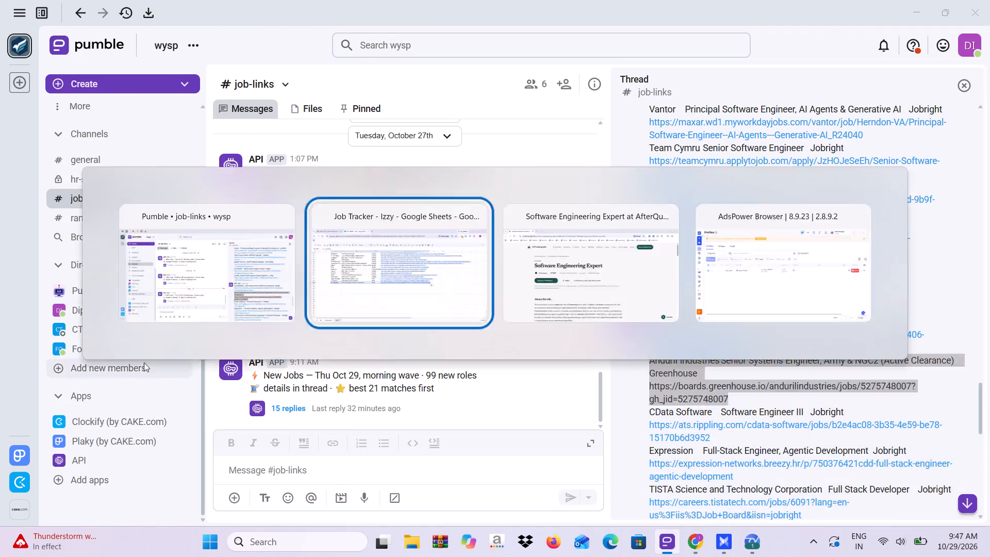
{"action": "left_click", "coordinate": [126, 314]}
{"action": "key", "text": "ctrl+shift+v"}
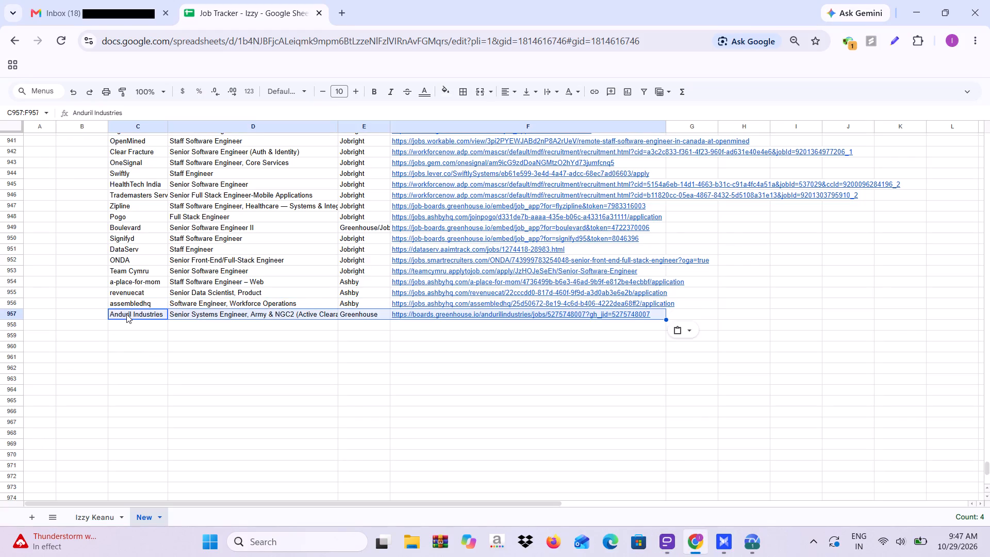
{"action": "key", "text": "alt+Tab"}
Copy the CData Software Software Engineer III listing from the Pumble thread into row 958 of the Job Tracker, without formatting.
{"action": "left_click_drag", "start_coordinate": [639, 414], "coordinate": [717, 433]}
{"action": "key", "text": "ctrl+c"}
{"action": "key", "text": "alt+Tab"}
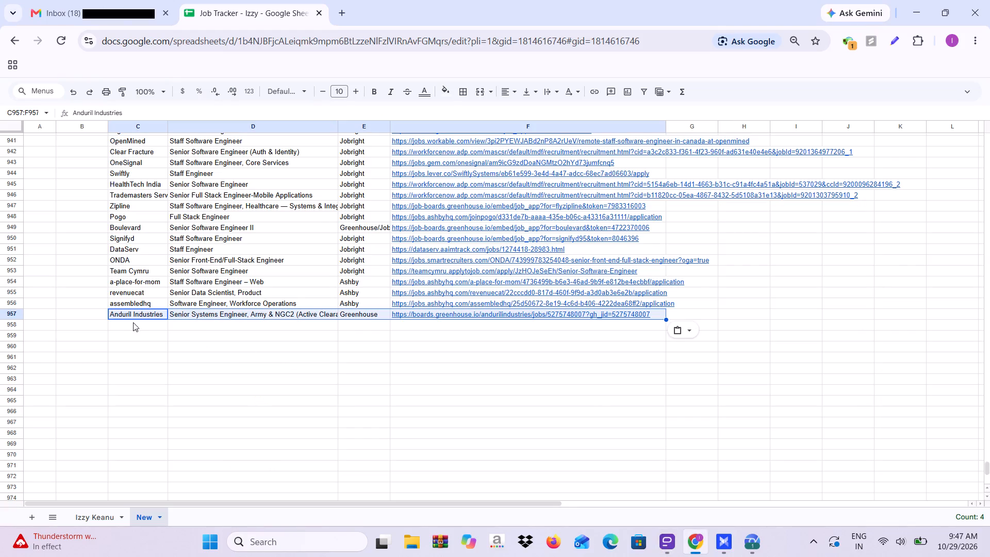
{"action": "left_click", "coordinate": [131, 323]}
{"action": "key", "text": "ctrl+shift+v"}
{"action": "key", "text": "alt+Tab"}
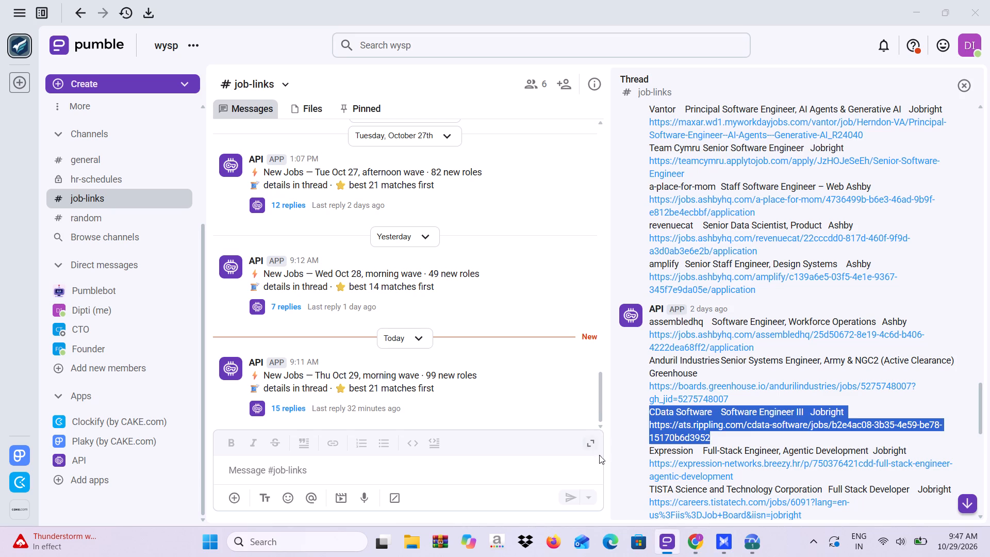
Copy the Expression Full-Stack Engineer, Agentic Development listing from the Pumble thread into row 959 of the Job Tracker, without formatting.
{"action": "left_click_drag", "start_coordinate": [646, 448], "coordinate": [752, 478]}
{"action": "key", "text": "ctrl+c"}
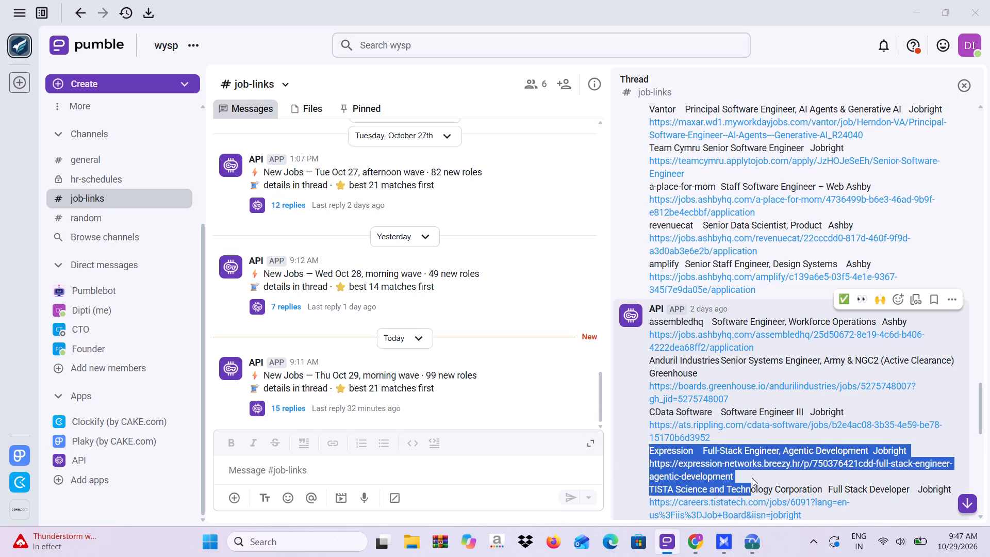
{"action": "key", "text": "alt+Tab"}
{"action": "left_click", "coordinate": [144, 337]}
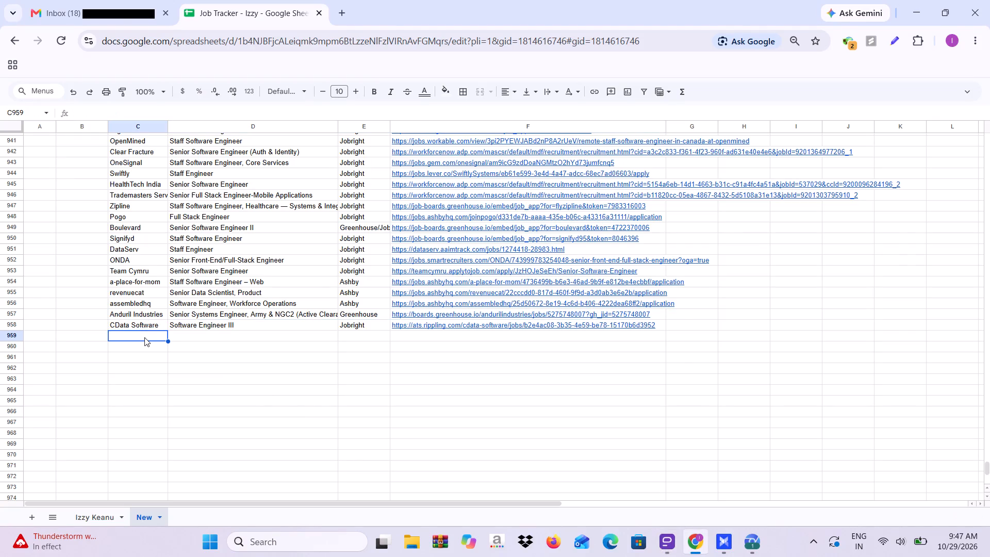
{"action": "key", "text": "ctrl+shift+v"}
{"action": "key", "text": "alt+Tab"}
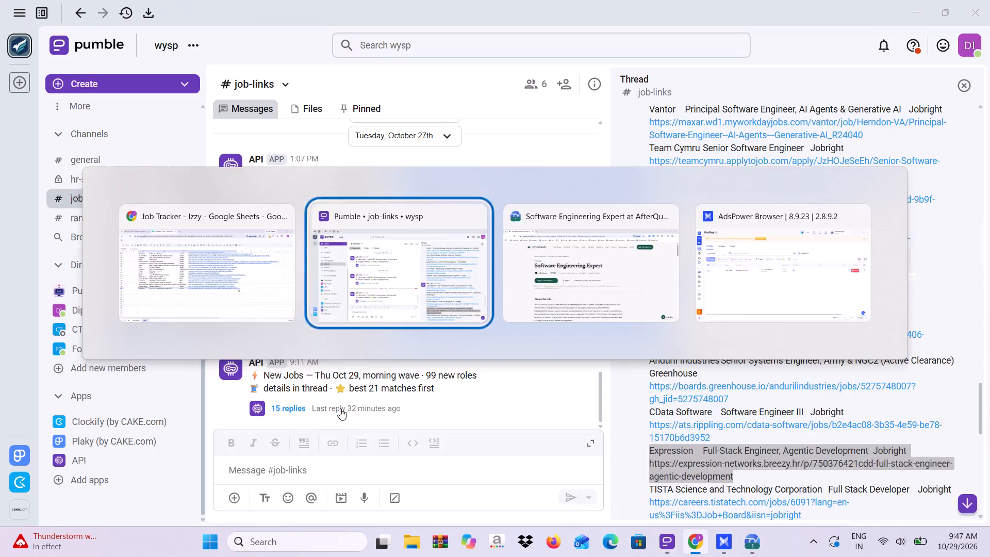
Copy the TISTA Science and Technology Corporation Full Stack Developer listing from the Pumble thread into row 960 of the Job Tracker, without formatting.
{"action": "left_click_drag", "start_coordinate": [981, 405], "coordinate": [987, 434]}
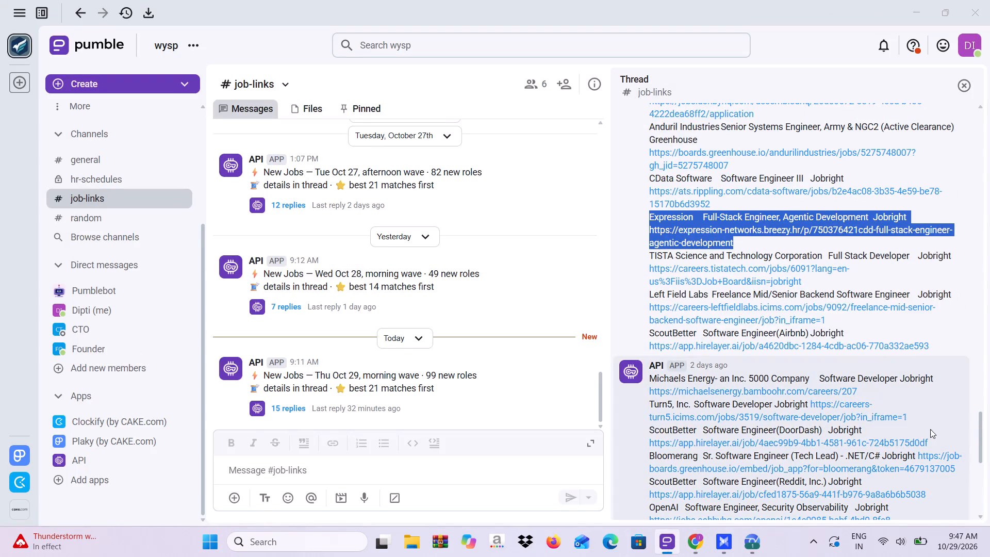
{"action": "left_click_drag", "start_coordinate": [641, 255], "coordinate": [808, 280]}
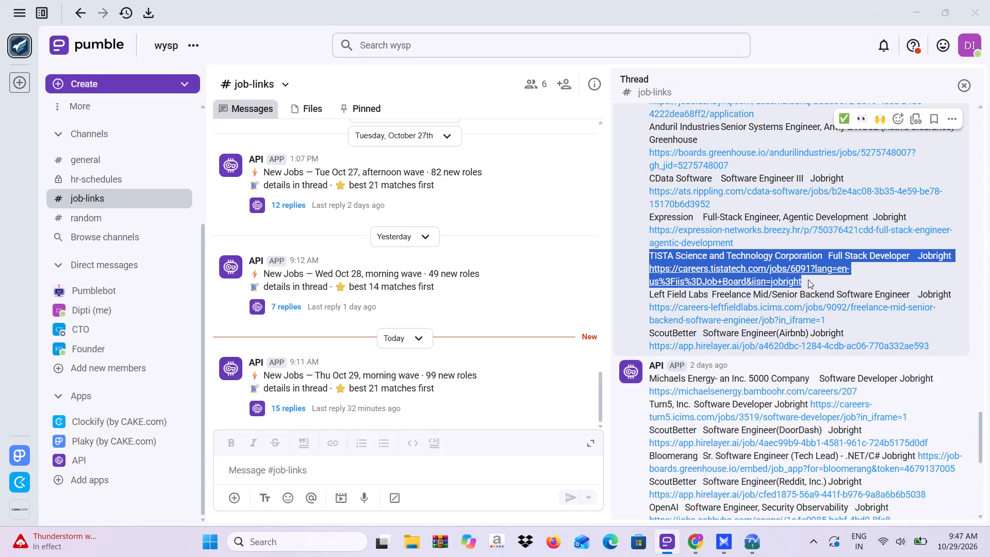
{"action": "key", "text": "ctrl+c"}
{"action": "key", "text": "alt+Tab"}
{"action": "left_click", "coordinate": [138, 347]}
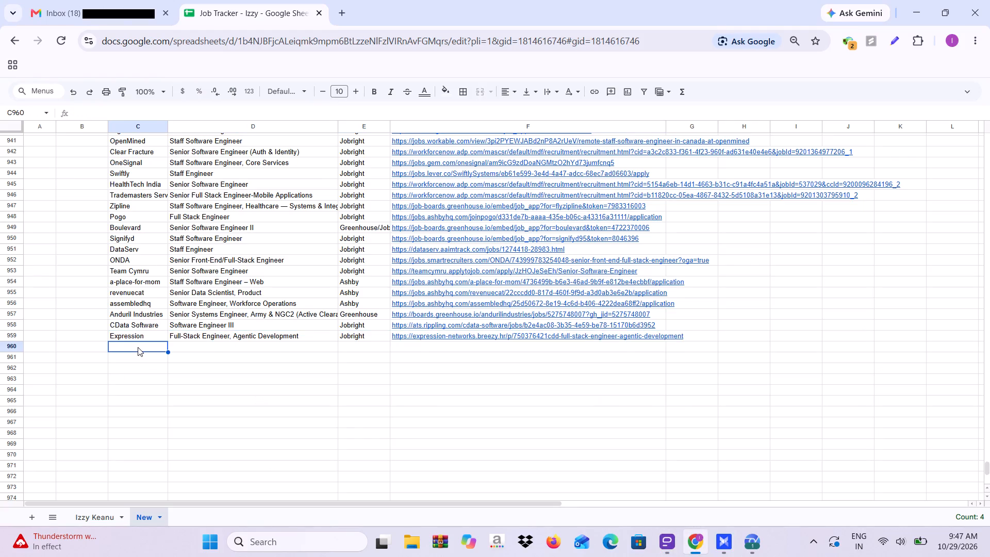
{"action": "key", "text": "ctrl+shift+v"}
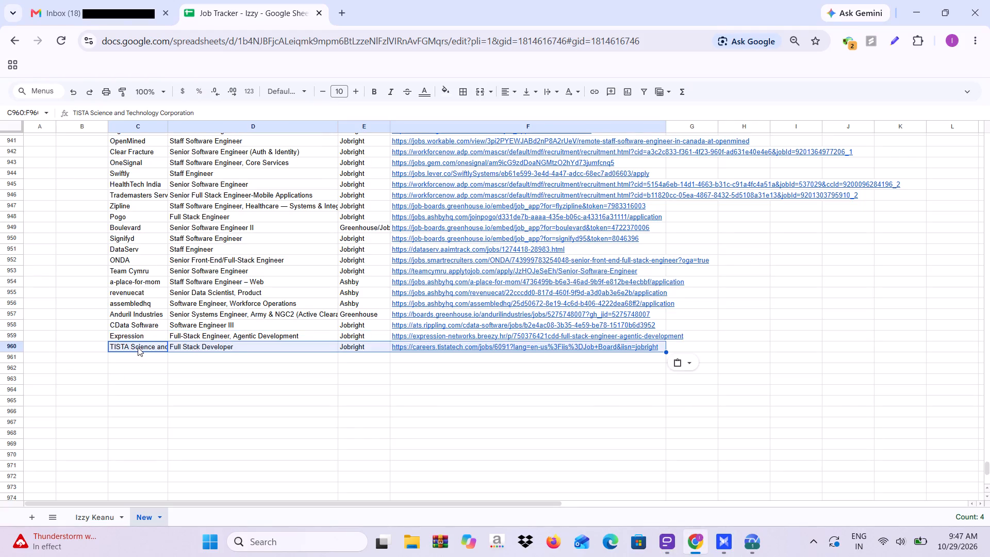
{"action": "key", "text": "alt+Tab"}
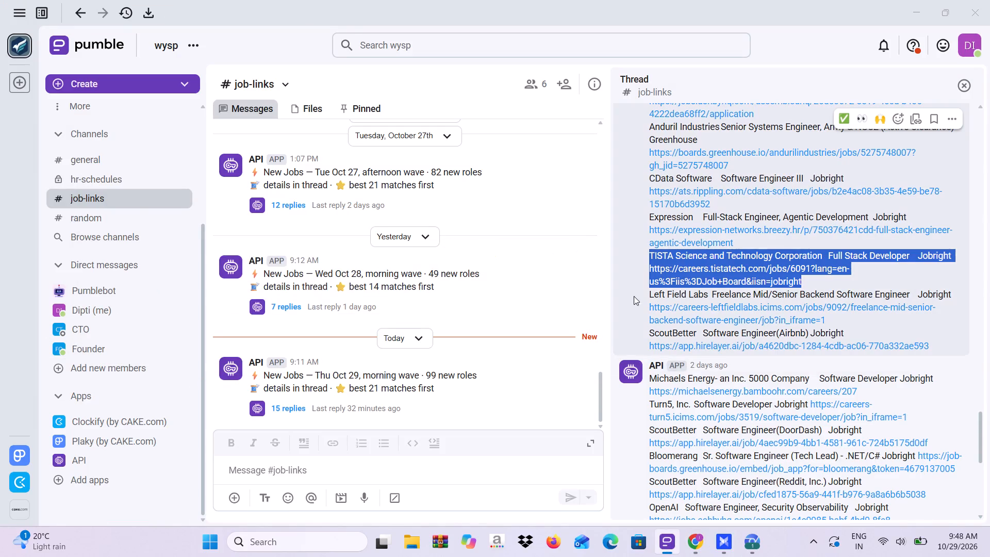
Copy the Left Field Labs Freelance Mid/Senior Backend Software Engineer listing from the Pumble thread into Job Tracker row 961, without formatting.
{"action": "left_click_drag", "start_coordinate": [645, 291], "coordinate": [861, 315]}
{"action": "key", "text": "ctrl+c"}
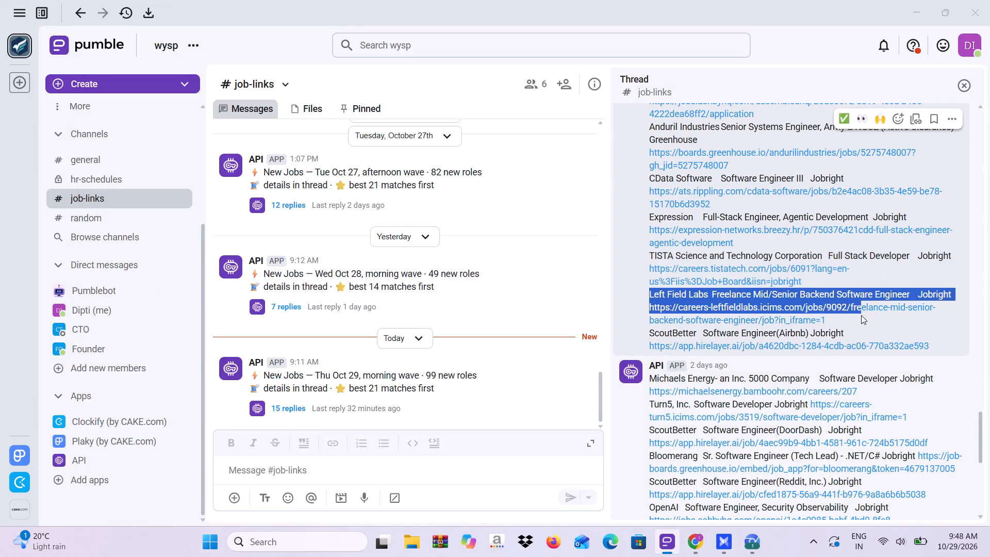
{"action": "key", "text": "alt+Tab"}
{"action": "left_click", "coordinate": [153, 361]}
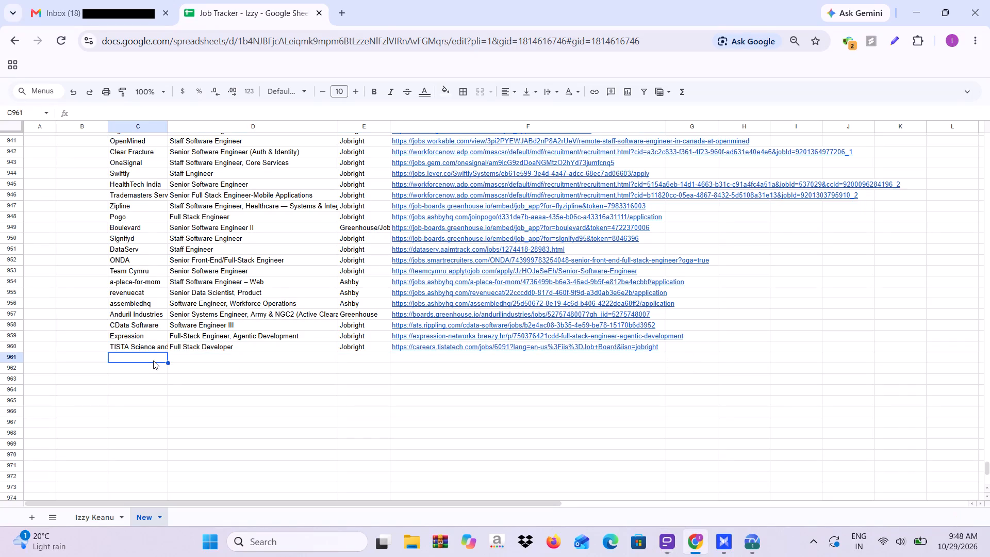
{"action": "key", "text": "ctrl+shift+v"}
{"action": "key", "text": "alt+Tab"}
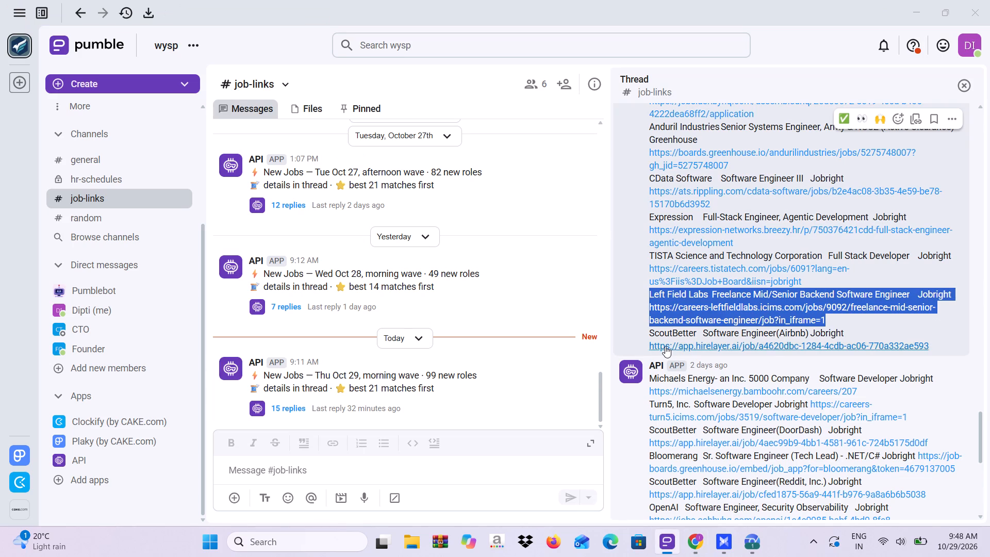
Copy the ScoutBetter Software Engineer (Airbnb) listing from the Pumble thread into row 962 of the Job Tracker, without formatting.
{"action": "left_click_drag", "start_coordinate": [636, 333], "coordinate": [937, 348]}
{"action": "key", "text": "ctrl+c"}
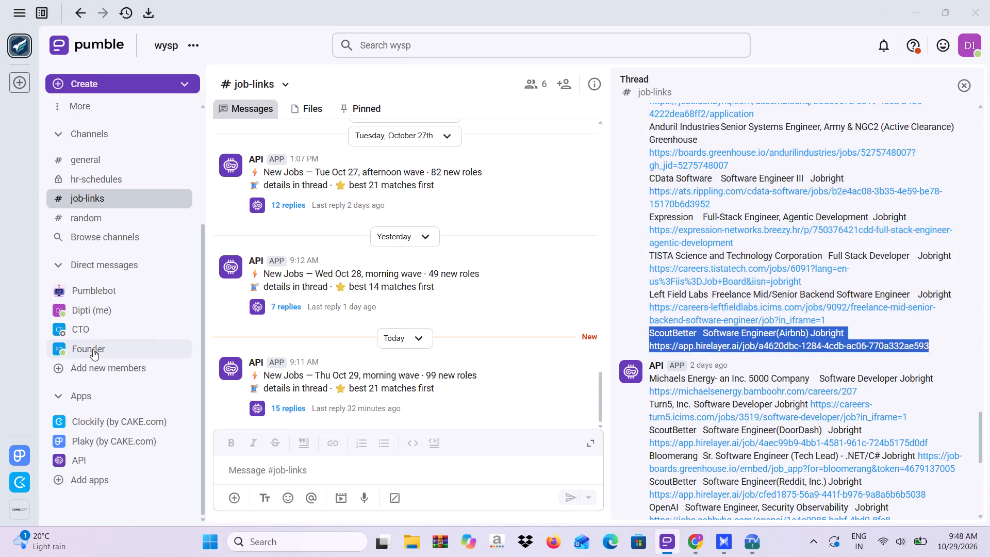
{"action": "key", "text": "alt+Tab"}
{"action": "left_click", "coordinate": [132, 368]}
{"action": "key", "text": "ctrl+shift+v"}
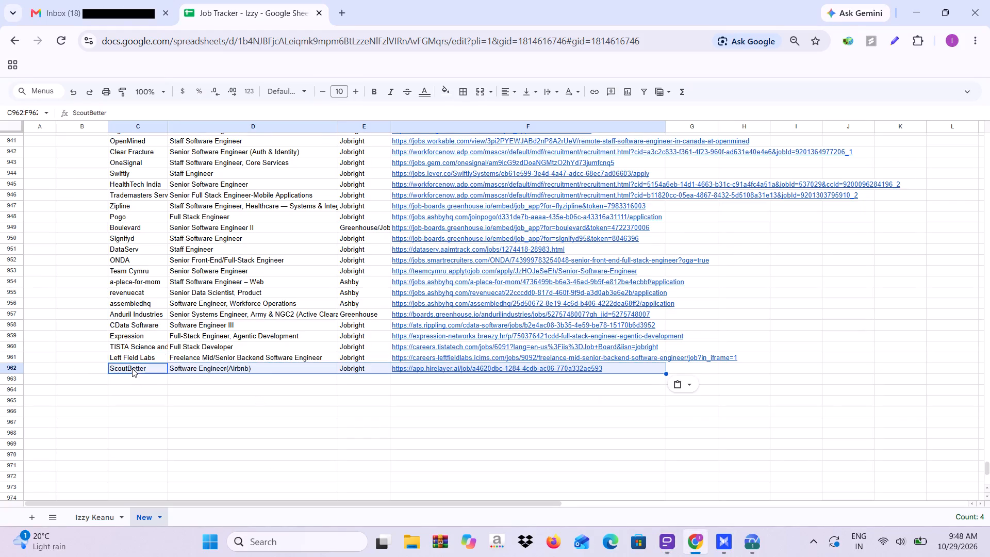
{"action": "key", "text": "alt+Tab"}
Copy the Michaels Energy Software Developer listing from the Pumble thread into row 963 of the Job Tracker, without formatting.
{"action": "left_click", "coordinate": [976, 438]}
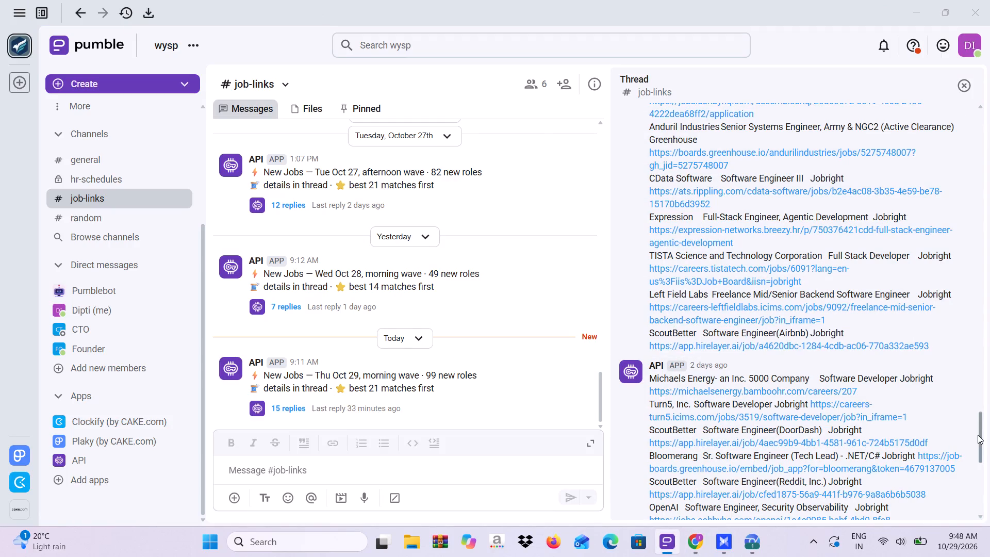
{"action": "left_click_drag", "start_coordinate": [978, 433], "coordinate": [982, 452]}
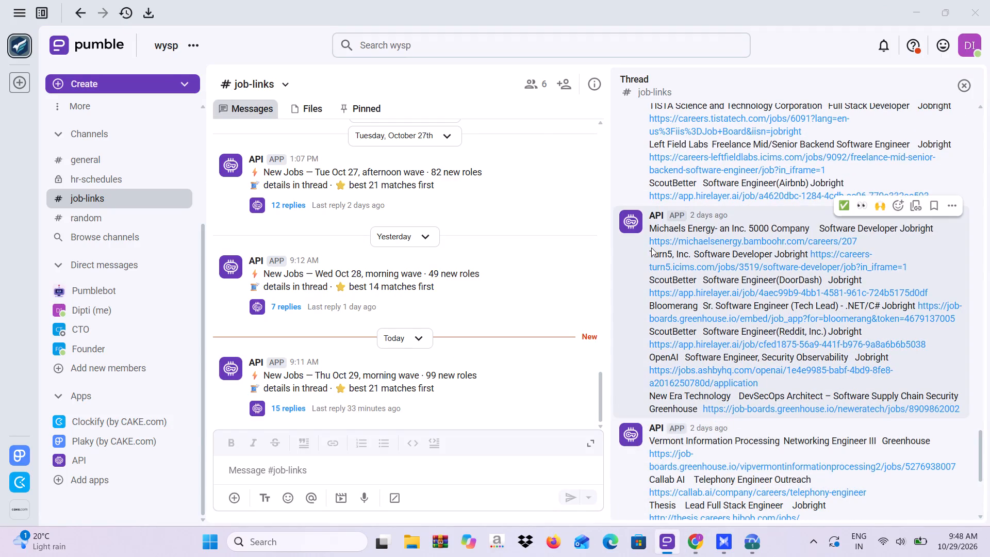
{"action": "left_click_drag", "start_coordinate": [648, 228], "coordinate": [862, 245]}
{"action": "key", "text": "ctrl+c"}
{"action": "key", "text": "alt+Tab"}
{"action": "left_click", "coordinate": [138, 382]}
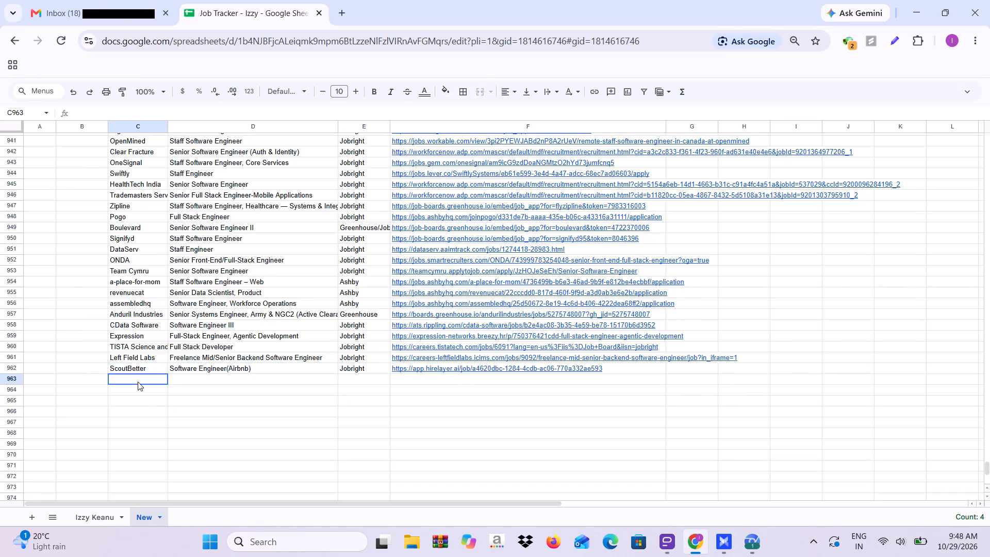
{"action": "key", "text": "ctrl+shift+v"}
{"action": "key", "text": "alt+Tab"}
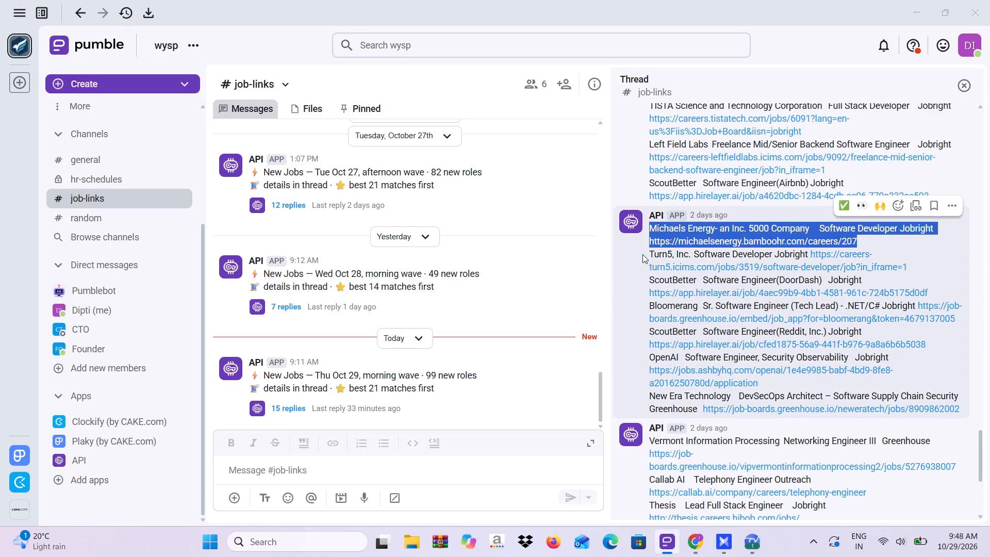
Copy the Turn5, Inc. Software Developer listing from the Pumble thread into row 964 of the Job Tracker, without formatting.
{"action": "left_click_drag", "start_coordinate": [642, 252], "coordinate": [913, 264]}
{"action": "key", "text": "ctrl+c"}
{"action": "key", "text": "alt+Tab"}
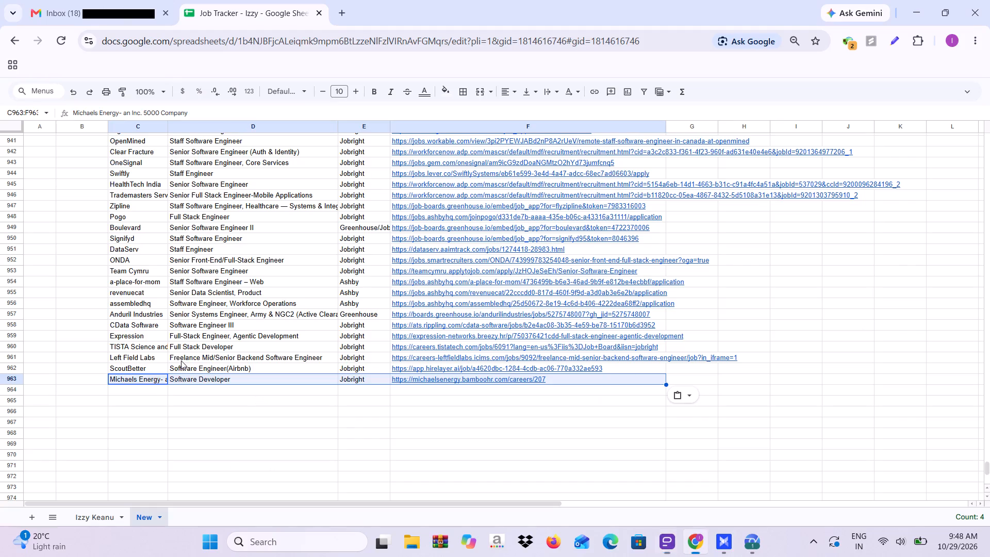
{"action": "left_click", "coordinate": [133, 393]}
{"action": "key", "text": "ctrl+shift+v"}
{"action": "key", "text": "alt+Tab"}
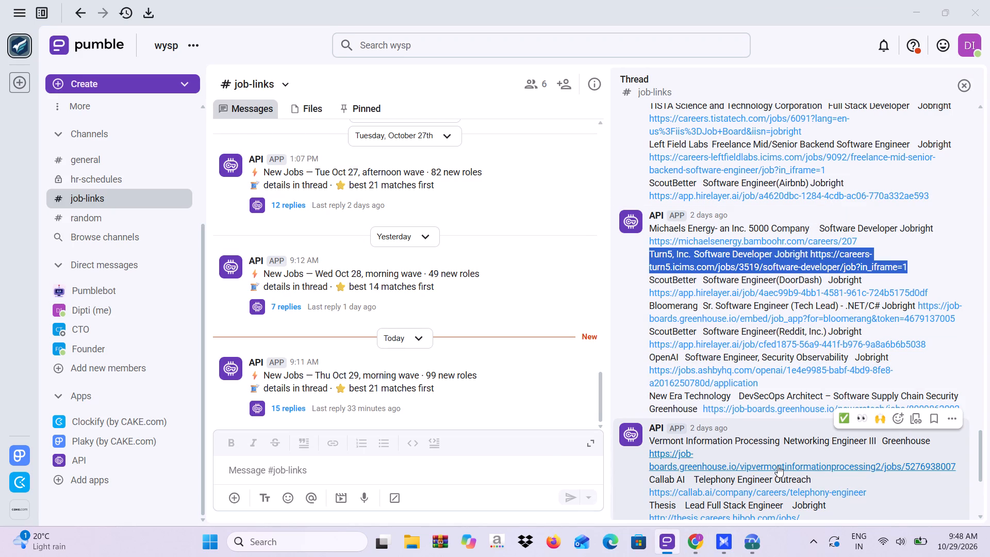
Copy the Thesis Lead Full Stack Engineer listing from the Pumble thread into row 965 of the Job Tracker, without formatting.
{"action": "left_click_drag", "start_coordinate": [979, 447], "coordinate": [982, 458]}
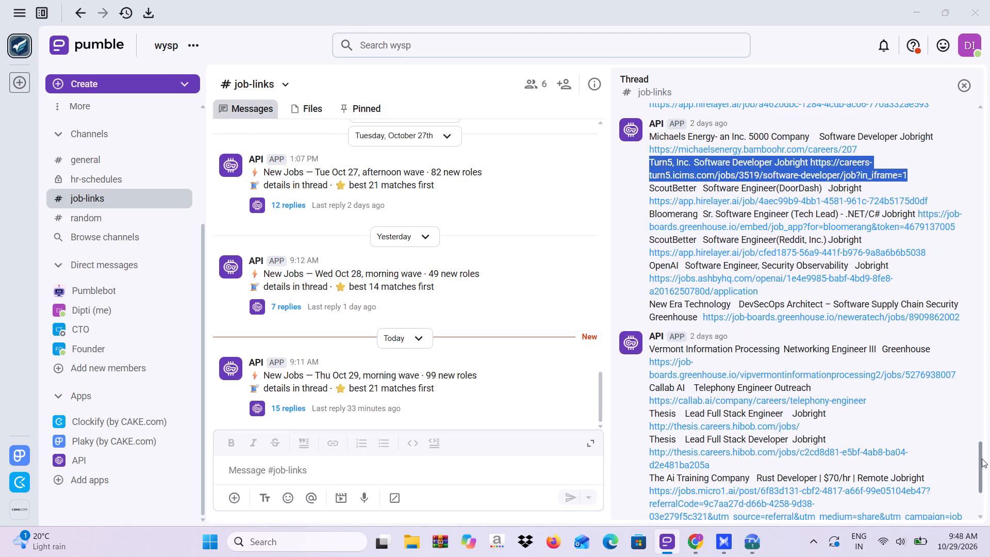
{"action": "left_click_drag", "start_coordinate": [646, 409], "coordinate": [820, 424]}
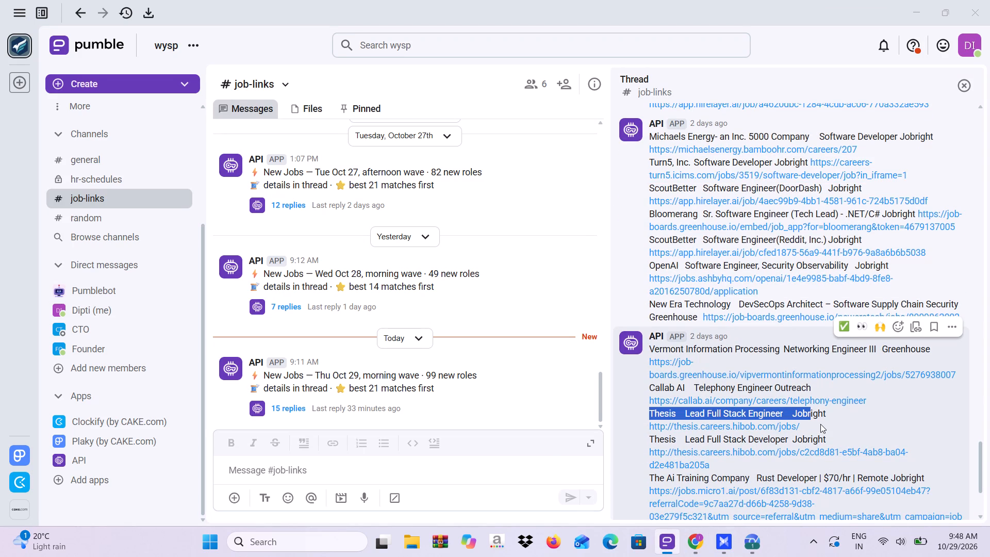
{"action": "key", "text": "ctrl+c"}
{"action": "key", "text": "alt+Tab"}
{"action": "left_click", "coordinate": [120, 408]}
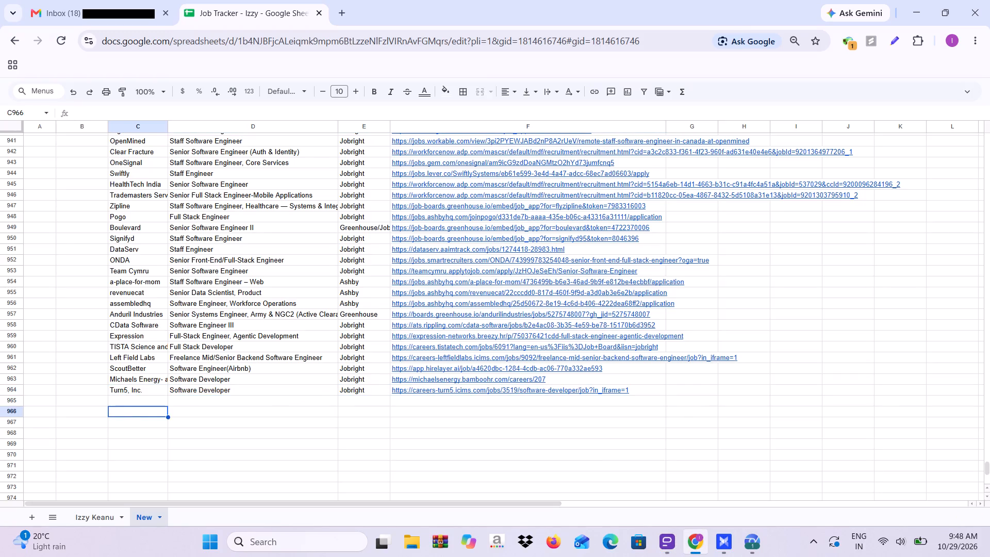
{"action": "left_click", "coordinate": [129, 401]}
{"action": "key", "text": "ctrl+shift+v"}
{"action": "key", "text": "alt+Tab"}
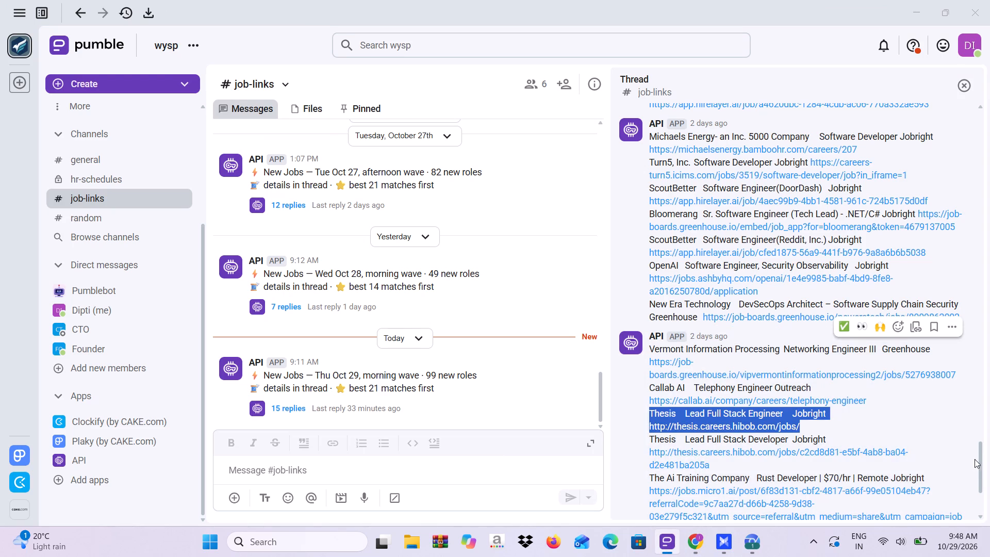
{"action": "left_click_drag", "start_coordinate": [981, 461], "coordinate": [987, 474]}
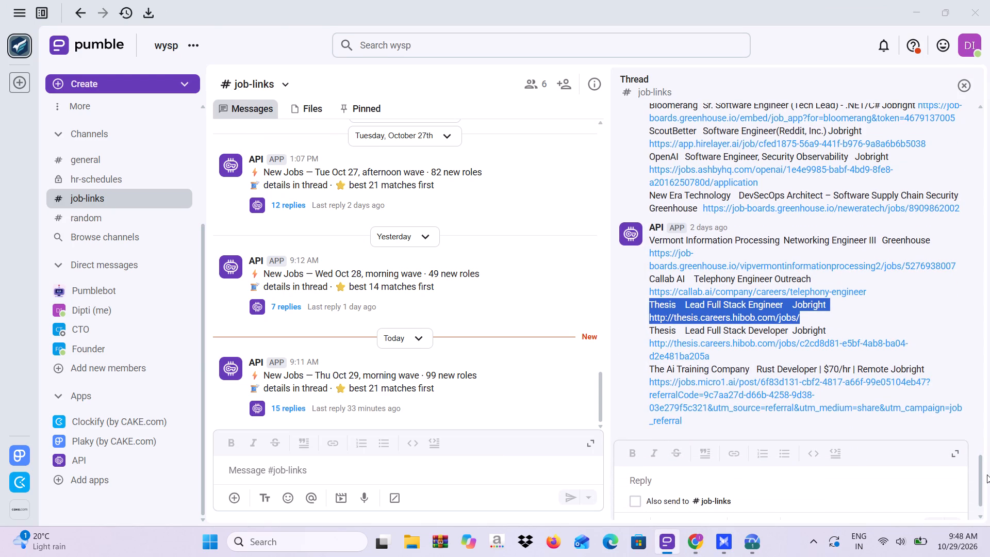
In the Job Tracker, copy the blank category dropdown and unticked checkbox from G911:H911 into G917:H965.
{"action": "key", "text": "alt+Tab"}
{"action": "left_click_drag", "start_coordinate": [142, 403], "coordinate": [125, 398]}
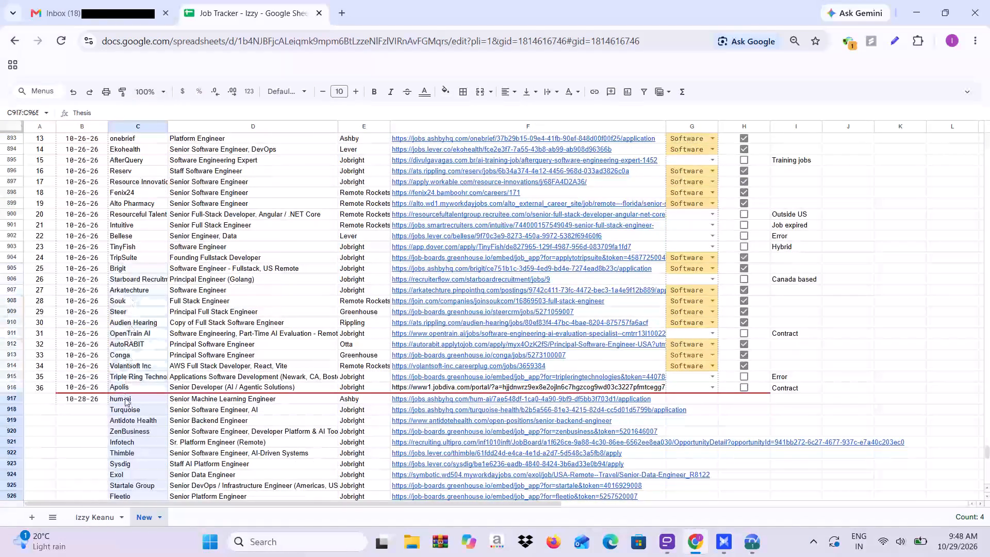
{"action": "left_click_drag", "start_coordinate": [125, 398], "coordinate": [125, 400]}
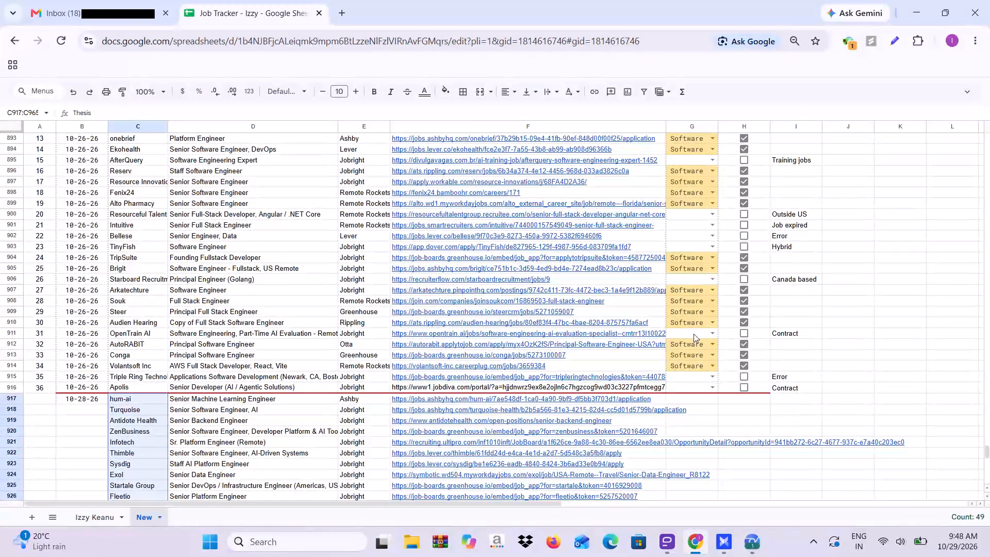
{"action": "left_click_drag", "start_coordinate": [694, 333], "coordinate": [756, 337]}
{"action": "key", "text": "ctrl+c"}
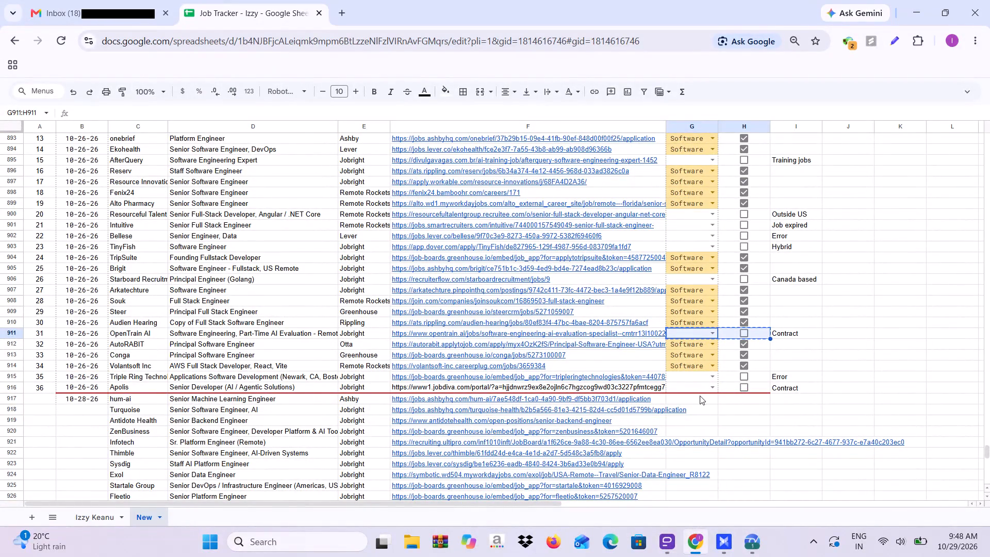
{"action": "left_click_drag", "start_coordinate": [696, 403], "coordinate": [752, 487]}
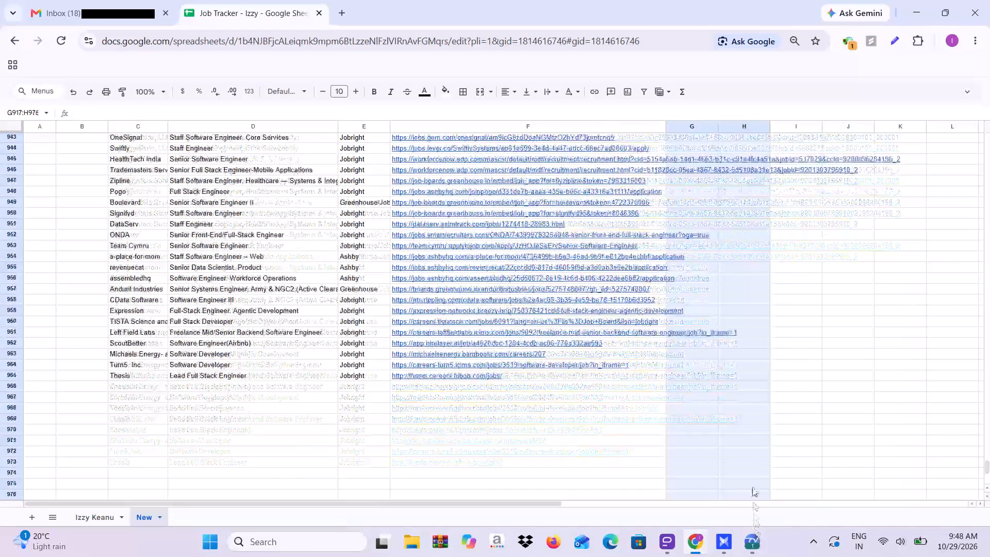
{"action": "left_click_drag", "start_coordinate": [752, 487], "coordinate": [752, 380]}
{"action": "key", "text": "ctrl+v"}
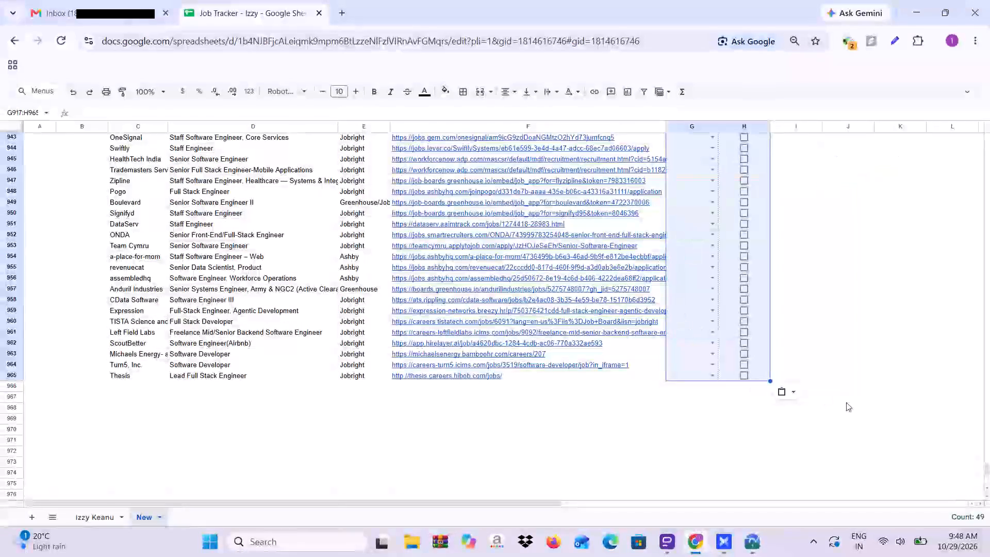
{"action": "left_click", "coordinate": [880, 395]}
Set the date in B917 to 10-27-26 and copy it down column B through row 965.
{"action": "left_click", "coordinate": [986, 470]}
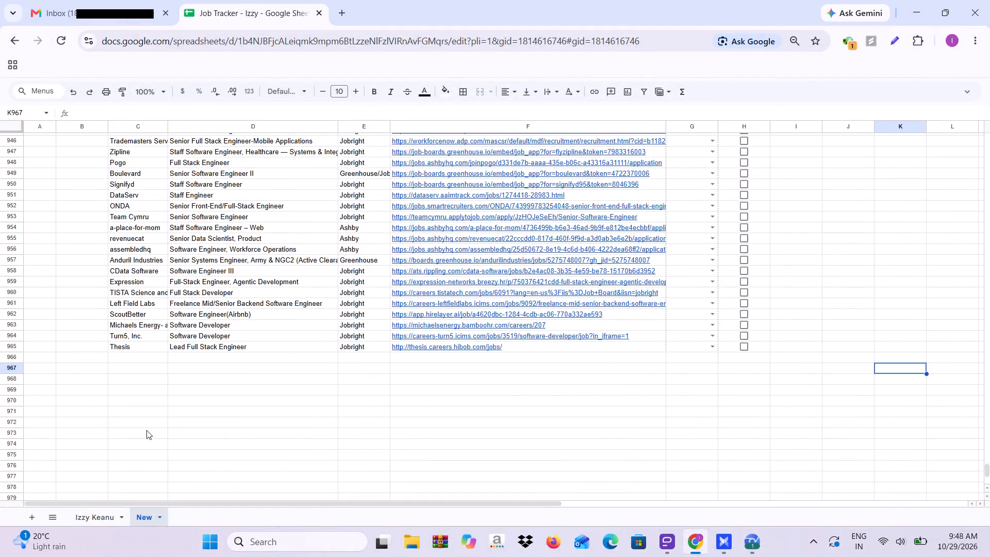
{"action": "left_click_drag", "start_coordinate": [989, 465], "coordinate": [989, 461]}
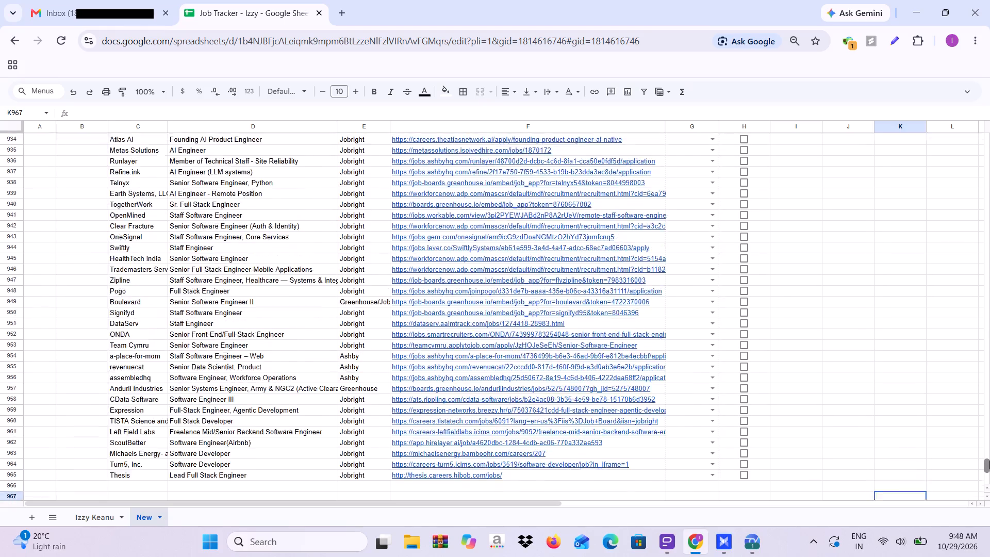
{"action": "left_click_drag", "start_coordinate": [989, 461], "coordinate": [989, 451]}
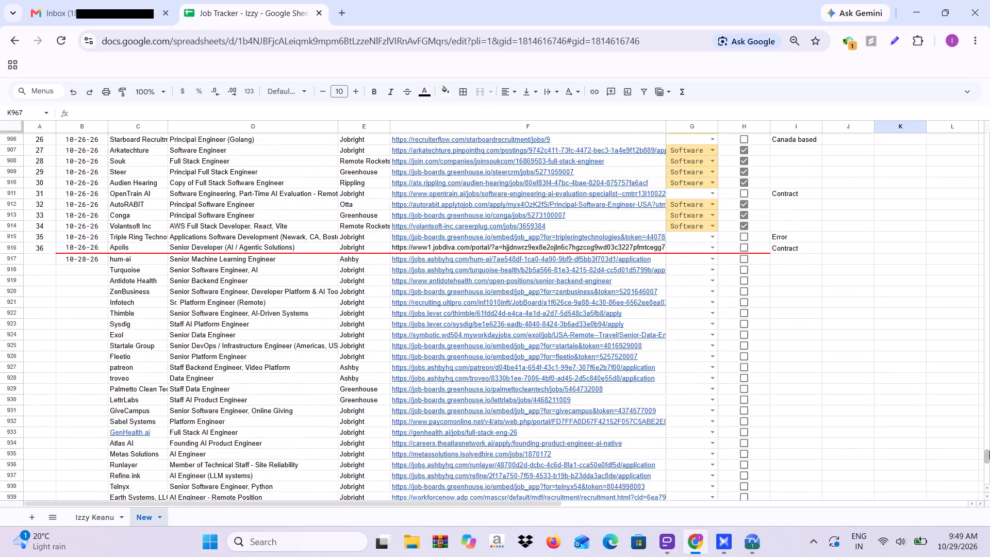
{"action": "left_click", "coordinate": [87, 263]}
{"action": "type", "text": "10-27-26"}
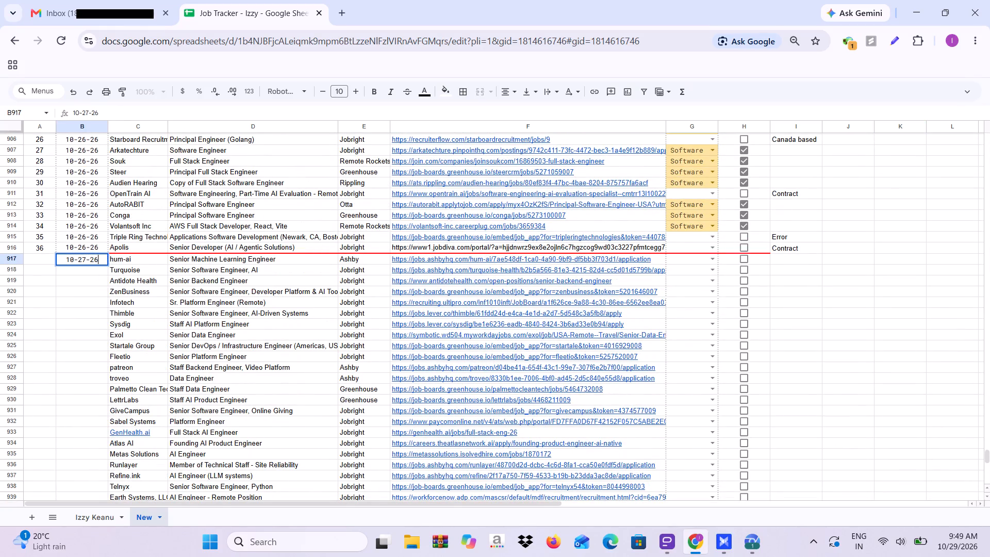
{"action": "left_click", "coordinate": [75, 303]}
{"action": "left_click", "coordinate": [89, 263]}
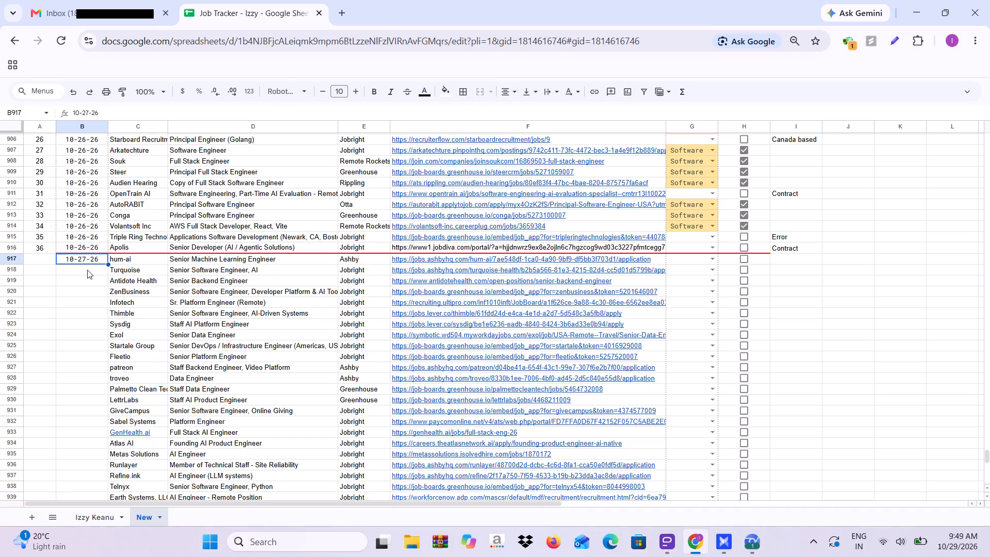
{"action": "left_click", "coordinate": [87, 270]}
{"action": "key", "text": "ctrl+d"}
{"action": "left_click", "coordinate": [81, 269]}
{"action": "key", "text": "ctrl+c"}
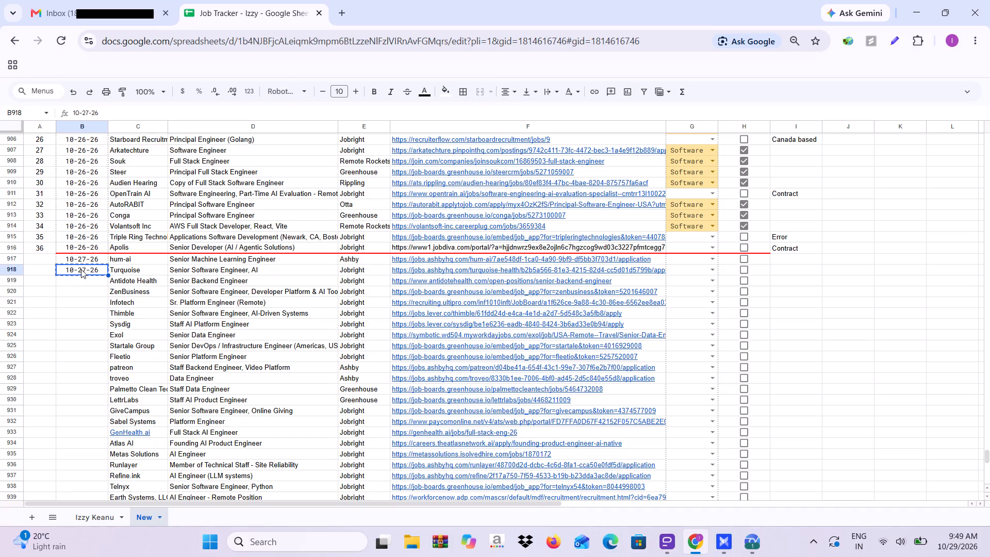
{"action": "left_click_drag", "start_coordinate": [76, 283], "coordinate": [96, 525]}
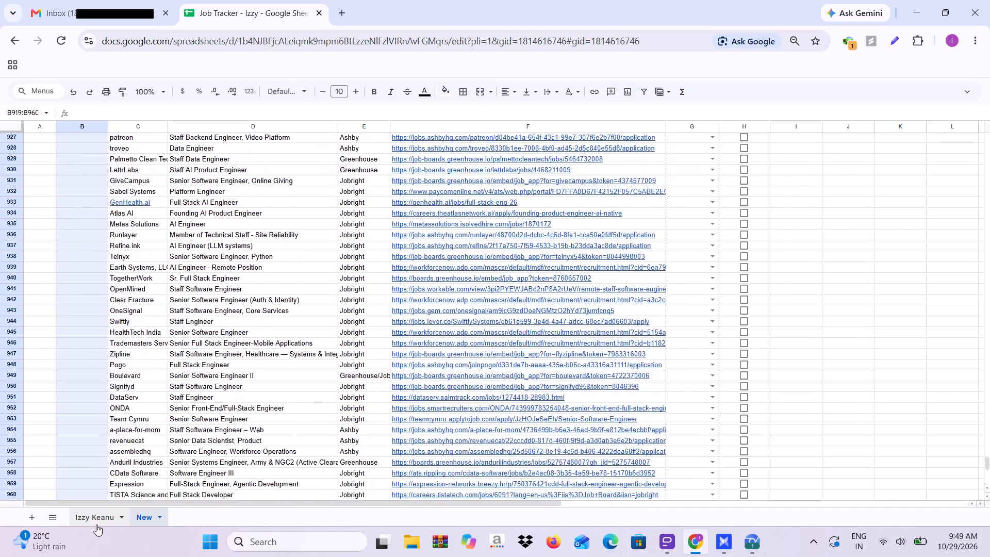
{"action": "left_click_drag", "start_coordinate": [96, 525], "coordinate": [106, 386]}
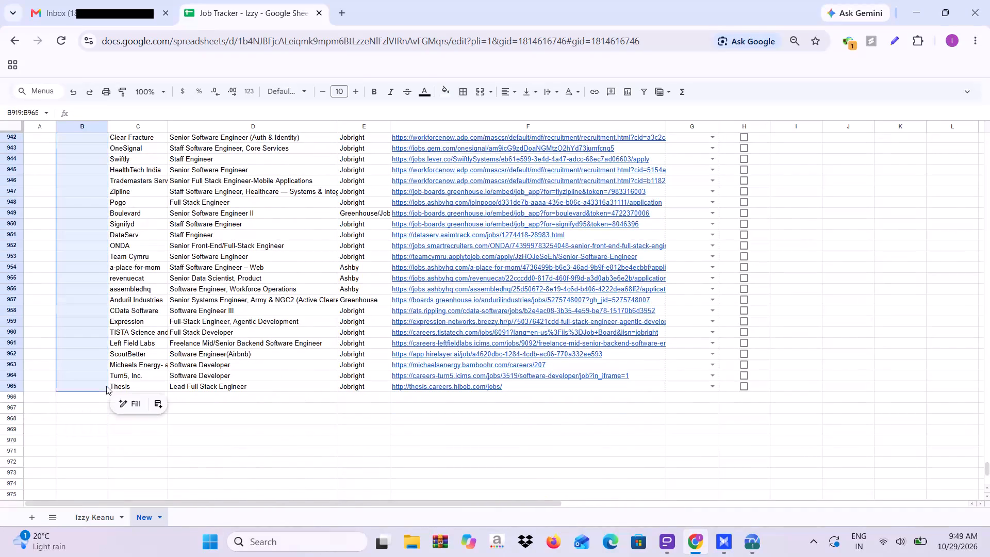
{"action": "key", "text": "ctrl+v"}
Copy the formatting of B916:H916, including its red bottom border, onto B965:H965 to close off the 10-27-26 batch.
{"action": "left_click_drag", "start_coordinate": [986, 468], "coordinate": [983, 457]}
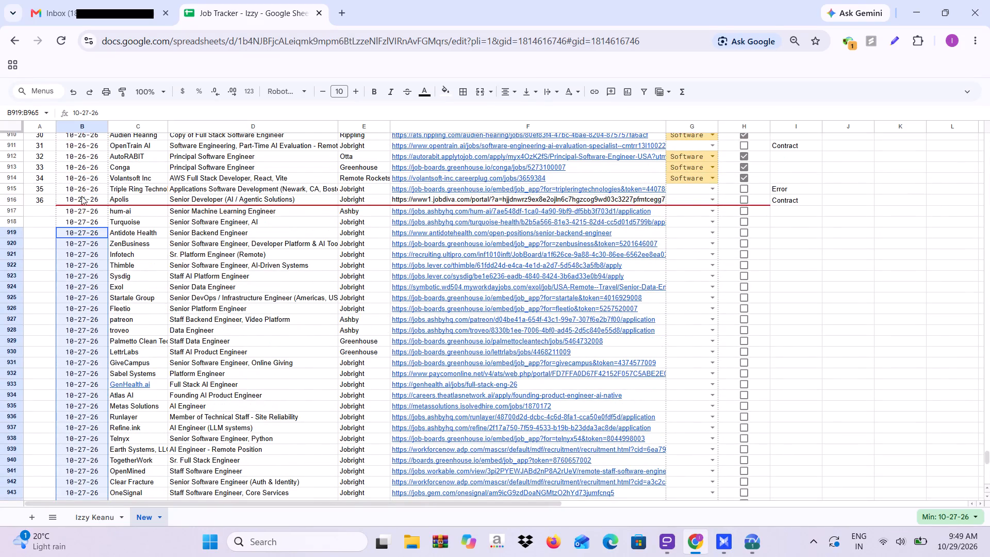
{"action": "left_click_drag", "start_coordinate": [81, 196], "coordinate": [734, 199]}
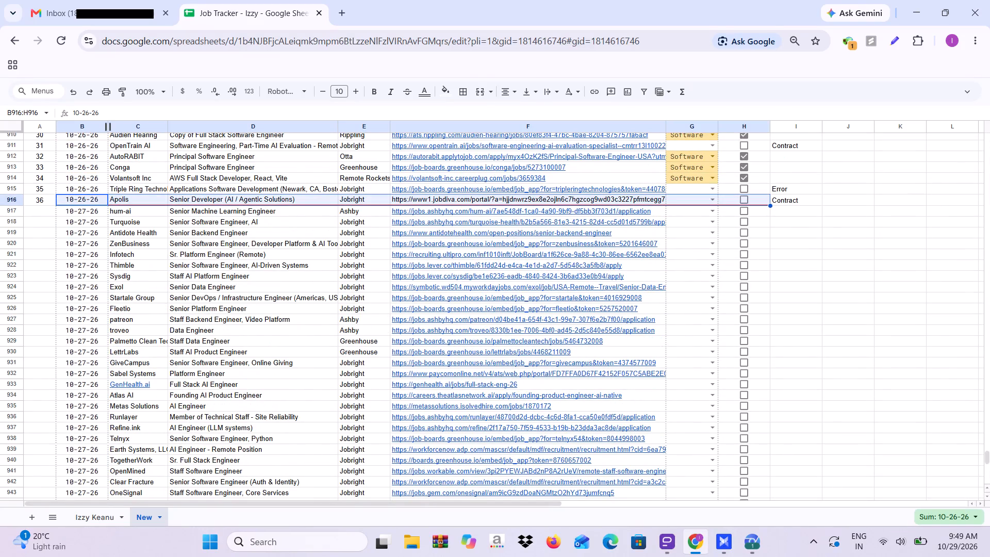
{"action": "left_click", "coordinate": [122, 92]}
{"action": "left_click", "coordinate": [989, 498]}
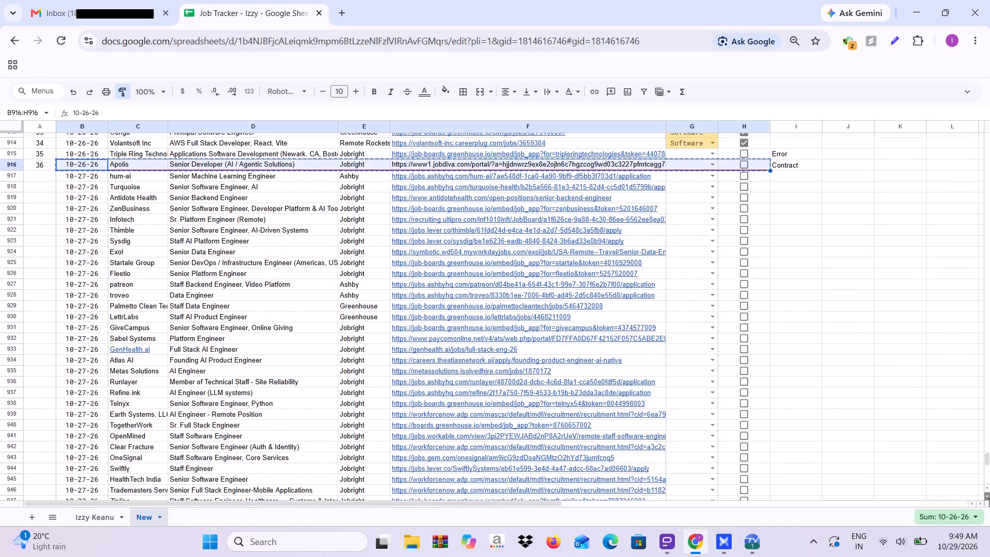
{"action": "left_click", "coordinate": [989, 498]}
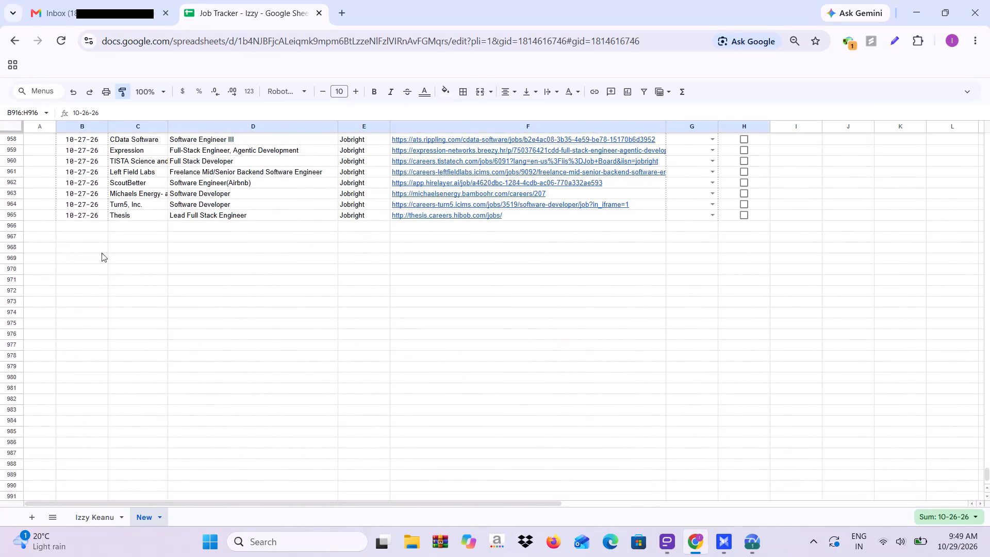
{"action": "left_click_drag", "start_coordinate": [78, 216], "coordinate": [741, 215]}
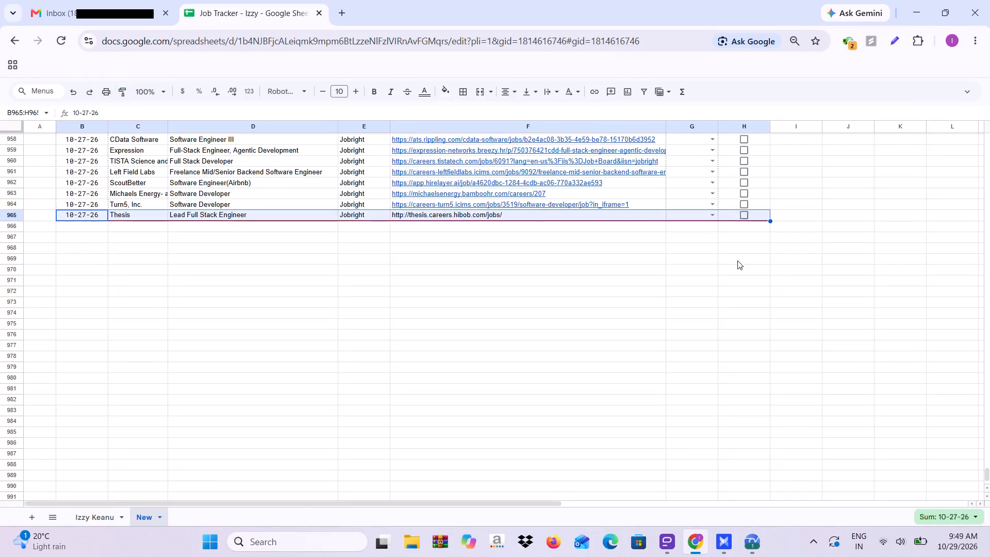
Switch to Pumble and open the reply thread of the Wed Oct 28 morning wave post in job-links.
{"action": "key", "text": "alt+Tab"}
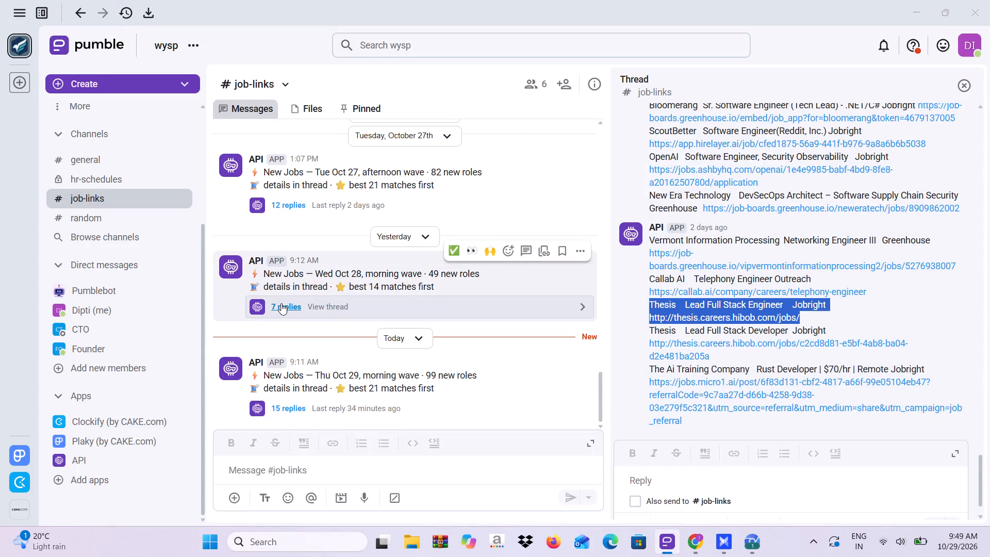
{"action": "left_click", "coordinate": [281, 303]}
{"action": "left_click", "coordinate": [0, 299]}
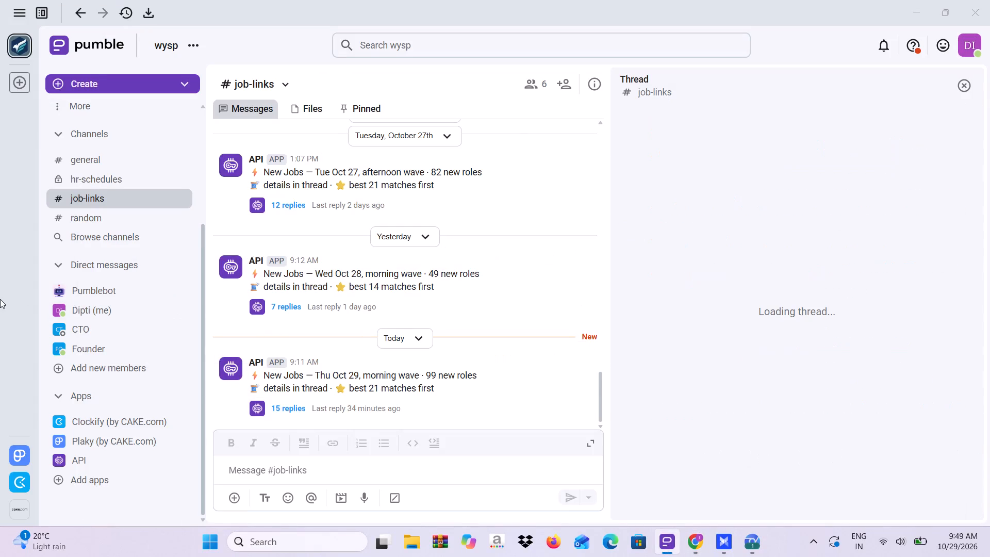
Enter the date 10-28-26 in cell B966 of the Job Tracker and apply the formatting of the date cells above.
{"action": "key", "text": "alt+Tab"}
{"action": "left_click", "coordinate": [79, 222]}
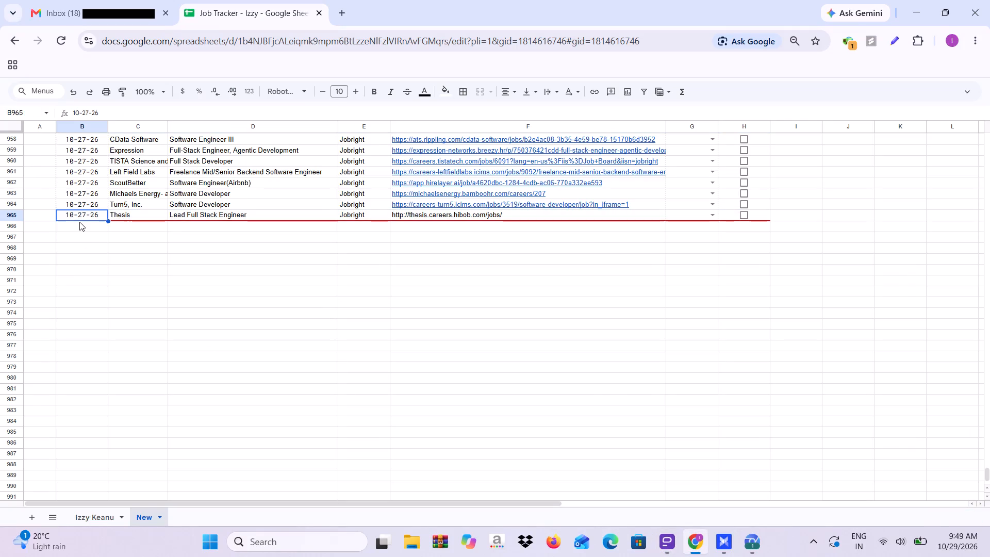
{"action": "left_click", "coordinate": [80, 226]}
{"action": "type", "text": "10-28-26"}
{"action": "key", "text": "Tab"}
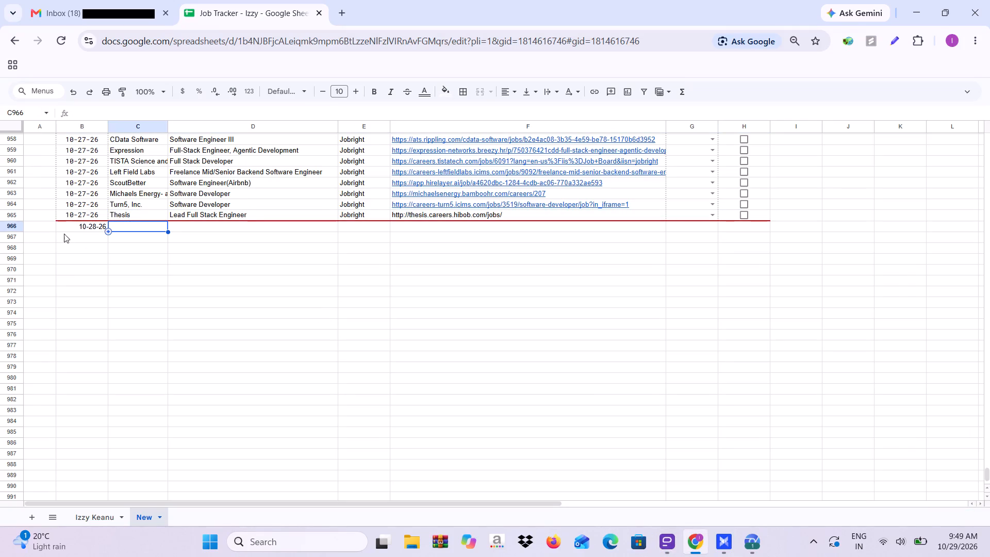
{"action": "left_click", "coordinate": [81, 191]}
{"action": "left_click", "coordinate": [121, 95]}
{"action": "left_click", "coordinate": [81, 226]}
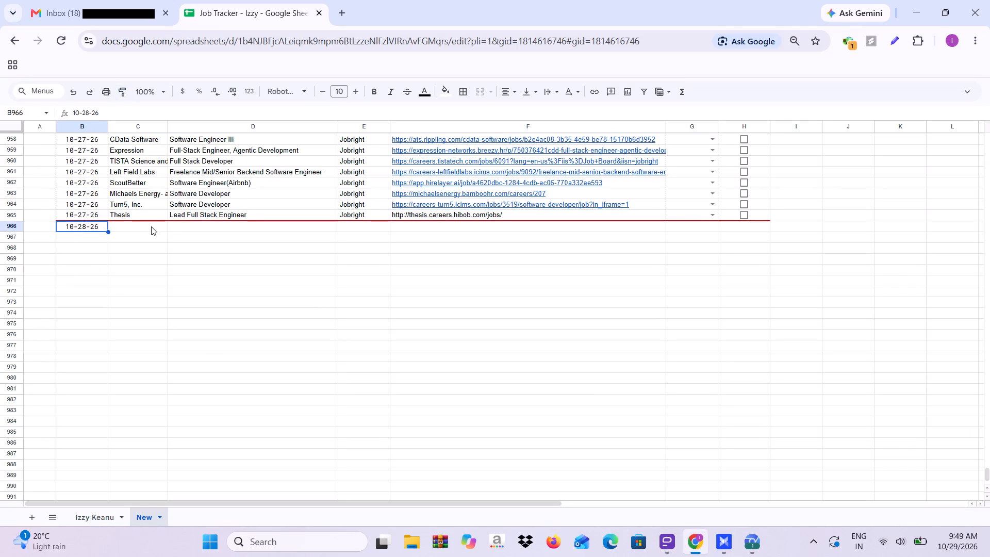
Copy the Robots and Pencils Staff AI Developer listing from the Pumble thread into Job Tracker row 966, without formatting.
{"action": "left_click", "coordinate": [145, 226]}
{"action": "key", "text": "alt+Tab"}
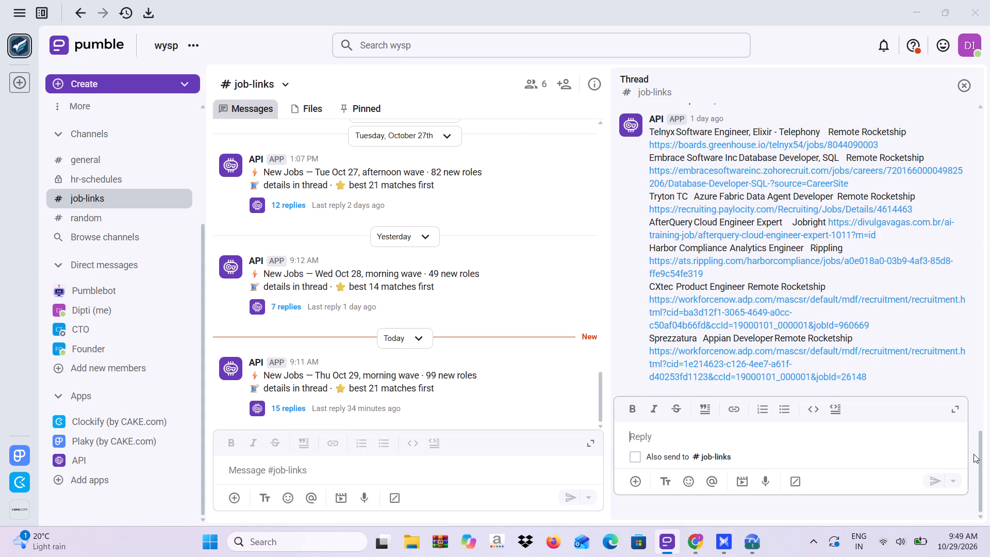
{"action": "left_click_drag", "start_coordinate": [981, 446], "coordinate": [989, 113]}
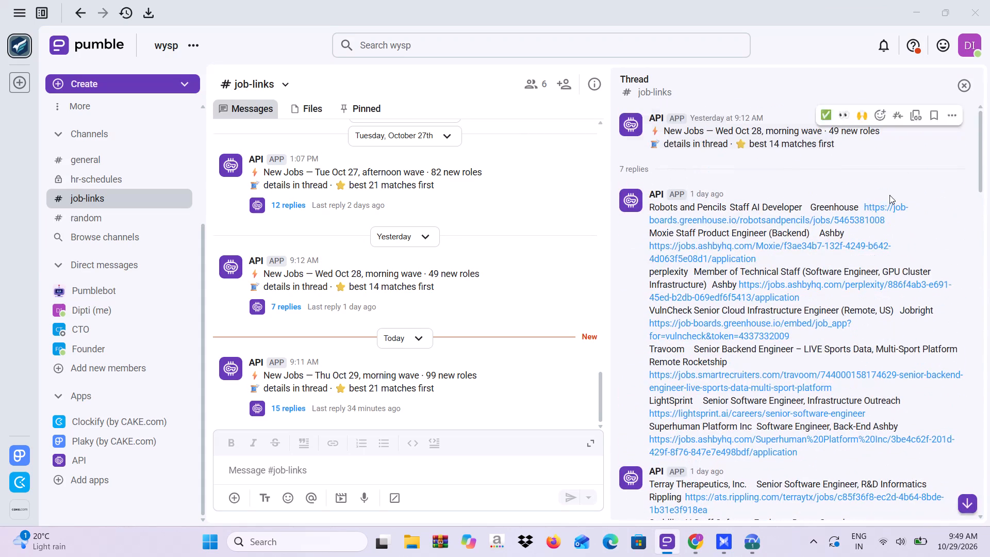
{"action": "left_click_drag", "start_coordinate": [647, 208], "coordinate": [927, 224]}
{"action": "key", "text": "ctrl+c"}
{"action": "key", "text": "alt+Tab"}
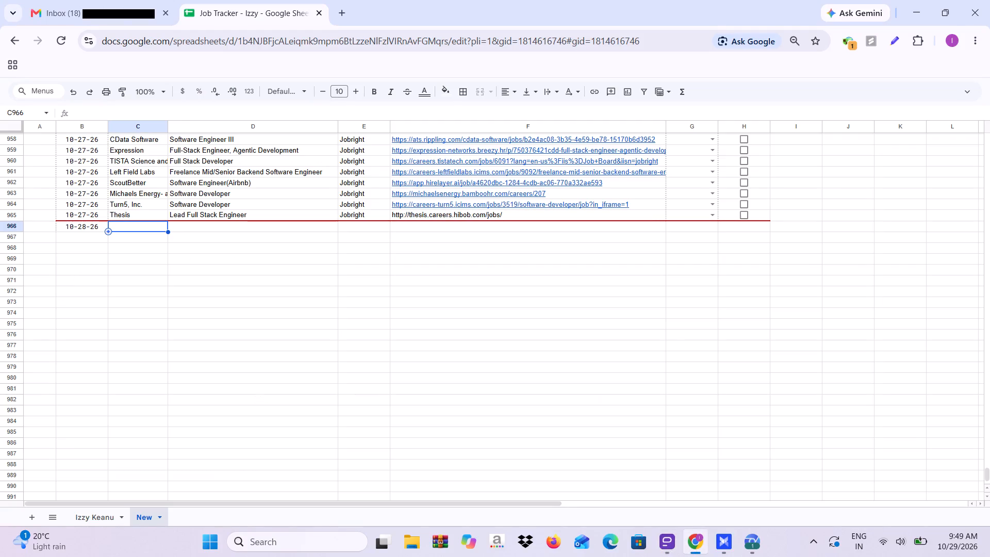
{"action": "left_click", "coordinate": [141, 222]}
{"action": "left_click", "coordinate": [140, 228]}
{"action": "key", "text": "ctrl+shift+v"}
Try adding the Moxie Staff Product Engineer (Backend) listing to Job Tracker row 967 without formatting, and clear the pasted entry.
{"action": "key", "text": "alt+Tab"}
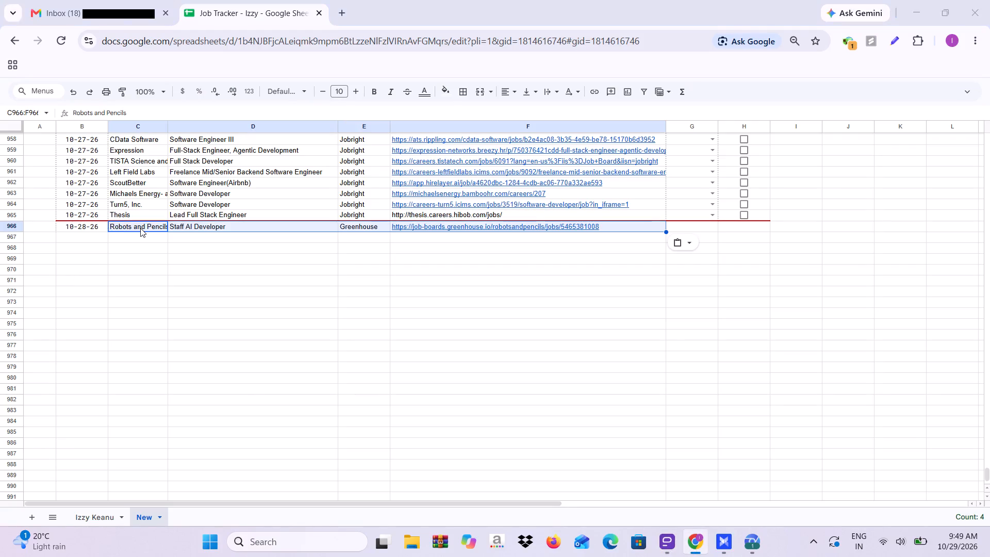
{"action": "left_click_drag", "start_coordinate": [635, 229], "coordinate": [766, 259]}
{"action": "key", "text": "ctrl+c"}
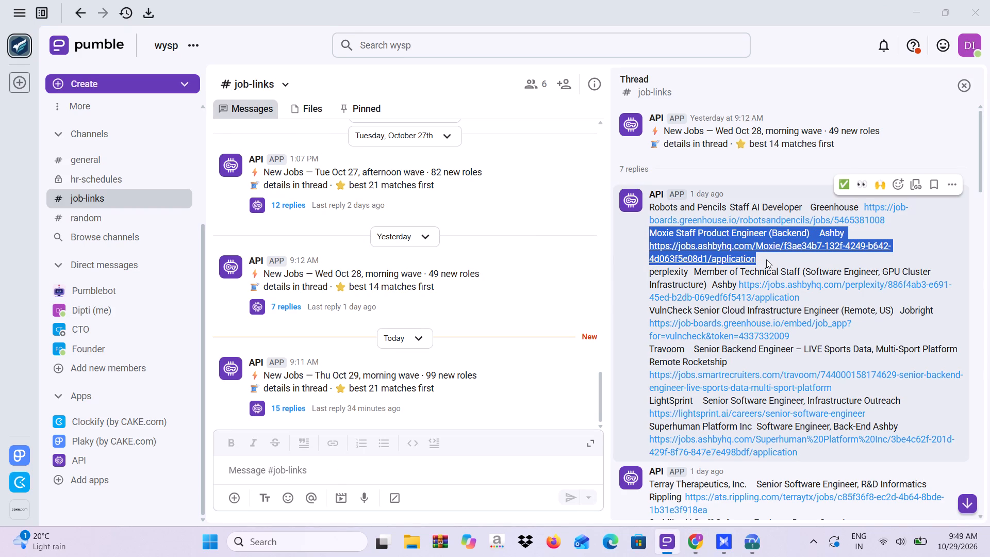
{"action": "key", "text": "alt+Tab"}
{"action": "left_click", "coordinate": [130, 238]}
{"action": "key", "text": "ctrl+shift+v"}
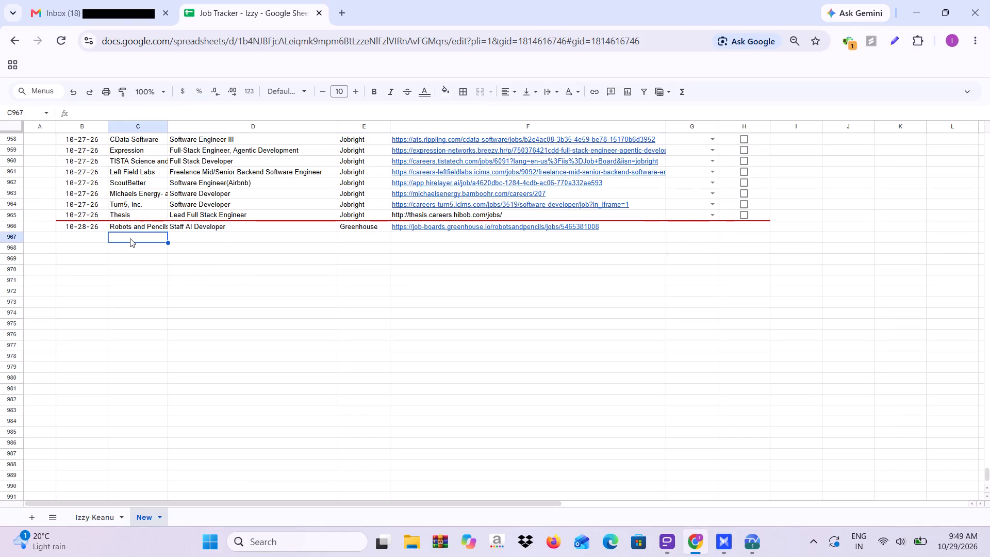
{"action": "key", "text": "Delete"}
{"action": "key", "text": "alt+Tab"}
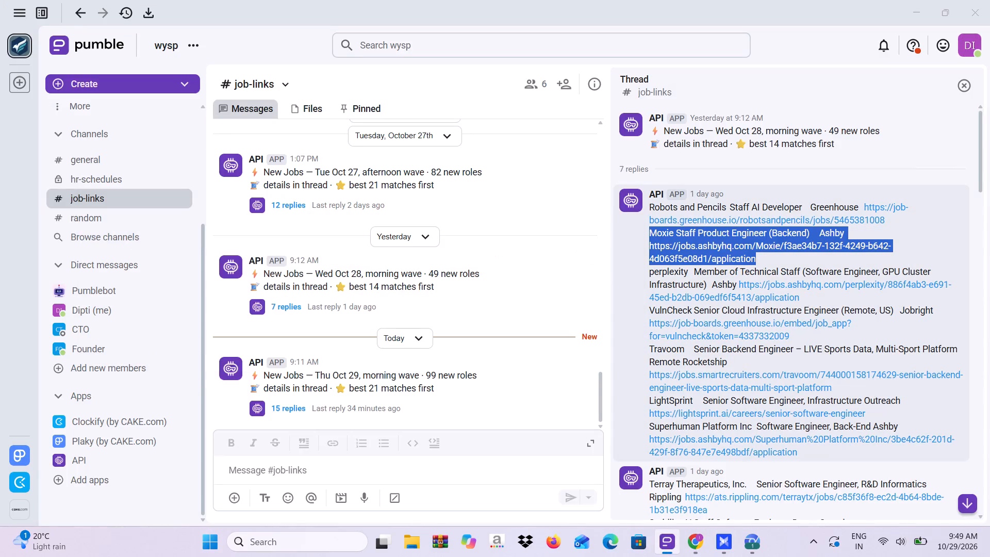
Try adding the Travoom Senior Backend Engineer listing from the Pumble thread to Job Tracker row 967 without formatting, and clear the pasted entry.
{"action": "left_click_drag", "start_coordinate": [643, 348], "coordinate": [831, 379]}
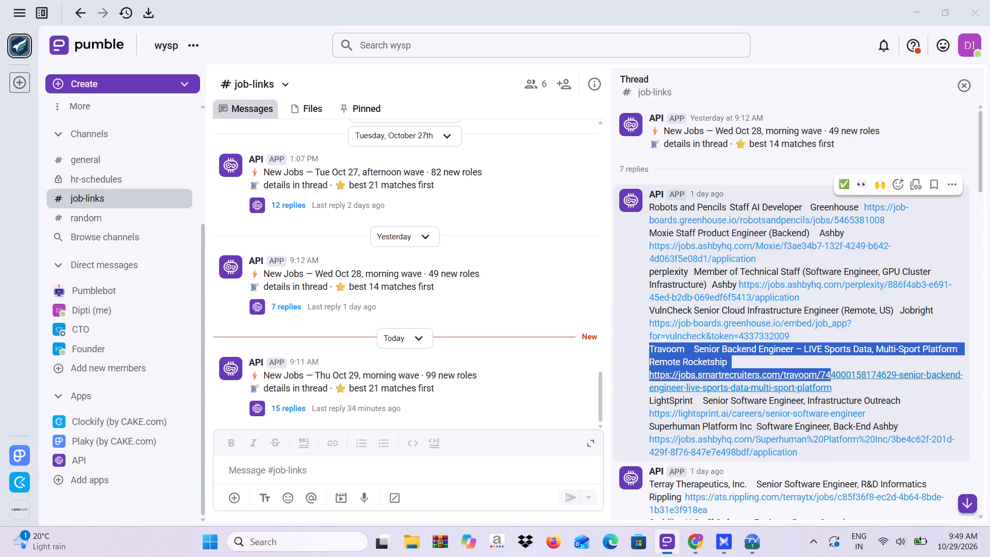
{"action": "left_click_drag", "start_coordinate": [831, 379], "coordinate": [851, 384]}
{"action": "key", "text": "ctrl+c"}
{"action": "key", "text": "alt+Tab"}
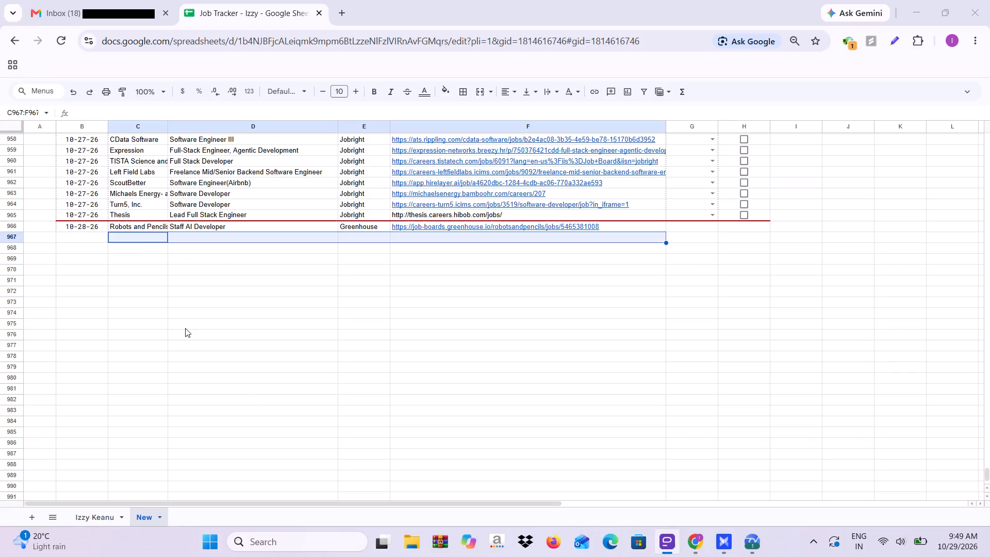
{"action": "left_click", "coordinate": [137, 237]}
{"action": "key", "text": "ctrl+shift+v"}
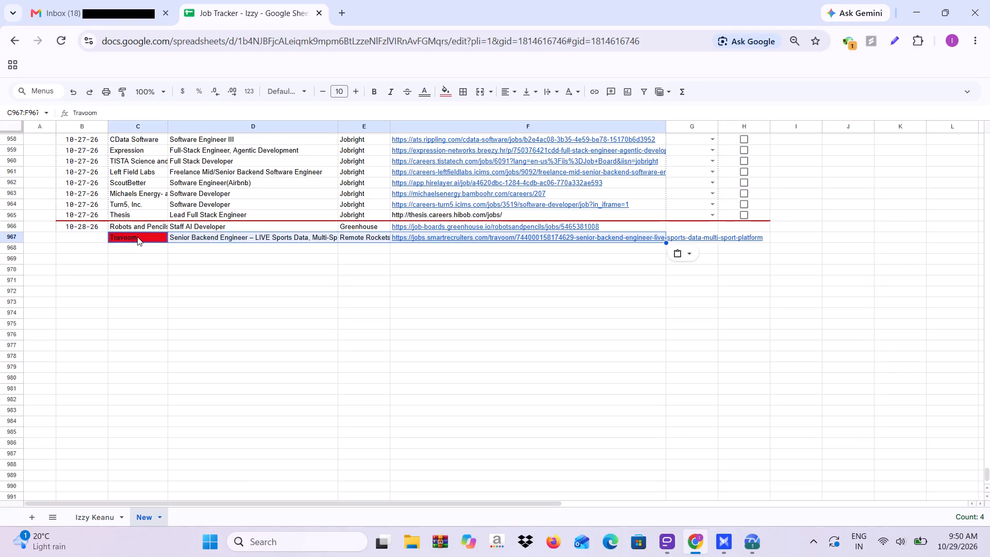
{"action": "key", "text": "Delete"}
Copy the LightSprint Senior Software Engineer, Infrastructure listing from the Pumble thread into Job Tracker row 967, without formatting.
{"action": "key", "text": "alt+Tab"}
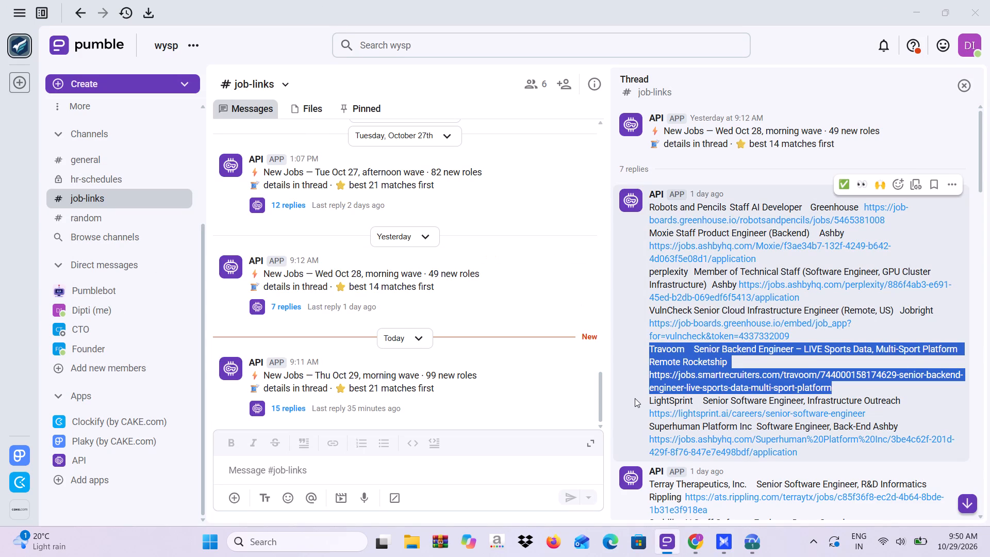
{"action": "left_click_drag", "start_coordinate": [635, 398], "coordinate": [876, 417]}
{"action": "key", "text": "ctrl+c"}
{"action": "key", "text": "alt+Tab"}
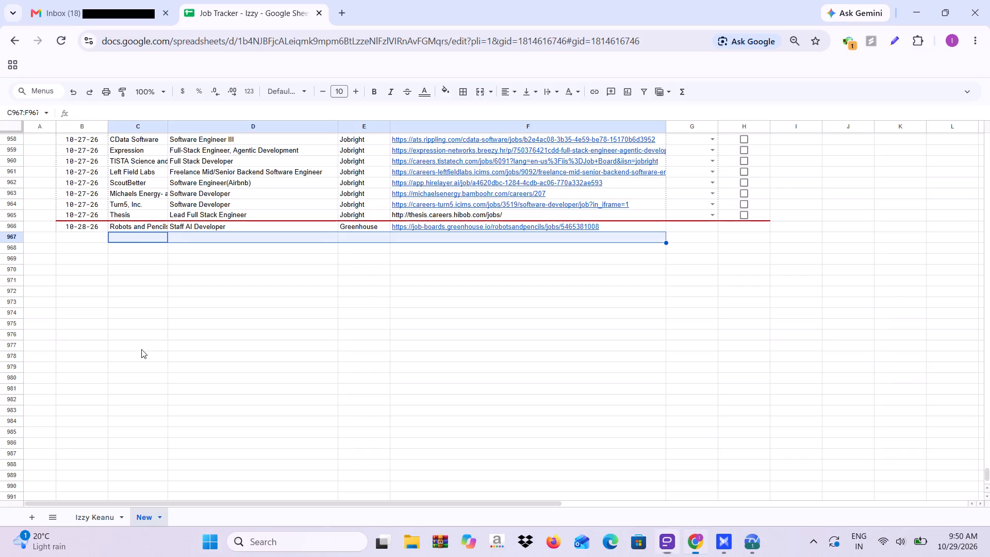
{"action": "left_click", "coordinate": [139, 239]}
{"action": "key", "text": "ctrl+shift+v"}
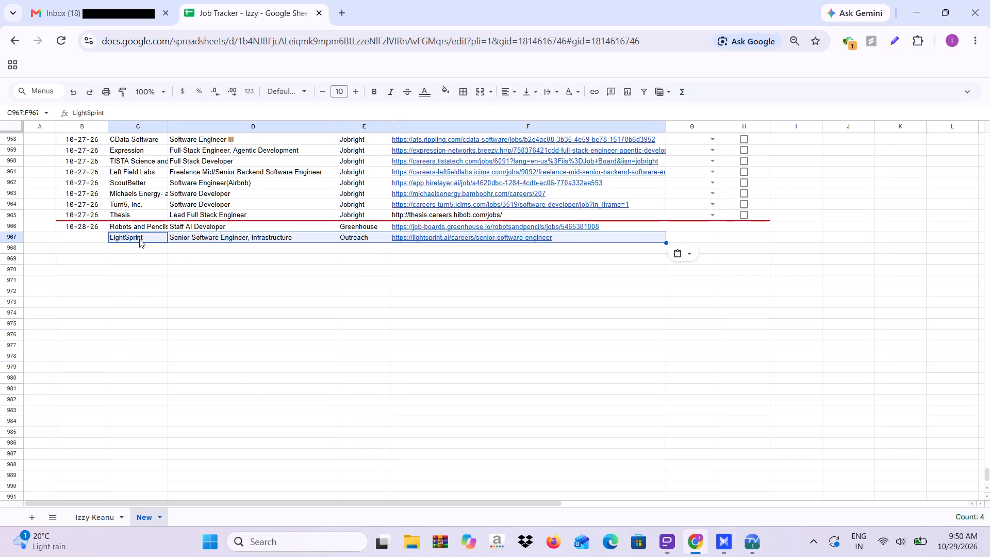
Copy the Superhuman Platform Inc Software Engineer, Back-End listing from the Pumble thread into Job Tracker row 968, without formatting.
{"action": "key", "text": "alt+Tab"}
{"action": "left_click_drag", "start_coordinate": [645, 432], "coordinate": [828, 452]}
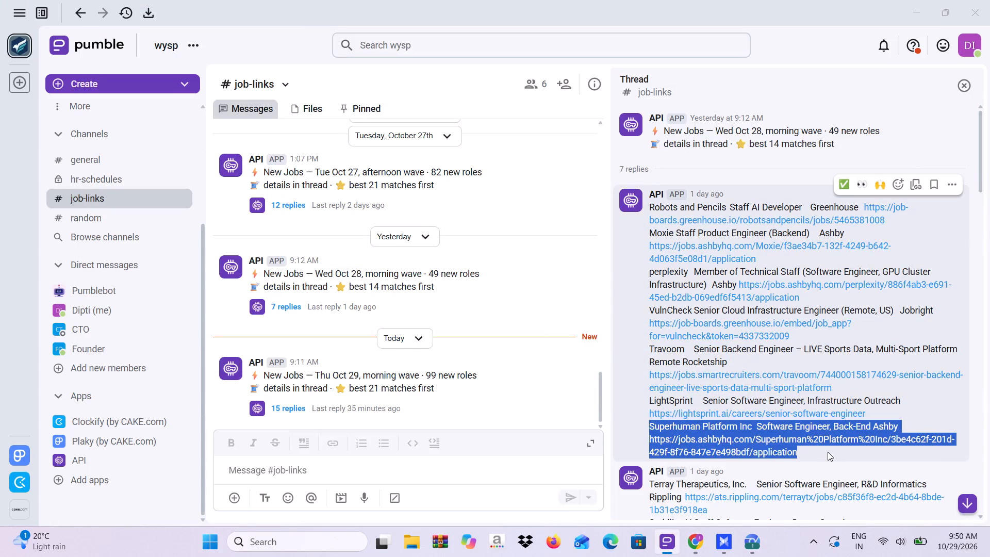
{"action": "key", "text": "ctrl+c"}
{"action": "key", "text": "alt+Tab"}
{"action": "left_click", "coordinate": [131, 250]}
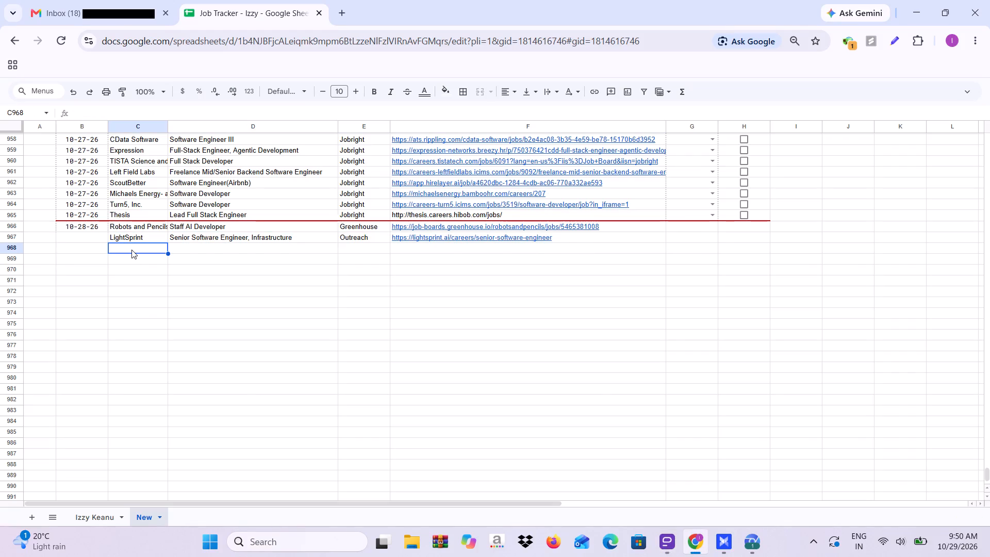
{"action": "key", "text": "ctrl+shift+v"}
Copy the Terray Therapeutics Senior Software Engineer, R&D Informatics listing from the thread's second reply into Job Tracker row 969, without formatting.
{"action": "key", "text": "alt+Tab"}
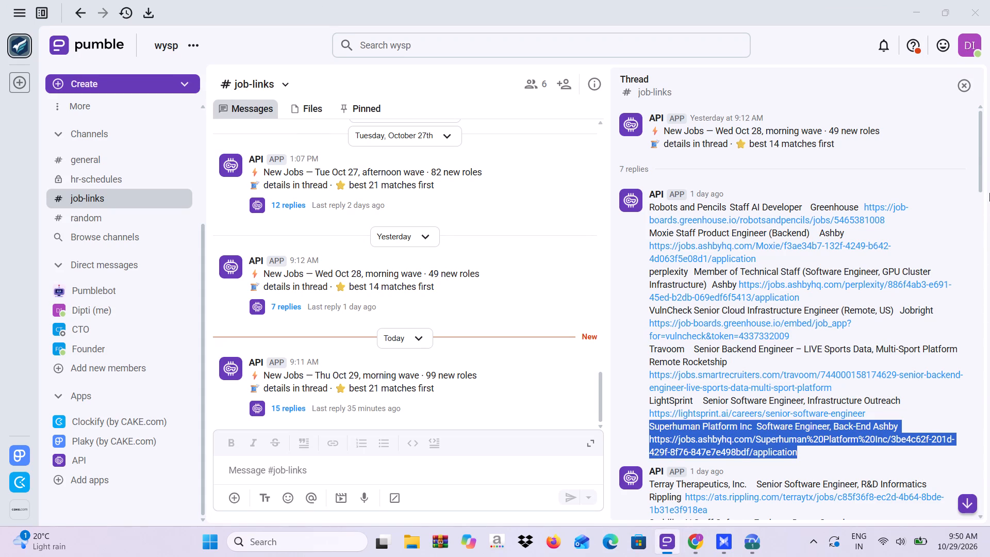
{"action": "left_click_drag", "start_coordinate": [978, 146], "coordinate": [989, 194]}
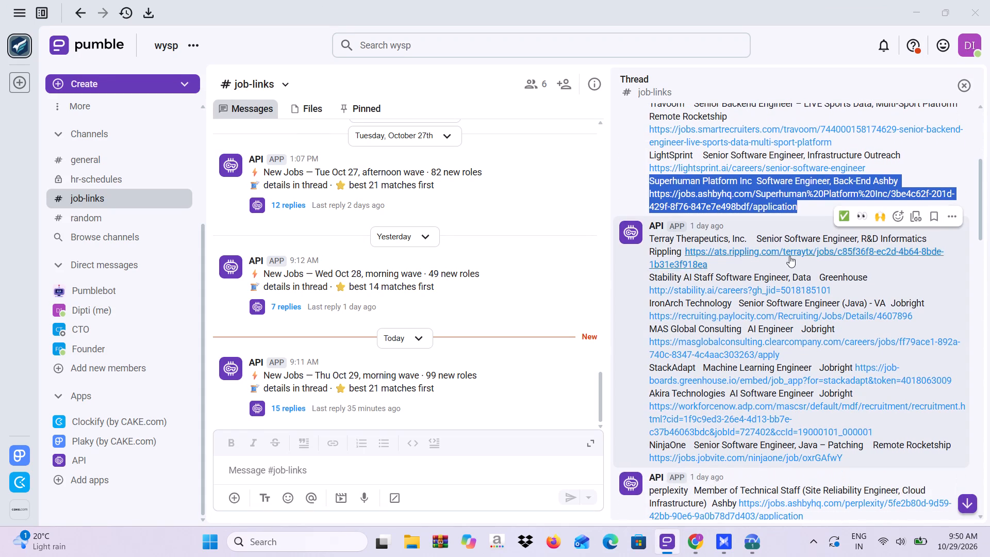
{"action": "left_click_drag", "start_coordinate": [652, 243], "coordinate": [727, 266]}
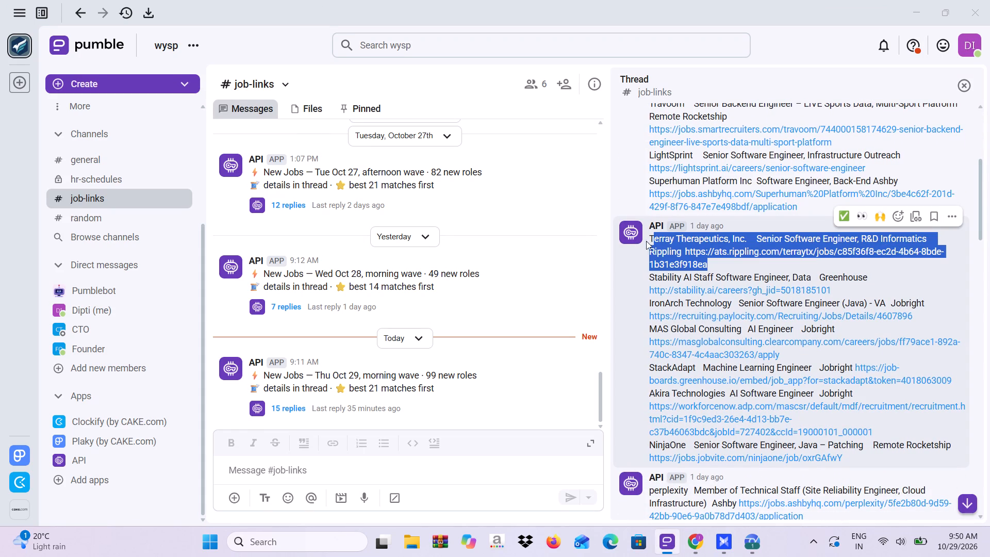
{"action": "left_click", "coordinate": [633, 263]}
{"action": "left_click", "coordinate": [649, 240]}
{"action": "left_click_drag", "start_coordinate": [649, 238], "coordinate": [719, 272]}
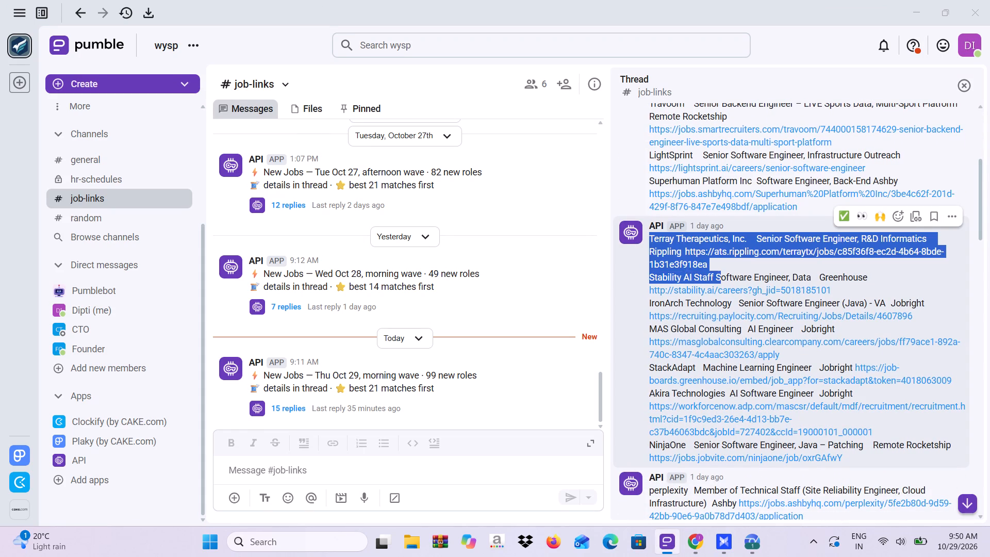
{"action": "left_click_drag", "start_coordinate": [719, 272], "coordinate": [720, 272]}
{"action": "left_click", "coordinate": [720, 272]}
{"action": "left_click_drag", "start_coordinate": [646, 240], "coordinate": [740, 264]}
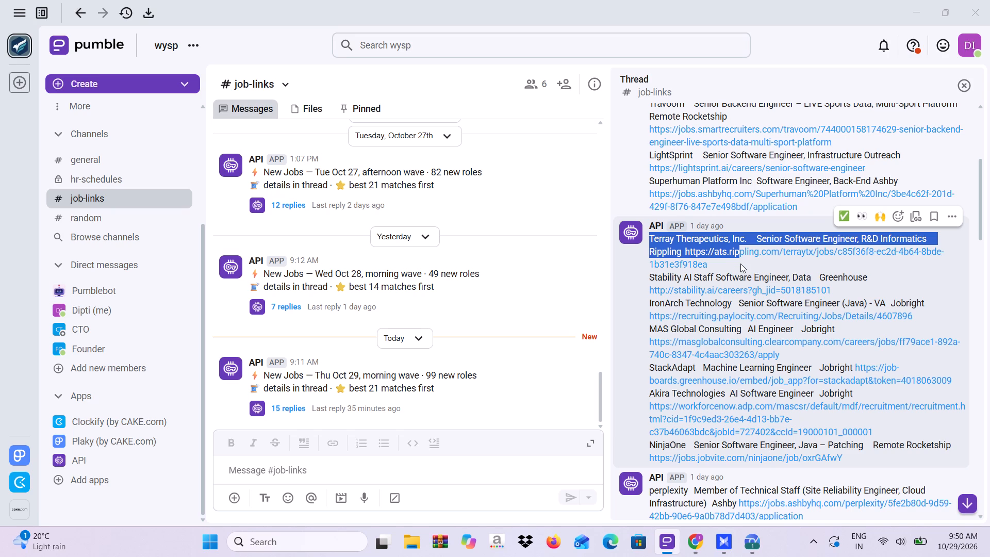
{"action": "left_click_drag", "start_coordinate": [740, 264], "coordinate": [740, 264]}
{"action": "key", "text": "ctrl+c"}
{"action": "key", "text": "alt+Tab"}
{"action": "left_click", "coordinate": [125, 254]}
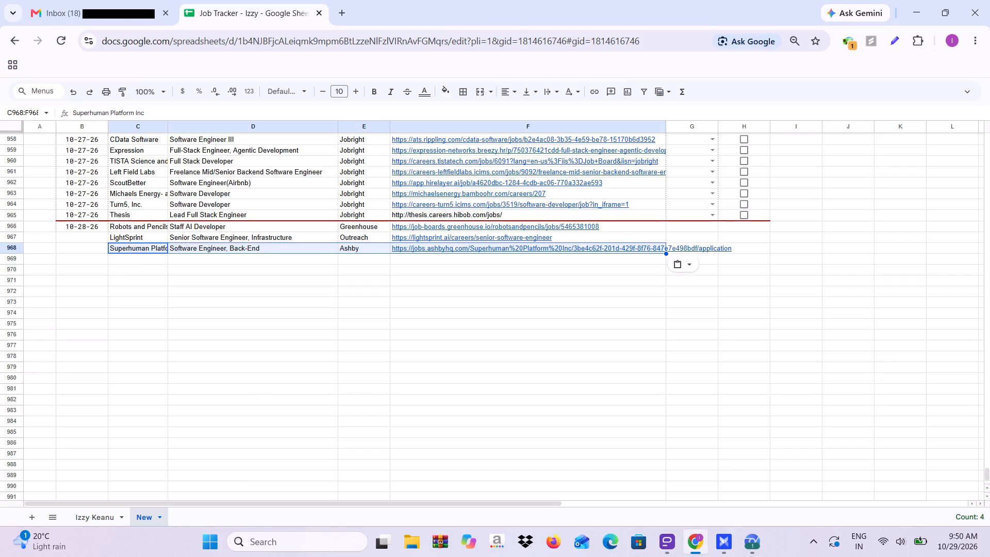
{"action": "left_click", "coordinate": [126, 261]}
{"action": "key", "text": "ctrl+shift+v"}
Copy the Stability AI Staff Software Engineer, Data listing from the Pumble thread into Job Tracker row 970, without formatting.
{"action": "key", "text": "alt+Tab"}
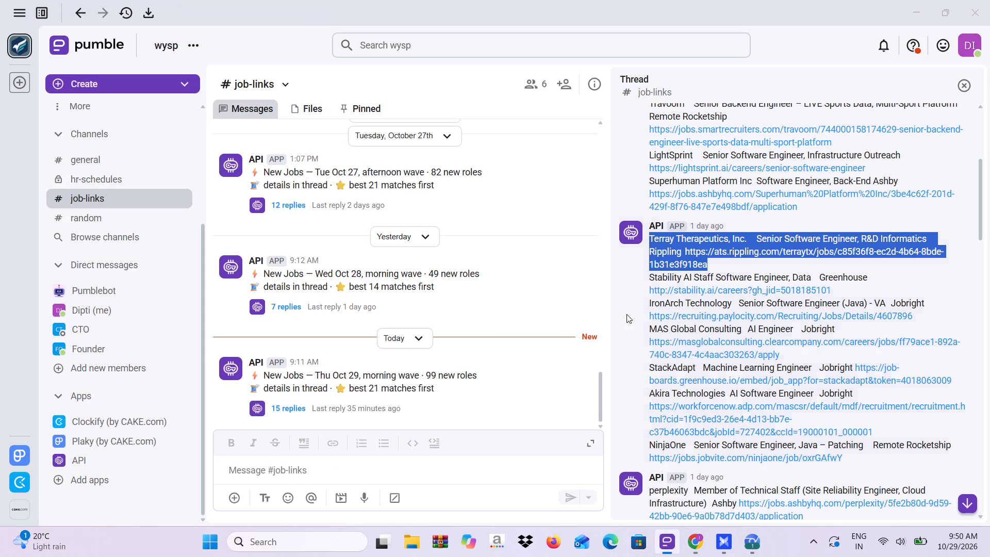
{"action": "left_click_drag", "start_coordinate": [635, 279], "coordinate": [843, 288]}
{"action": "key", "text": "ctrl+c"}
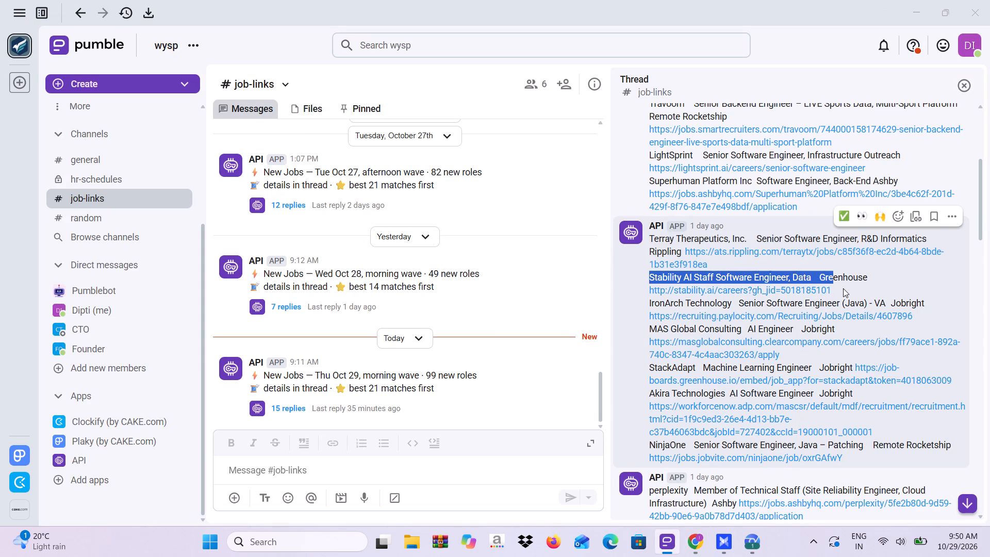
{"action": "key", "text": "alt+Tab"}
{"action": "left_click", "coordinate": [130, 272]}
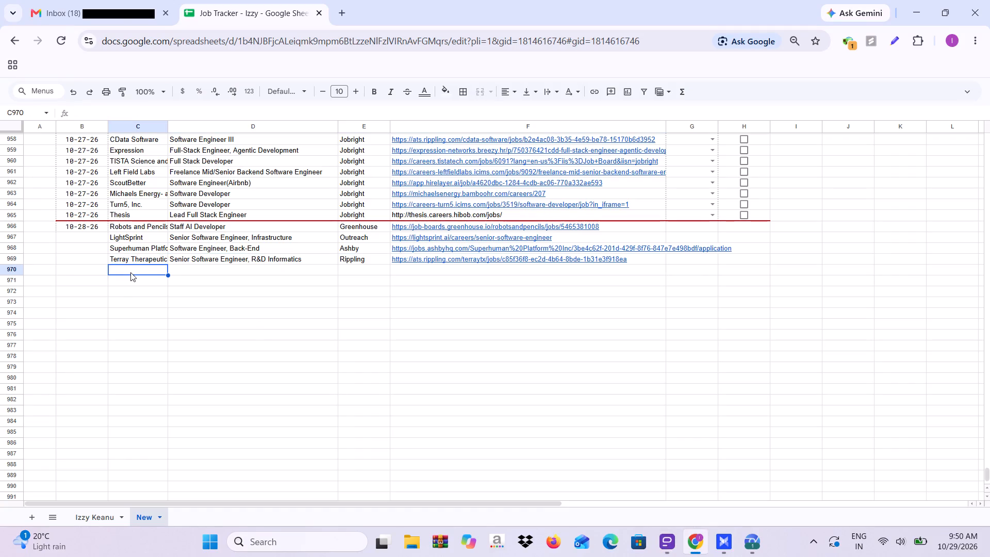
{"action": "key", "text": "ctrl+shift+v"}
Copy the IronArch Technology Senior Software Engineer (Java) - VA listing from the Pumble thread into Job Tracker row 971, without formatting.
{"action": "key", "text": "alt+Tab"}
{"action": "left_click_drag", "start_coordinate": [647, 304], "coordinate": [688, 309]}
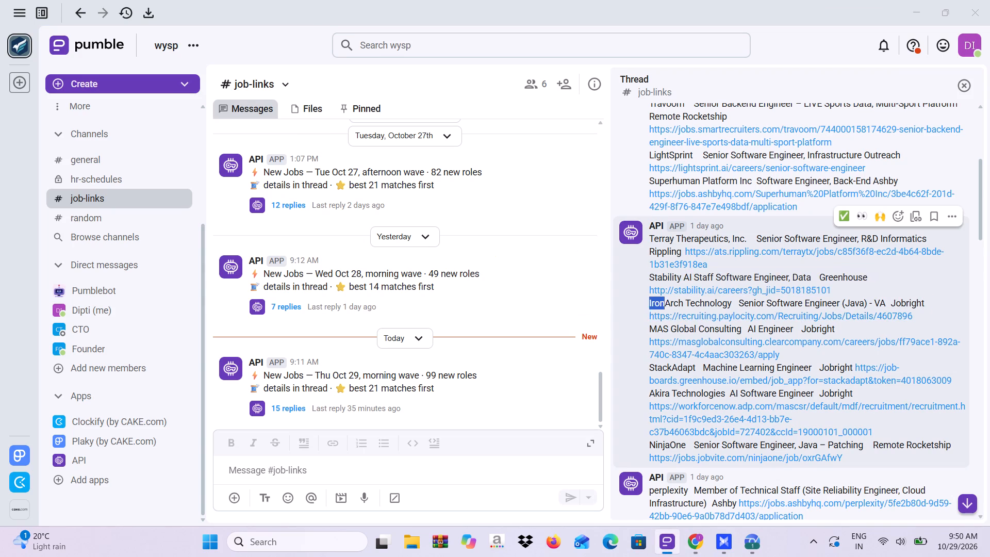
{"action": "left_click_drag", "start_coordinate": [688, 309], "coordinate": [948, 315]}
{"action": "key", "text": "ctrl+c"}
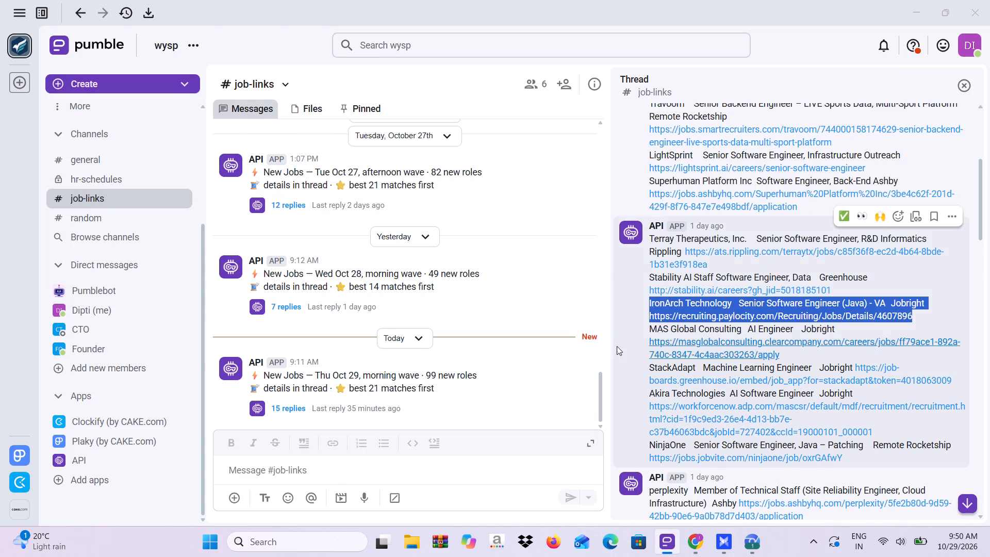
{"action": "key", "text": "alt+Tab"}
{"action": "left_click", "coordinate": [120, 283]}
{"action": "key", "text": "ctrl+shift+v"}
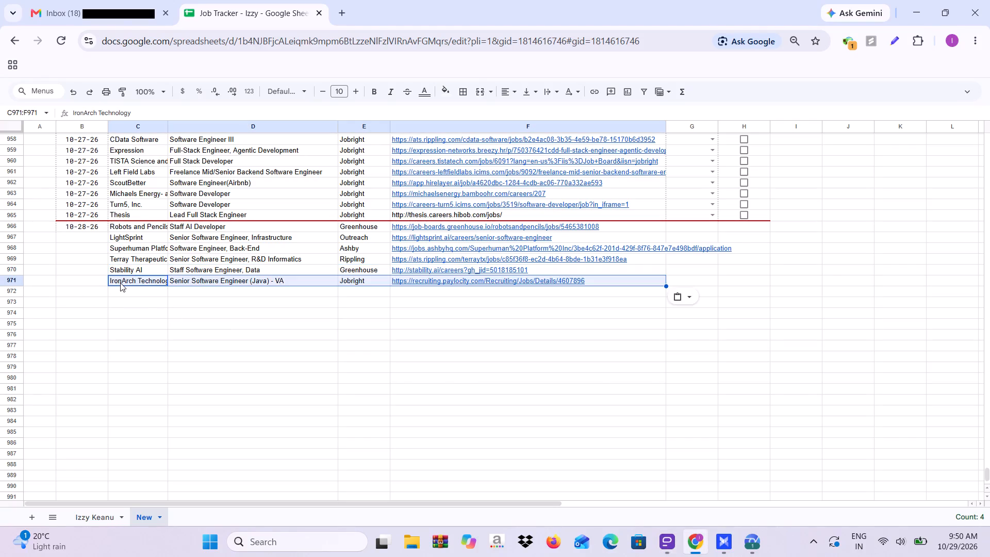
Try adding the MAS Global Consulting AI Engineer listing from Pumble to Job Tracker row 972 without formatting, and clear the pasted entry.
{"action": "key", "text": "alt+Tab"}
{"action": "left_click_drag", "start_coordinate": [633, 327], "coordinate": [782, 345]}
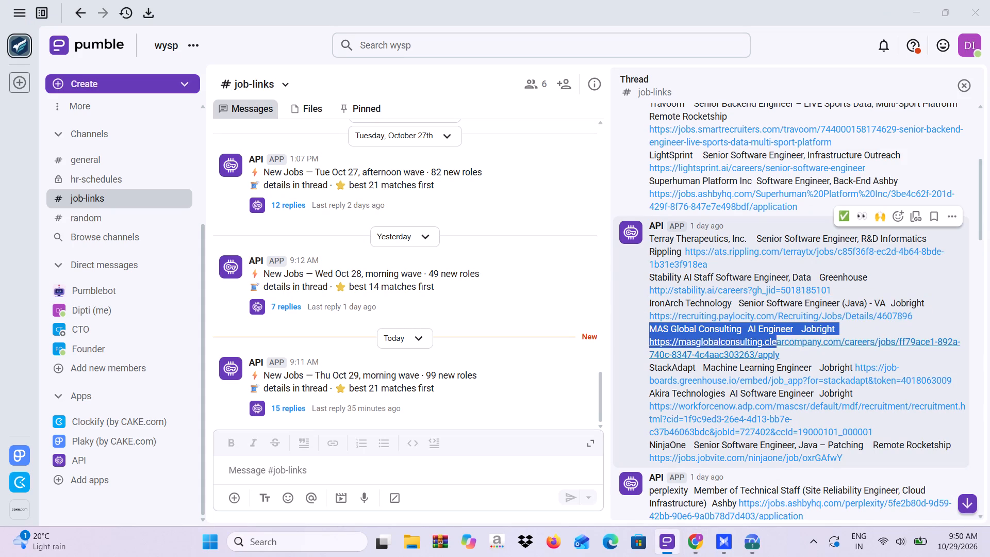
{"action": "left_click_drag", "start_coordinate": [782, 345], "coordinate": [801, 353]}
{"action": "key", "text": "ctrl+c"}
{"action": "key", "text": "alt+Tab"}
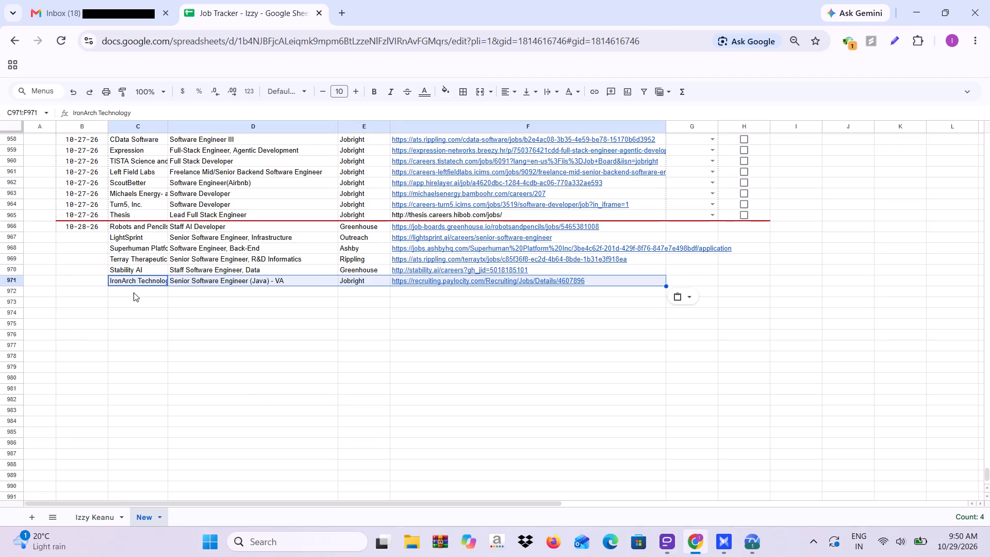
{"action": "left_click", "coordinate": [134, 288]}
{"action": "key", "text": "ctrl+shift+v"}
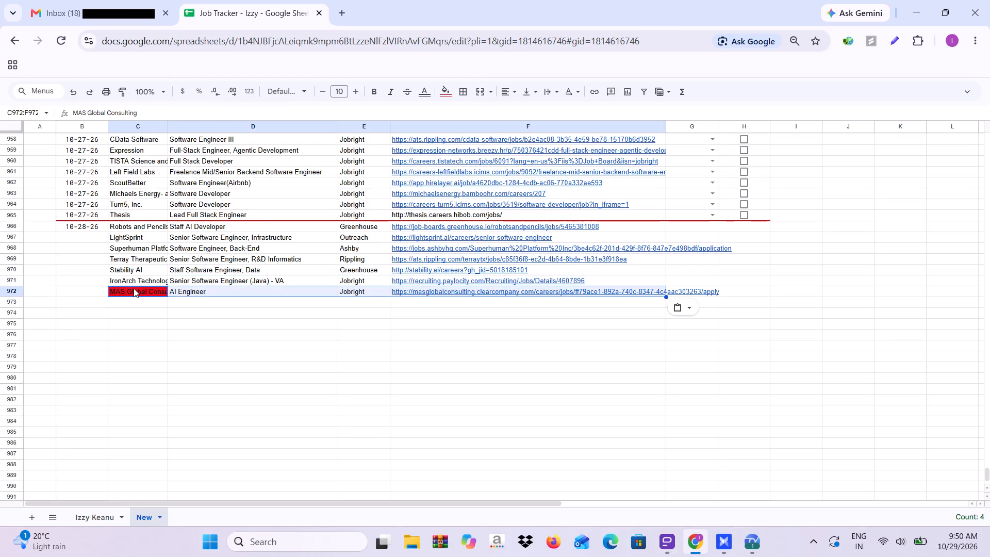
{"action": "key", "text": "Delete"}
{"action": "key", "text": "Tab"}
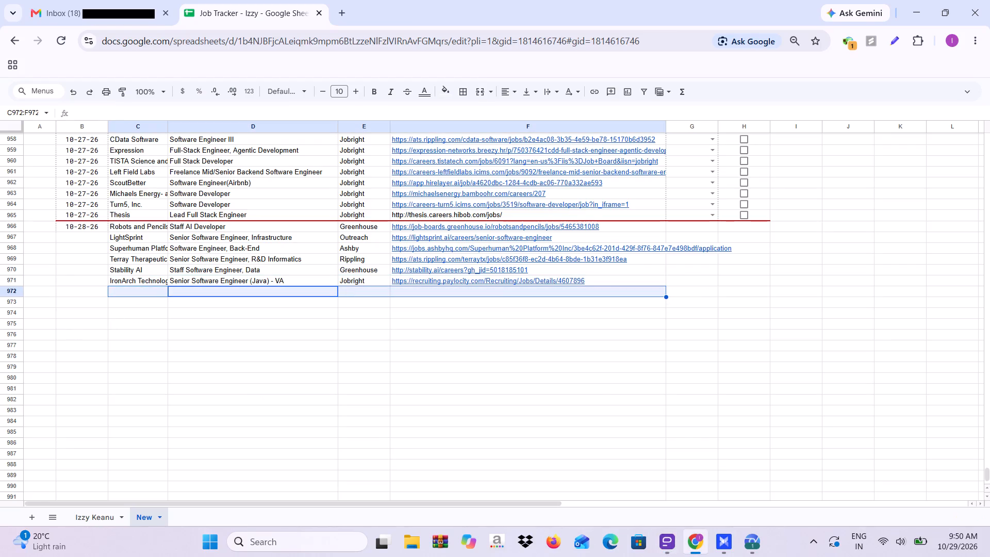
Copy the StackAdapt Machine Learning Engineer listing from the Pumble thread into Job Tracker row 972, without formatting.
{"action": "key", "text": "alt+Tab"}
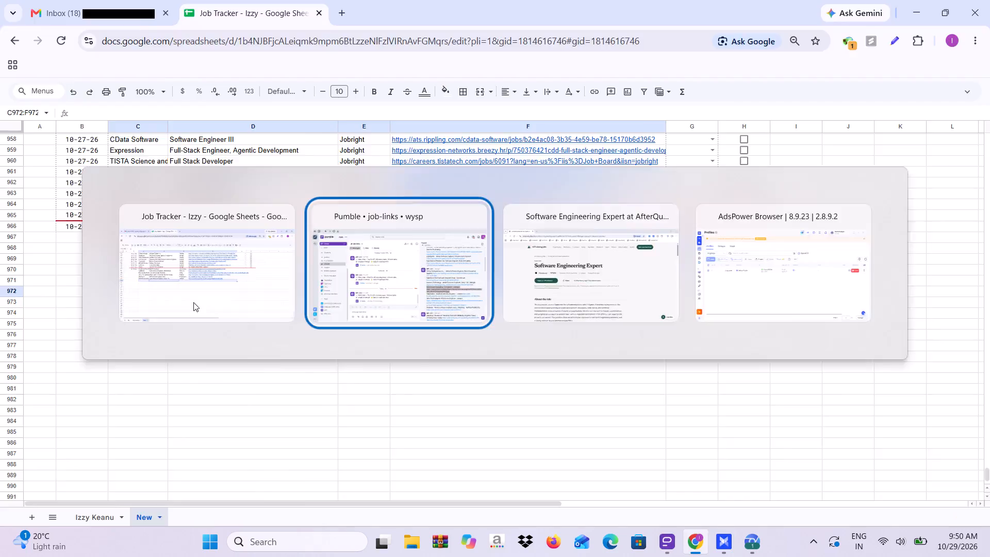
{"action": "left_click_drag", "start_coordinate": [640, 368], "coordinate": [960, 390]}
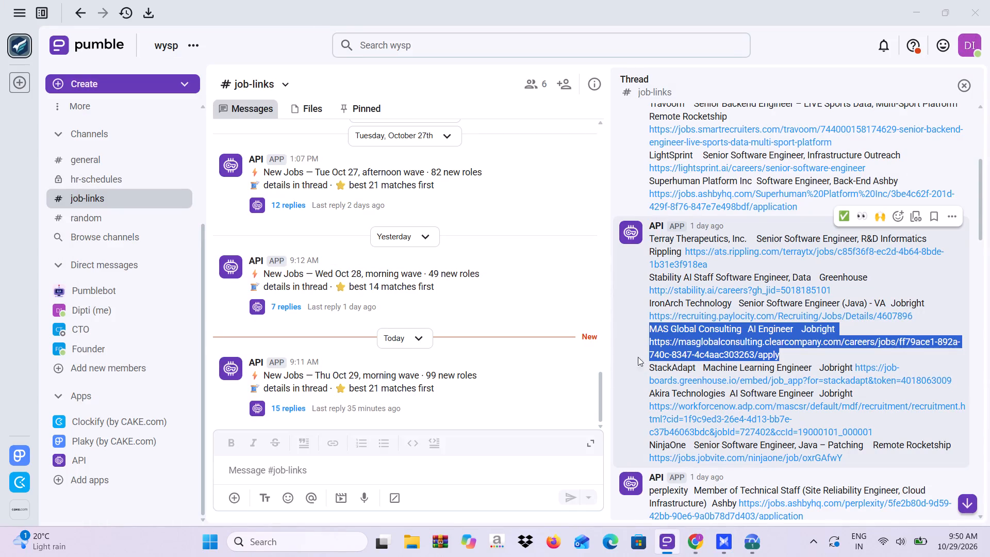
{"action": "left_click", "coordinate": [622, 362]}
{"action": "left_click_drag", "start_coordinate": [650, 367], "coordinate": [961, 375]}
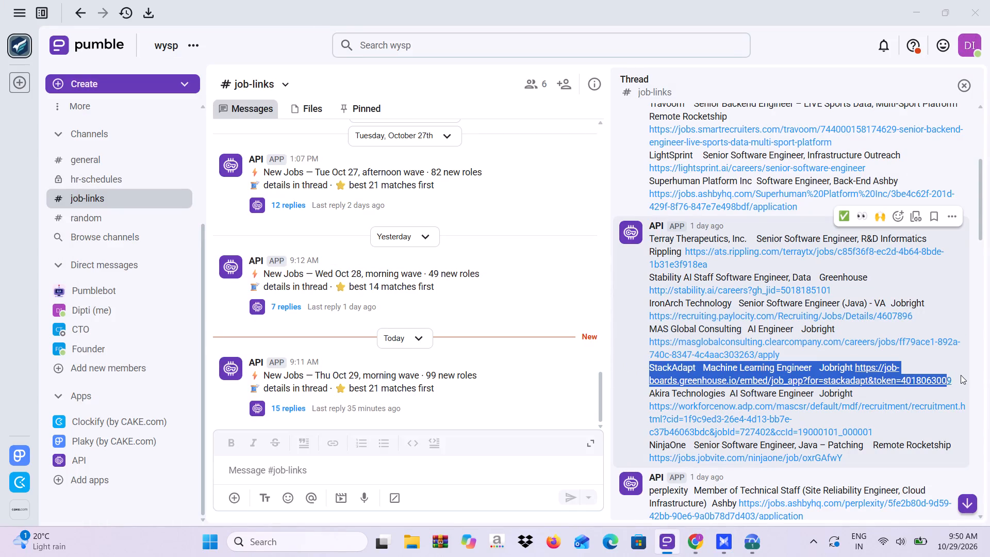
{"action": "key", "text": "ctrl+c"}
{"action": "key", "text": "alt+Tab"}
{"action": "left_click", "coordinate": [133, 285]}
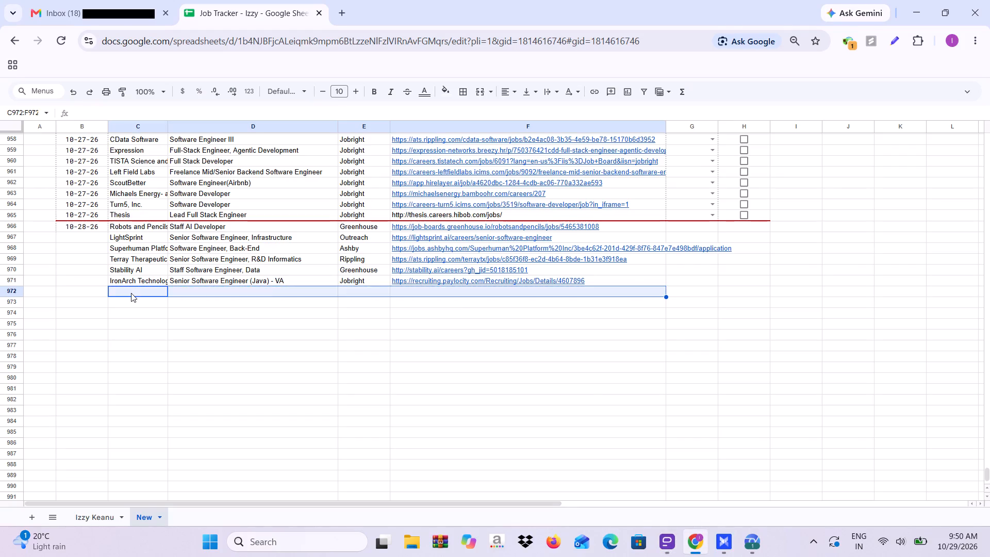
{"action": "left_click", "coordinate": [131, 293]}
{"action": "key", "text": "ctrl+shift+v"}
Copy the Akira Technologies AI Software Engineer listing from the Pumble thread into Job Tracker row 973, without formatting.
{"action": "key", "text": "alt+Tab"}
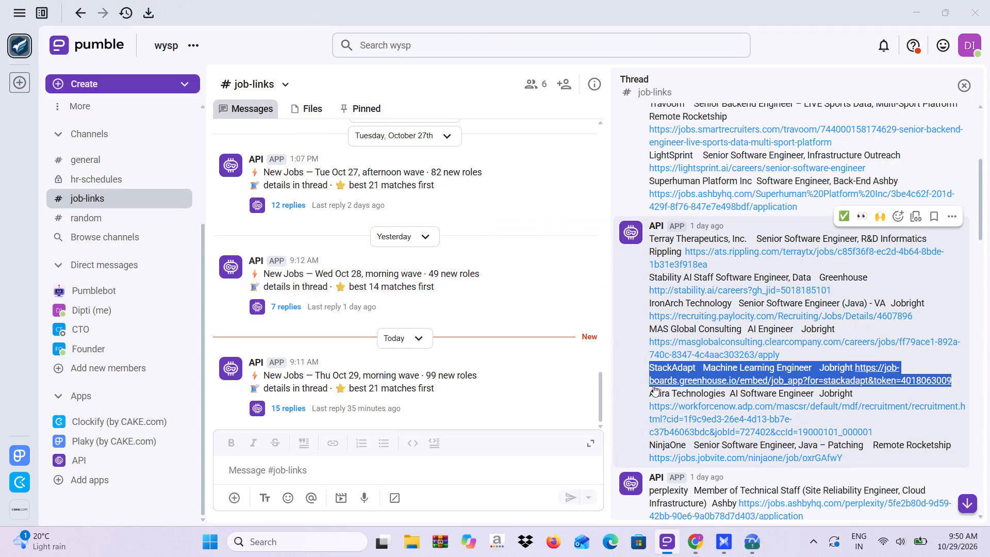
{"action": "left_click_drag", "start_coordinate": [640, 388], "coordinate": [889, 429]}
{"action": "key", "text": "ctrl+c"}
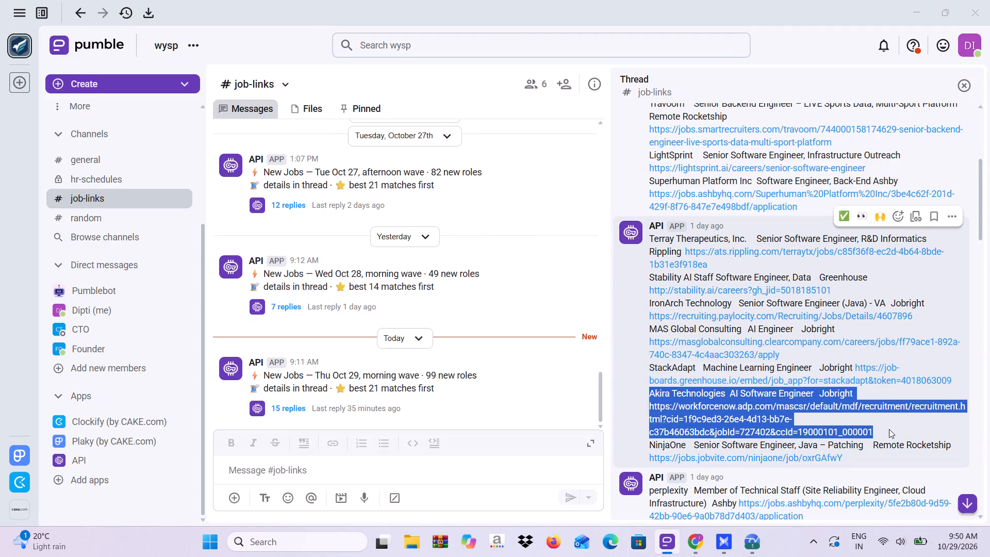
{"action": "key", "text": "alt+Tab"}
{"action": "left_click", "coordinate": [136, 302]}
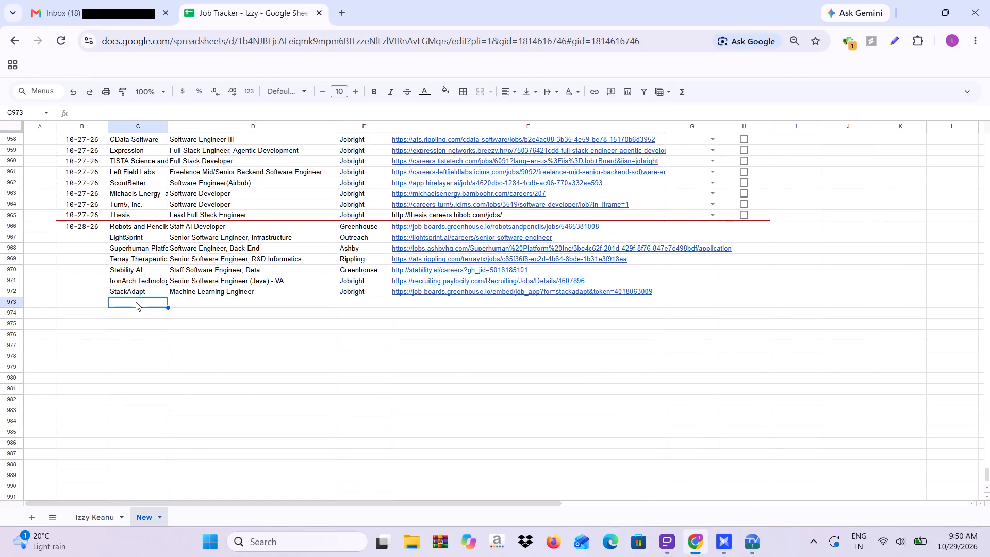
{"action": "key", "text": "ctrl+shift+v"}
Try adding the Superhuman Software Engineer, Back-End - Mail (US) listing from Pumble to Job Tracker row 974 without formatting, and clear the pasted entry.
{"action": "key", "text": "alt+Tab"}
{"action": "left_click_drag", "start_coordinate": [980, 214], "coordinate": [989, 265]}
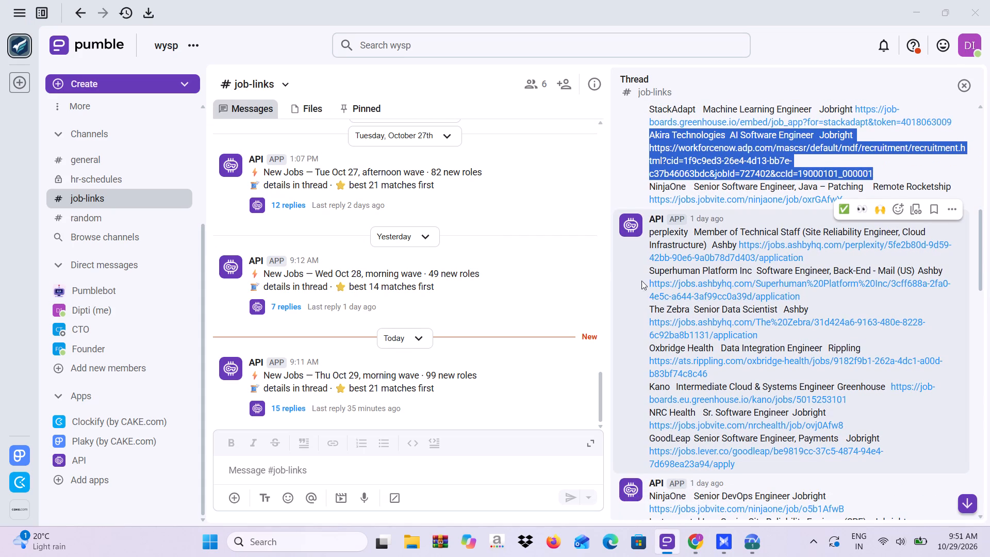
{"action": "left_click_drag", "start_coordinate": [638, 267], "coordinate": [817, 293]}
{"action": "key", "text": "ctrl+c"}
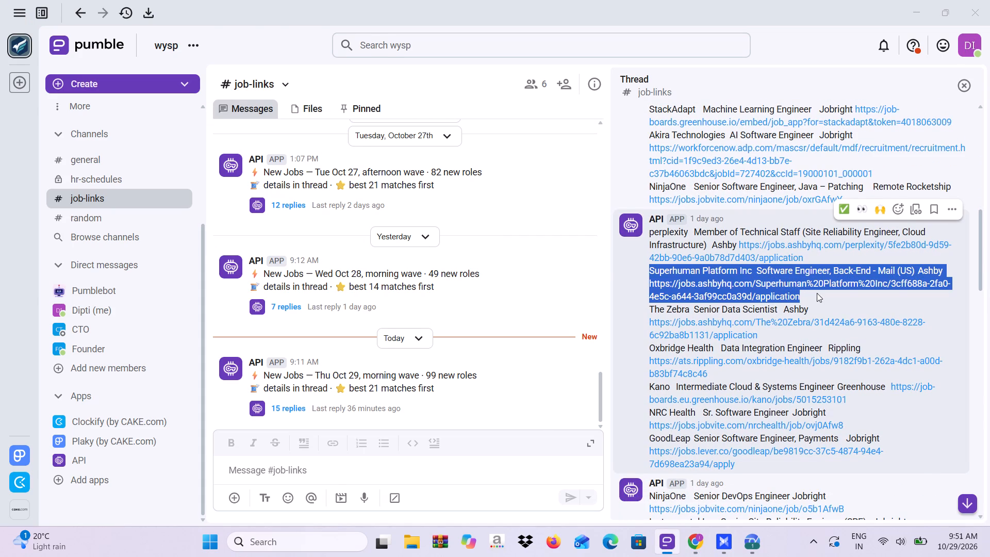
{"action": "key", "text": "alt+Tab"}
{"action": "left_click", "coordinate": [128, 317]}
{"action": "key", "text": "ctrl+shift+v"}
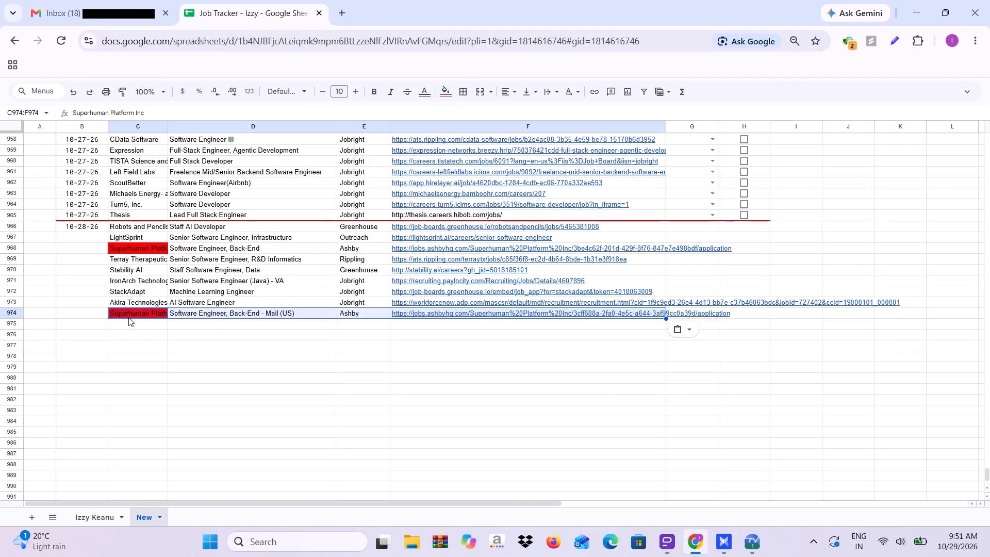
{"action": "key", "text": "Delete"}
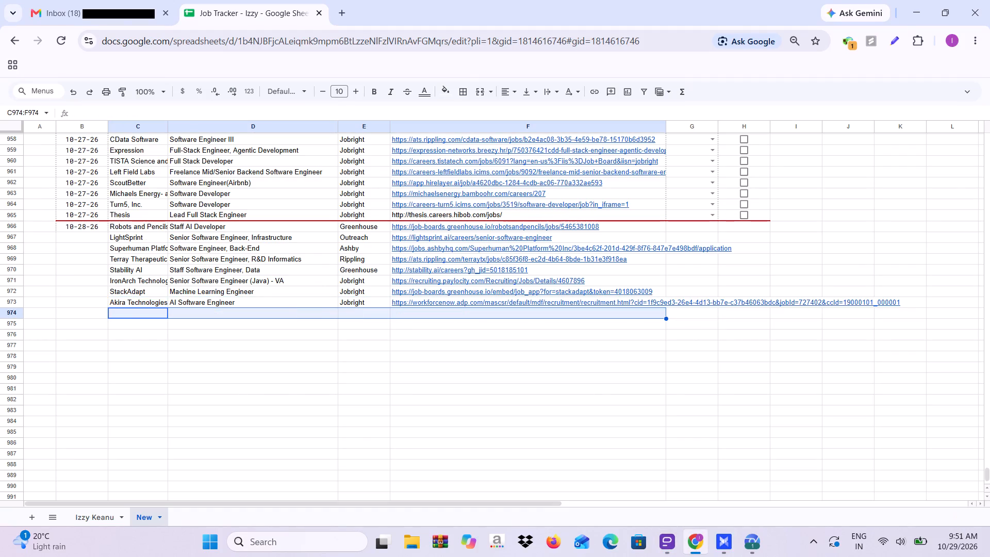
Copy The Zebra Senior Data Scientist listing from the Pumble thread into Job Tracker row 974, without formatting.
{"action": "key", "text": "alt+Tab"}
{"action": "left_click_drag", "start_coordinate": [640, 309], "coordinate": [737, 319]}
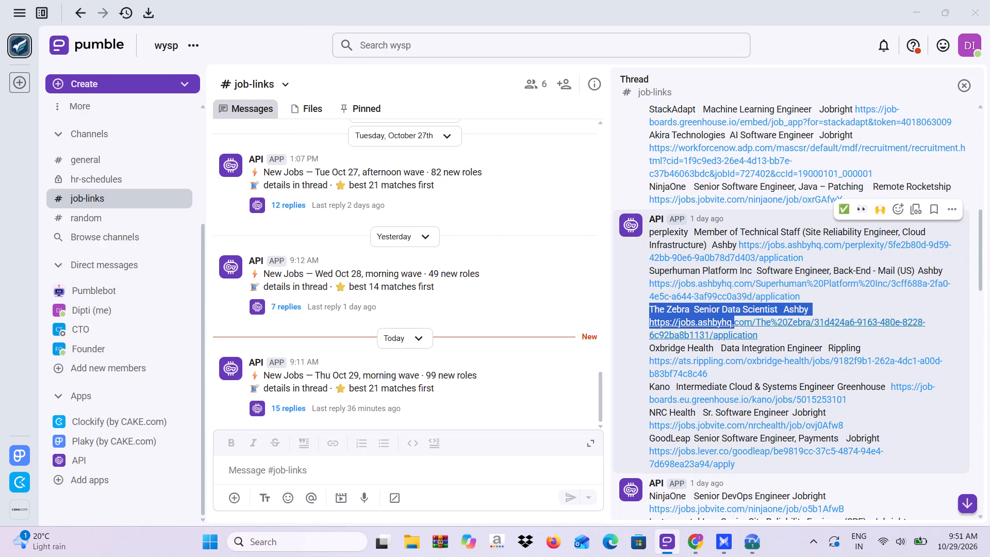
{"action": "left_click_drag", "start_coordinate": [737, 319], "coordinate": [774, 331]}
{"action": "key", "text": "ctrl+c"}
{"action": "key", "text": "alt+Tab"}
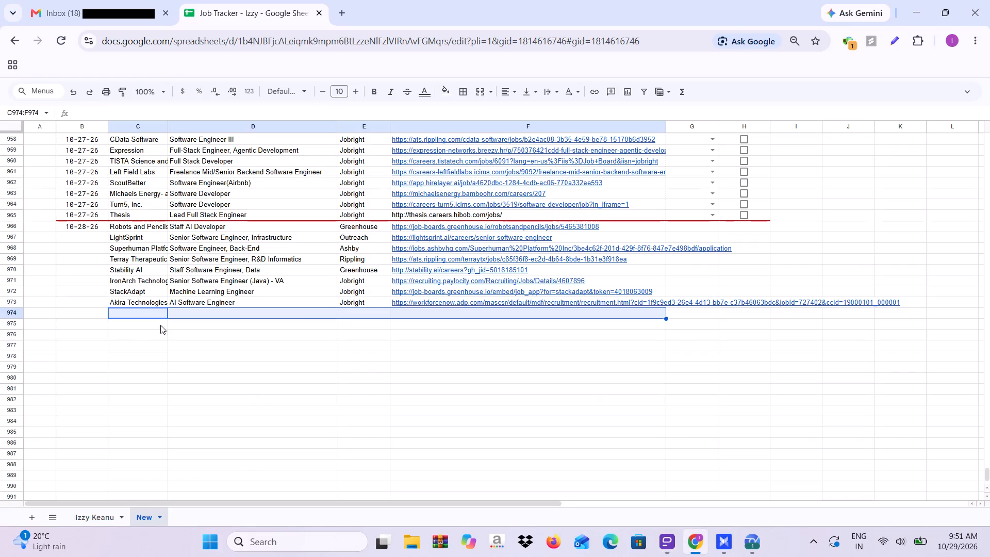
{"action": "left_click", "coordinate": [147, 315]}
{"action": "key", "text": "ctrl+shift+v"}
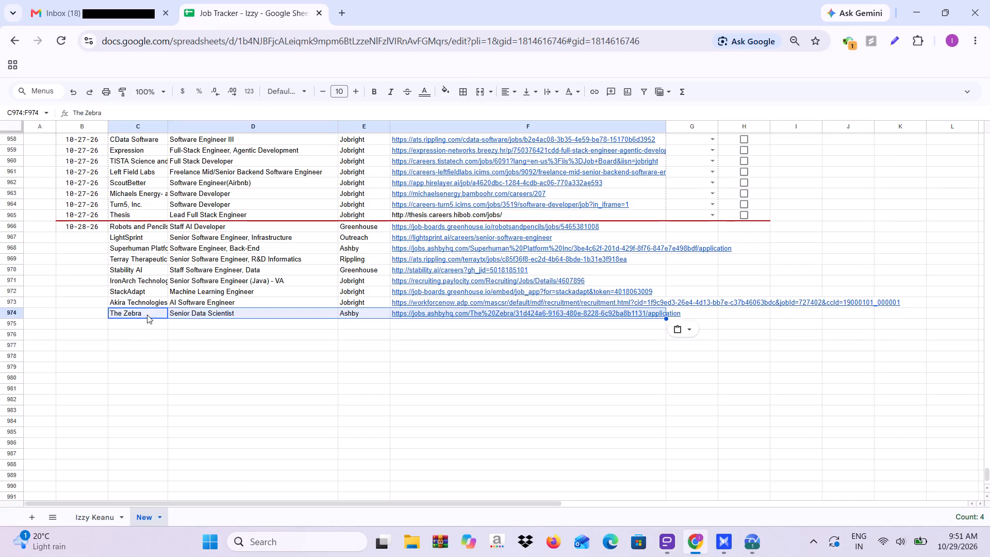
Copy the NRC Health Sr. Software Engineer listing from the Pumble thread into Job Tracker row 975, without formatting.
{"action": "key", "text": "alt+Tab"}
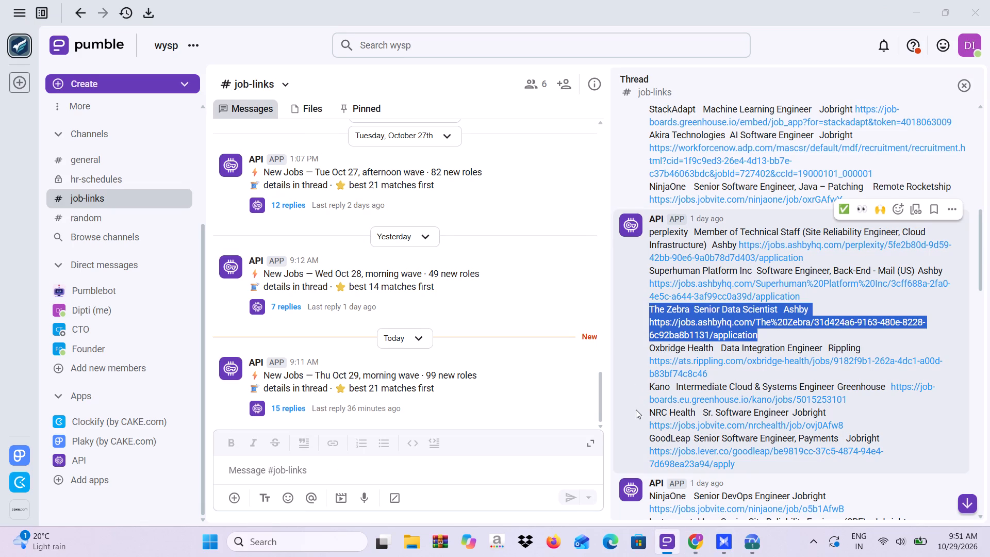
{"action": "left_click_drag", "start_coordinate": [644, 413], "coordinate": [859, 421]}
{"action": "key", "text": "ctrl+c"}
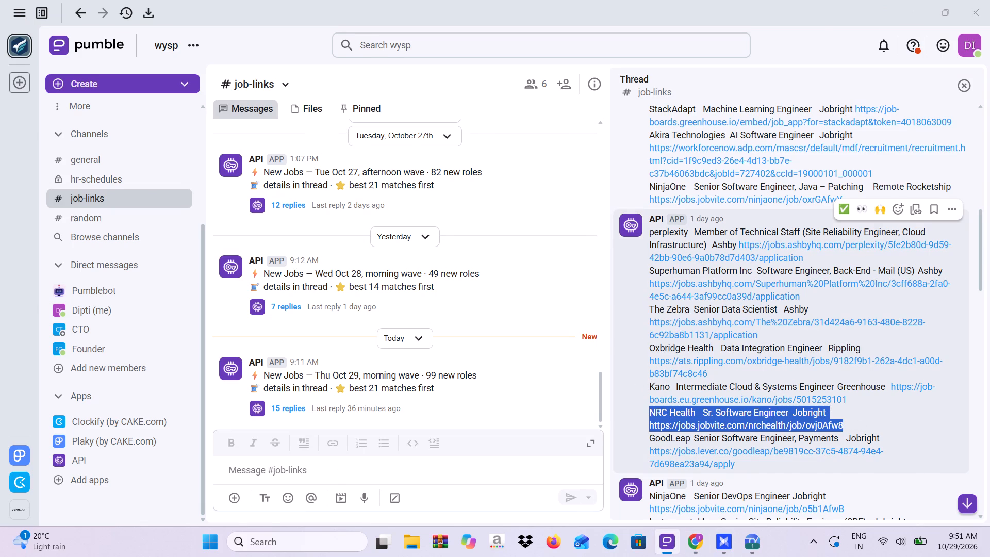
{"action": "key", "text": "alt+Tab"}
{"action": "left_click", "coordinate": [132, 324]}
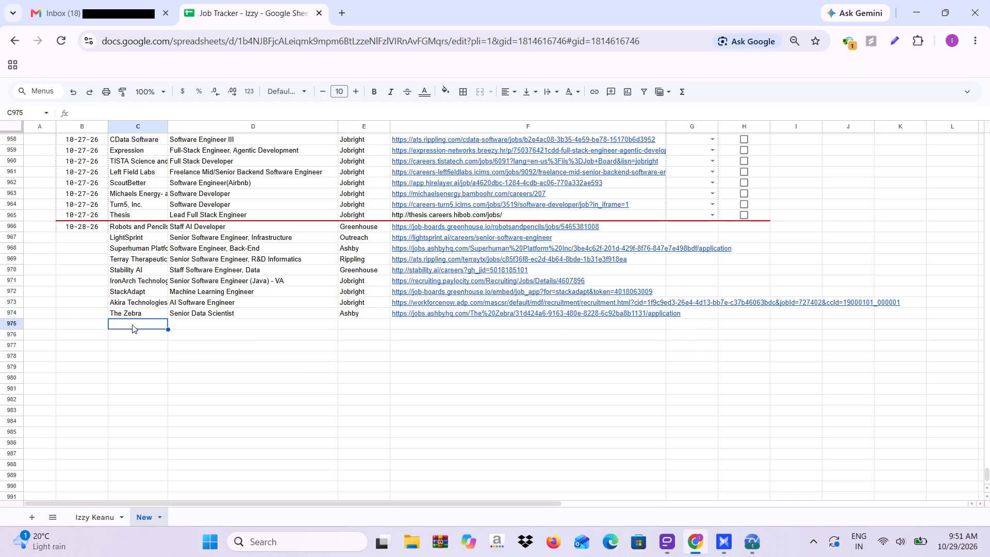
{"action": "key", "text": "ctrl+shift+v"}
Copy the GoodLeap Senior Software Engineer, Payments listing from the Pumble thread into Job Tracker row 976, without formatting.
{"action": "key", "text": "alt+Tab"}
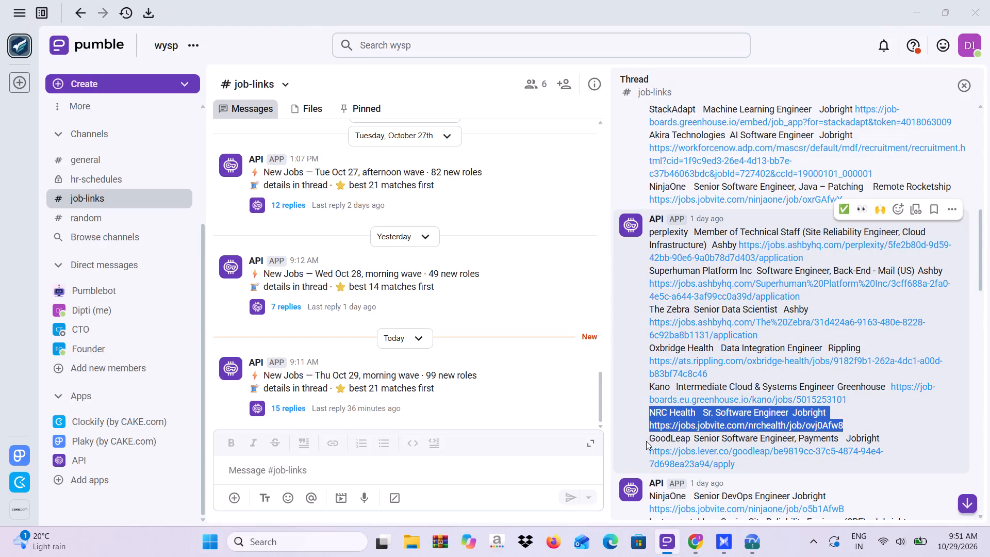
{"action": "left_click_drag", "start_coordinate": [646, 441], "coordinate": [757, 470]}
{"action": "key", "text": "ctrl+c"}
{"action": "key", "text": "alt+Tab"}
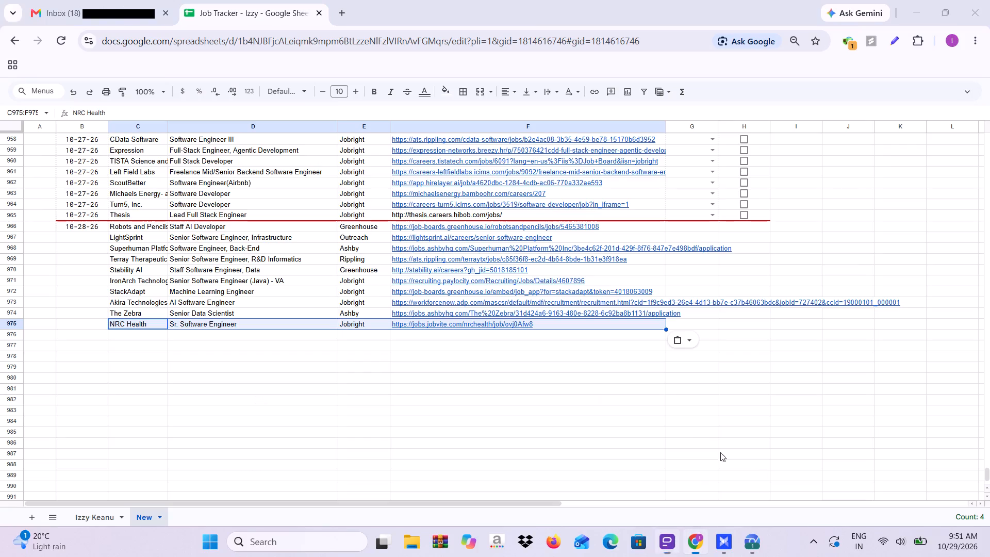
{"action": "left_click", "coordinate": [114, 338]}
{"action": "key", "text": "ctrl+shift+v"}
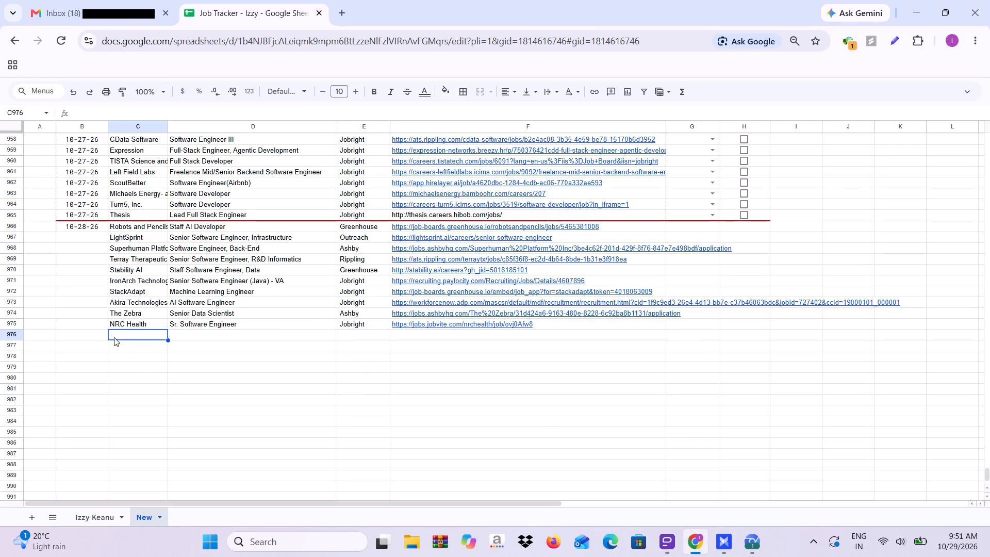
Copy the myLaurel Senior Software Engineer listing from the Pumble thread into Job Tracker row 977, without formatting.
{"action": "key", "text": "alt+Tab"}
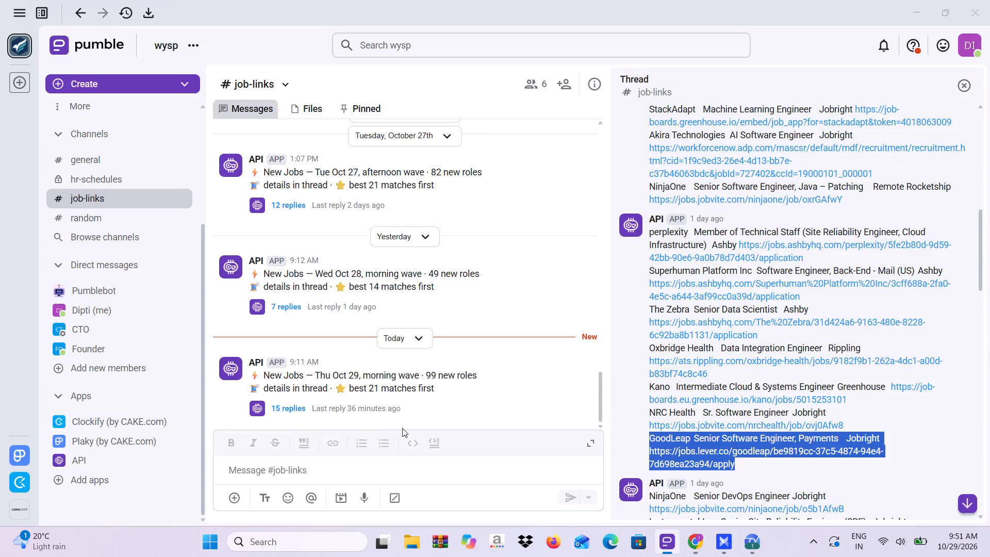
{"action": "left_click_drag", "start_coordinate": [983, 271], "coordinate": [983, 284]}
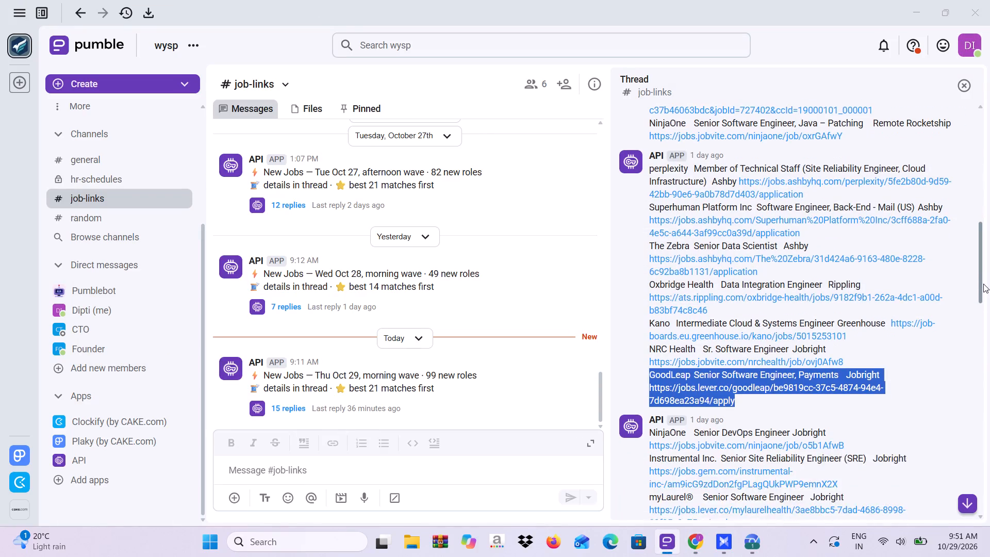
{"action": "left_click_drag", "start_coordinate": [983, 284], "coordinate": [985, 324]}
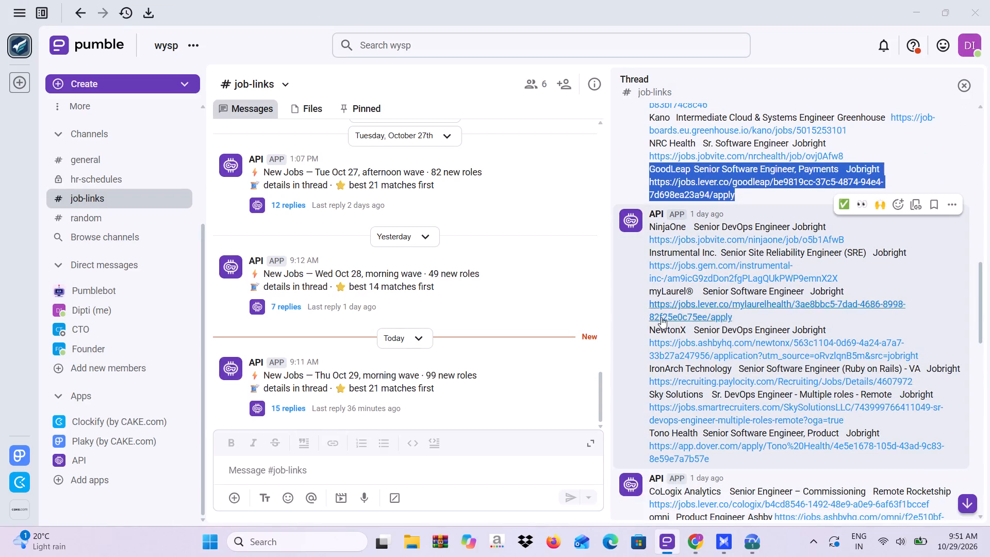
{"action": "left_click_drag", "start_coordinate": [638, 289], "coordinate": [747, 315]}
{"action": "key", "text": "ctrl+c"}
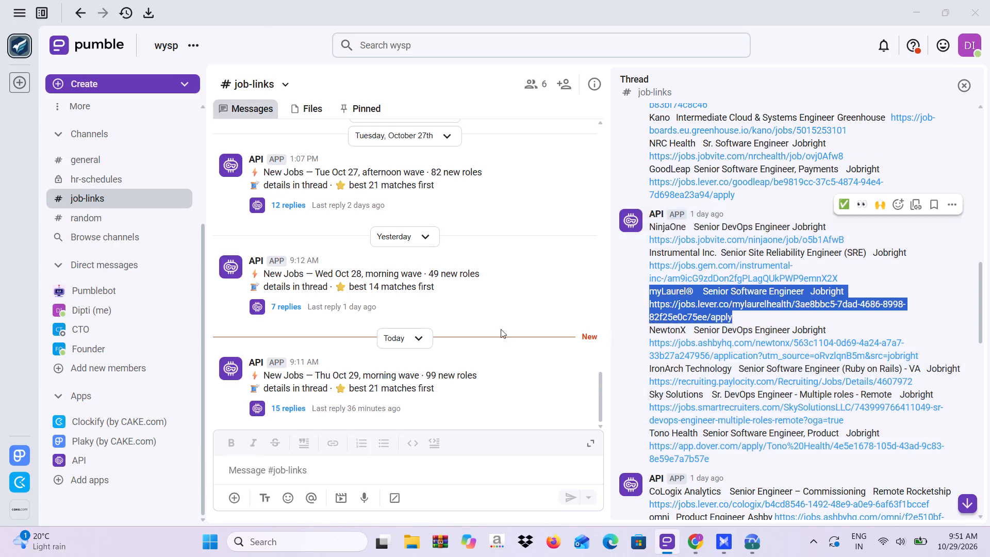
{"action": "key", "text": "alt+Tab"}
{"action": "left_click", "coordinate": [128, 351]}
{"action": "key", "text": "ctrl+shift+v"}
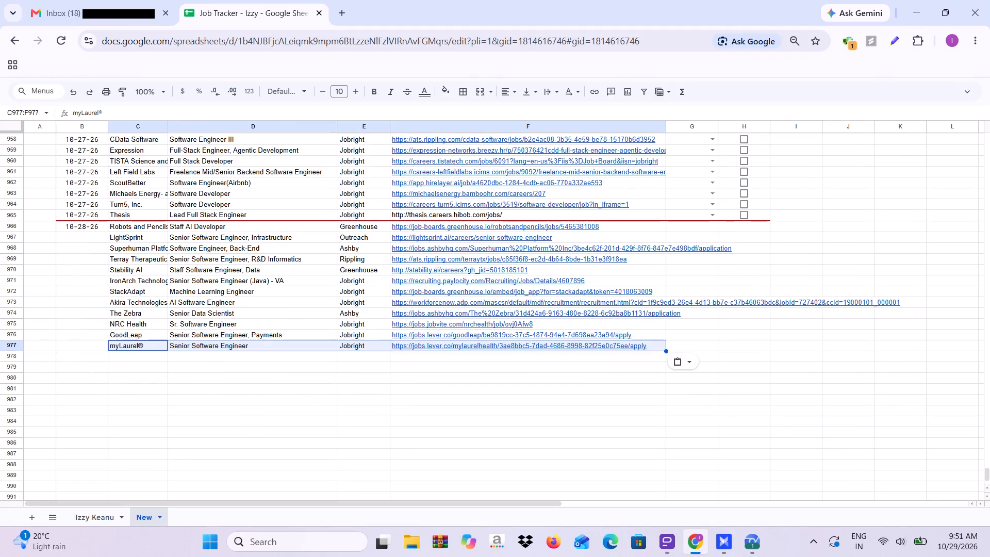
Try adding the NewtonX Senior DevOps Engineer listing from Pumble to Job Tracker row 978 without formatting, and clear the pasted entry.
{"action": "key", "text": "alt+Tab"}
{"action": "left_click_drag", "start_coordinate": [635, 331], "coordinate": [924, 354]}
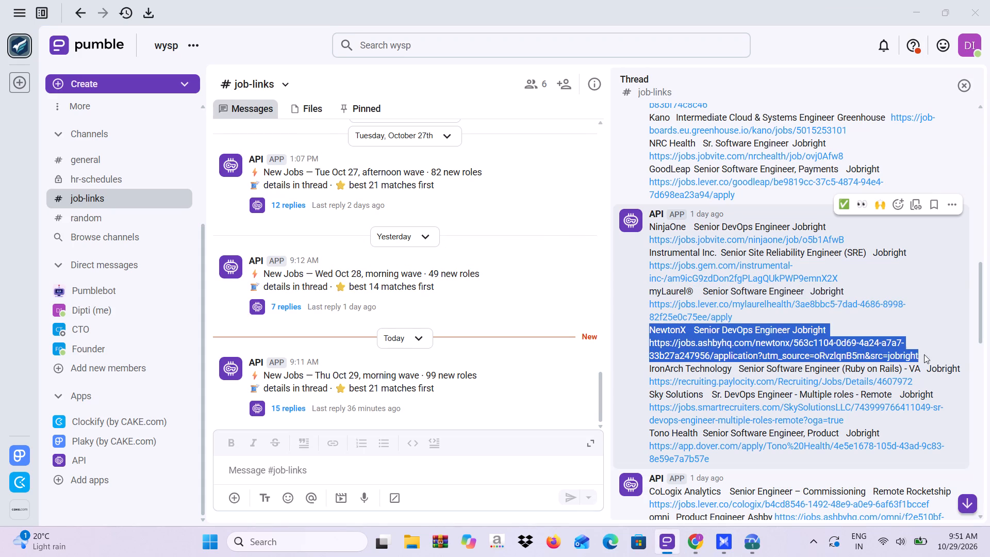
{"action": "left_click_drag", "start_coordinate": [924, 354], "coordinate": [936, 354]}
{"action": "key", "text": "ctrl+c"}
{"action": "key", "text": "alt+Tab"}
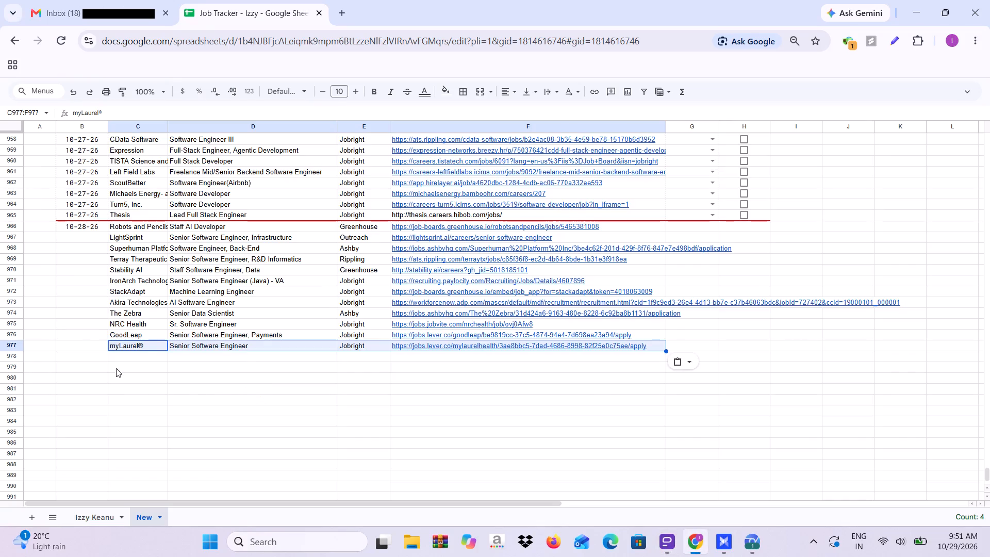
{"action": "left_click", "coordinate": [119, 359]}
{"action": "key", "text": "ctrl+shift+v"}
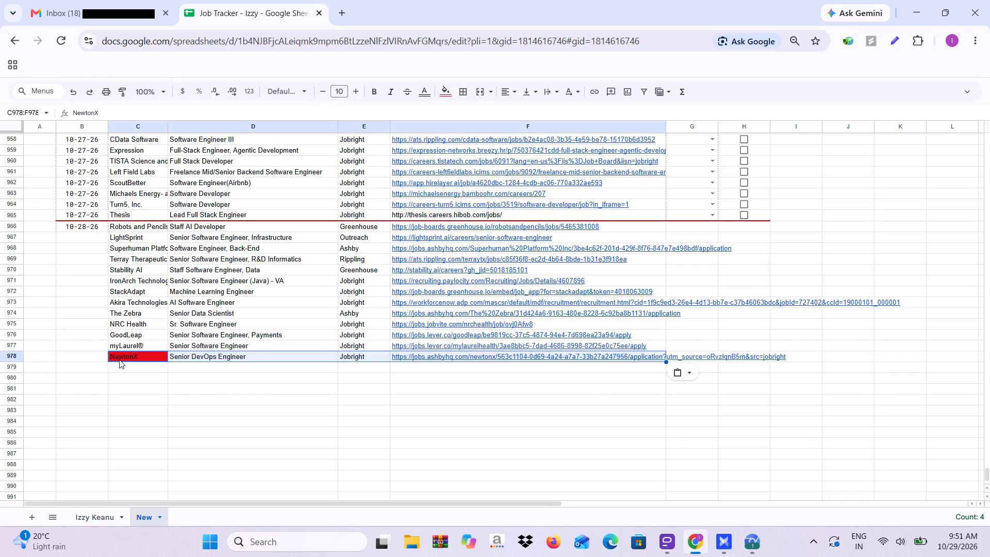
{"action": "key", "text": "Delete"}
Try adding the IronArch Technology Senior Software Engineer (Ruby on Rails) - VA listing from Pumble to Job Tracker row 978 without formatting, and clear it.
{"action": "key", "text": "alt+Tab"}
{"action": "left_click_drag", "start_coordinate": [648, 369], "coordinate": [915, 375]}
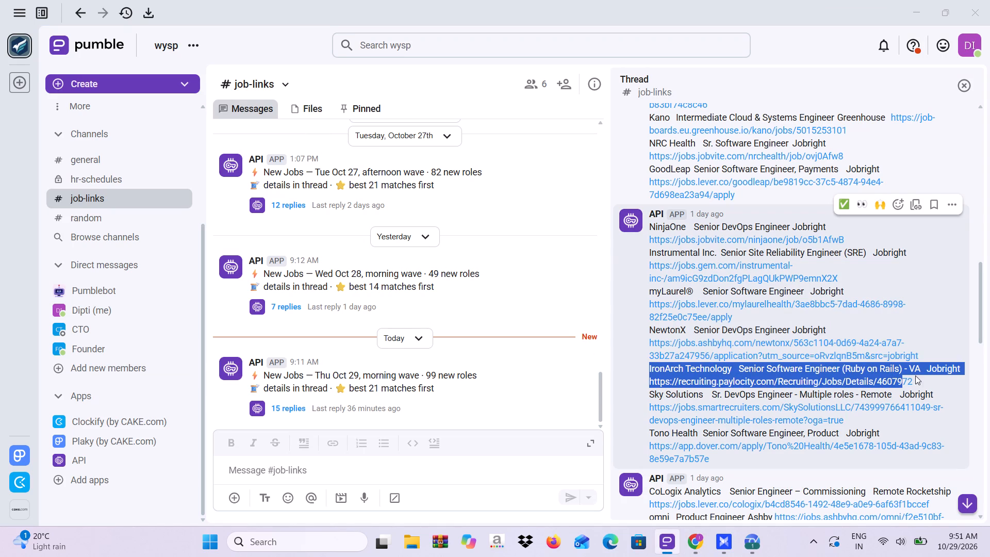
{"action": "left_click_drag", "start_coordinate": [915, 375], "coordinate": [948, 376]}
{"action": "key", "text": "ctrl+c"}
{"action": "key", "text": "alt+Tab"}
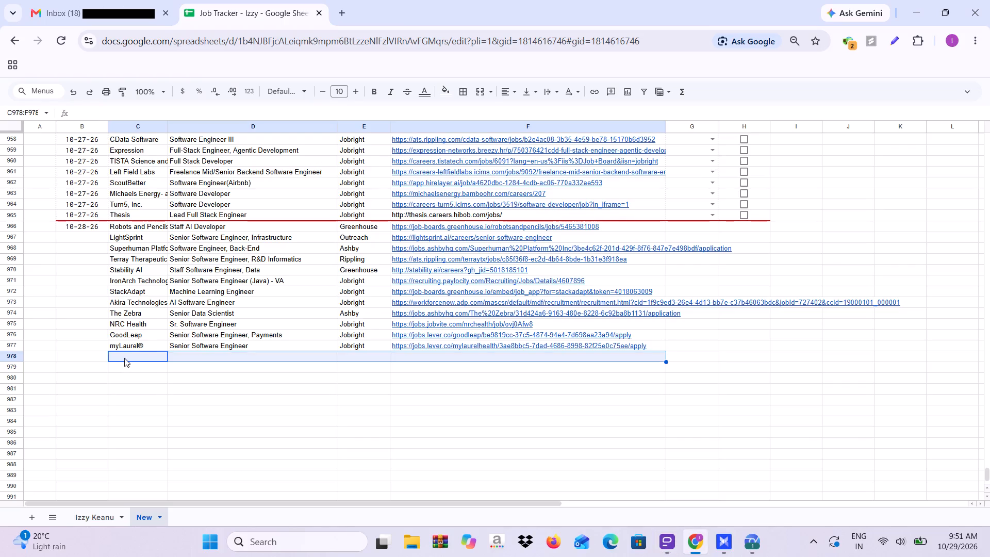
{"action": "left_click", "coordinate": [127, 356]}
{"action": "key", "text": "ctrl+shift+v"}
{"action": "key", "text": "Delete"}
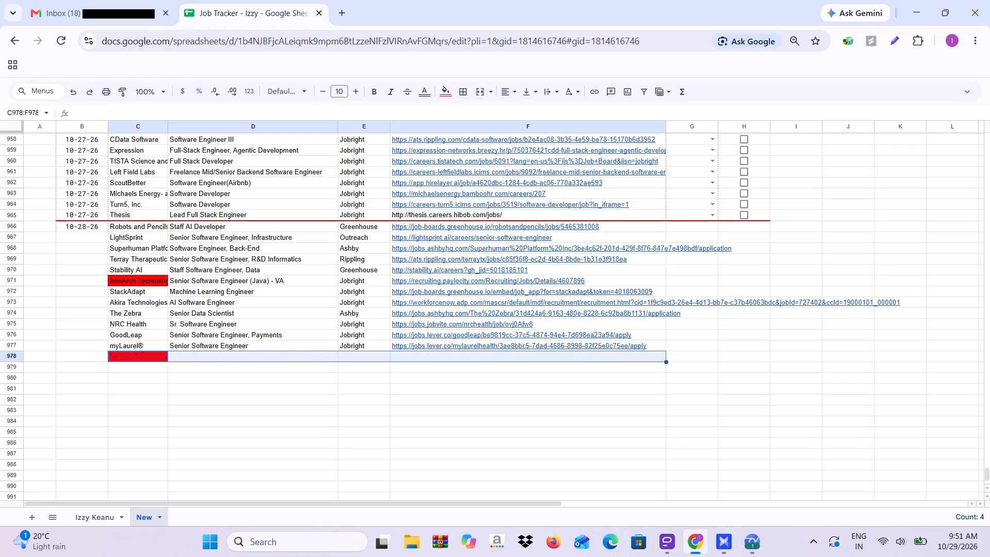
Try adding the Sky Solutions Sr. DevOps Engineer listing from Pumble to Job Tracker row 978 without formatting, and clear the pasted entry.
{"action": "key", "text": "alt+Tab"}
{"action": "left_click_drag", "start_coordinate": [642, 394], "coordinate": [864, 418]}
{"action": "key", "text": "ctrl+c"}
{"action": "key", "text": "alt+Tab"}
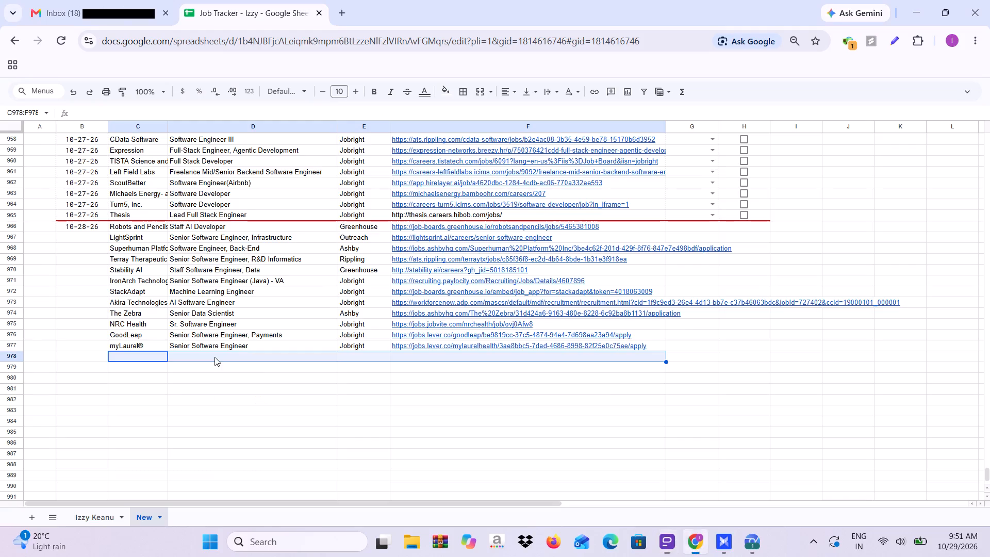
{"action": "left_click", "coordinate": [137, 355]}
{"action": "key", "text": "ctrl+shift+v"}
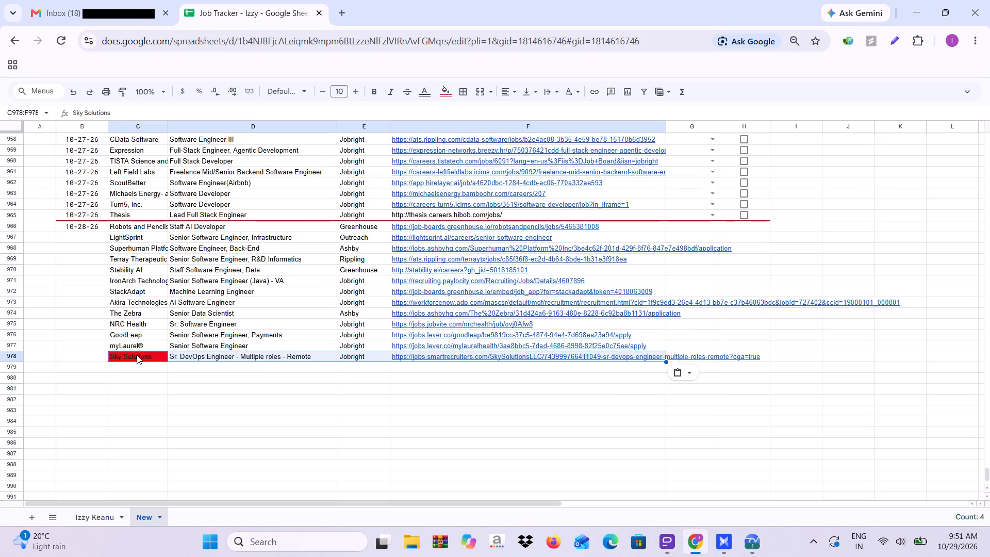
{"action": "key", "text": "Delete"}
Copy the Tono Health Senior Software Engineer, Product listing from the Pumble thread into Job Tracker row 978, without formatting.
{"action": "key", "text": "alt+Tab"}
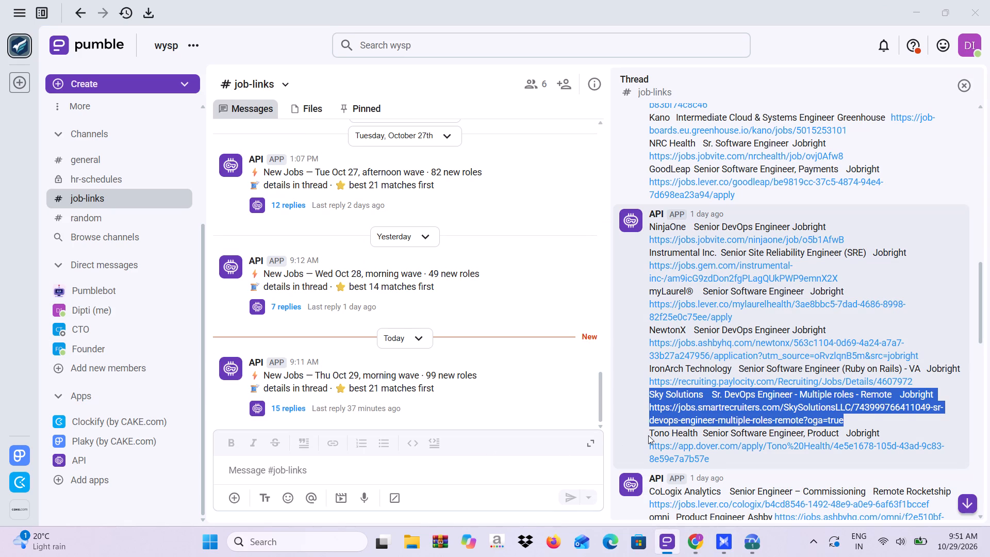
{"action": "left_click_drag", "start_coordinate": [647, 435], "coordinate": [712, 457]}
{"action": "key", "text": "ctrl+c"}
{"action": "key", "text": "alt+Tab"}
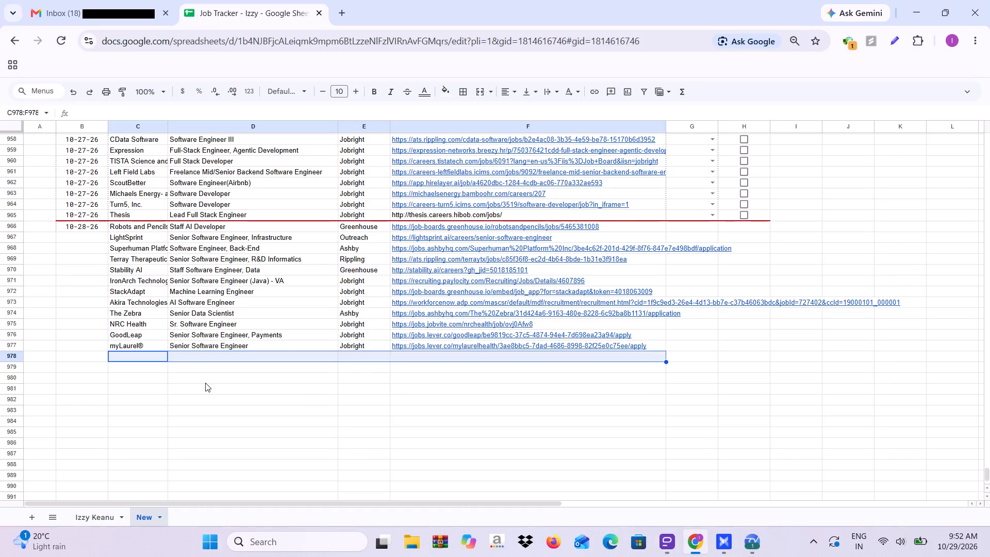
{"action": "left_click", "coordinate": [140, 354]}
{"action": "key", "text": "ctrl+shift+v"}
Copy the Wedgewood Full Stack Software Development Engineer listing from the Pumble thread into Job Tracker row 979, without formatting.
{"action": "key", "text": "alt+Tab"}
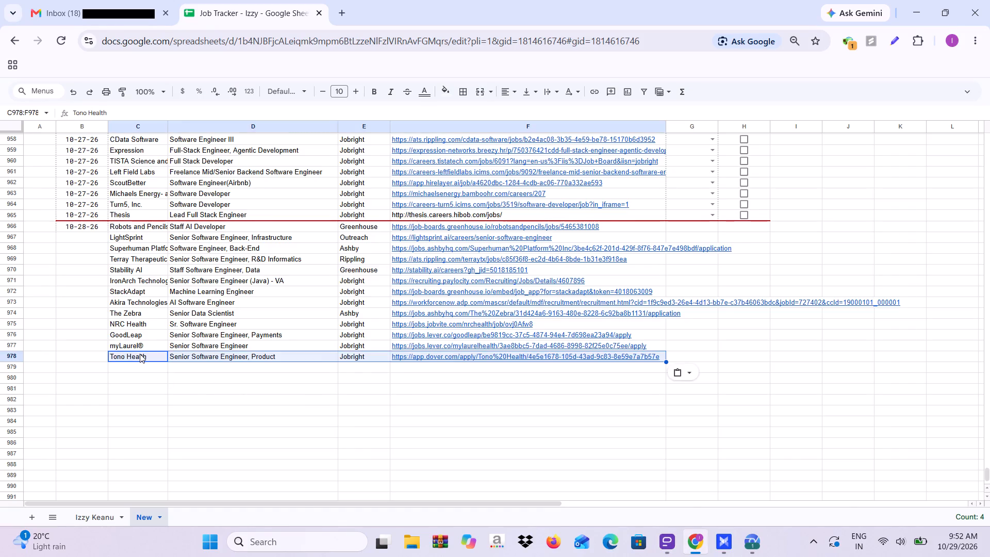
{"action": "left_click_drag", "start_coordinate": [984, 282], "coordinate": [989, 329]}
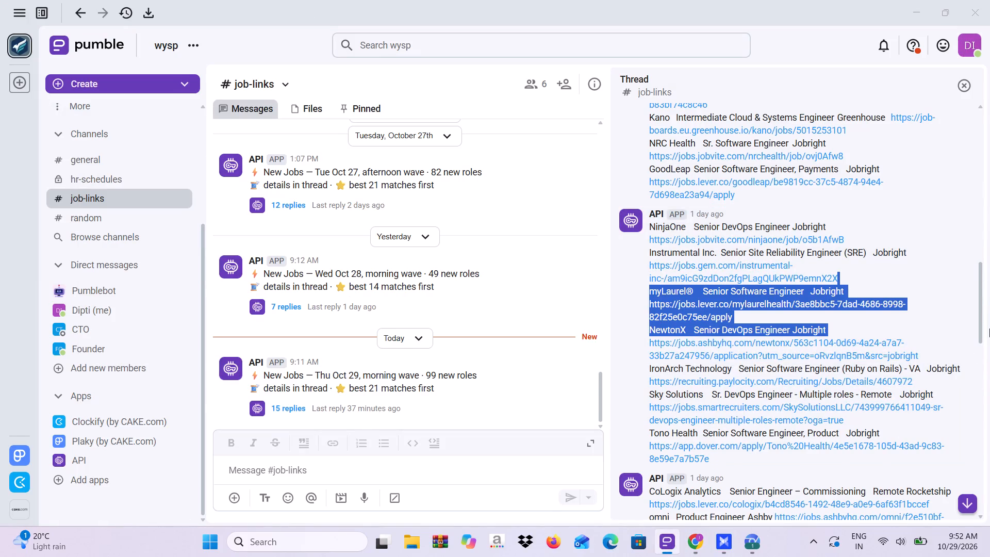
{"action": "left_click_drag", "start_coordinate": [989, 329], "coordinate": [989, 327]}
{"action": "left_click_drag", "start_coordinate": [981, 288], "coordinate": [982, 354]}
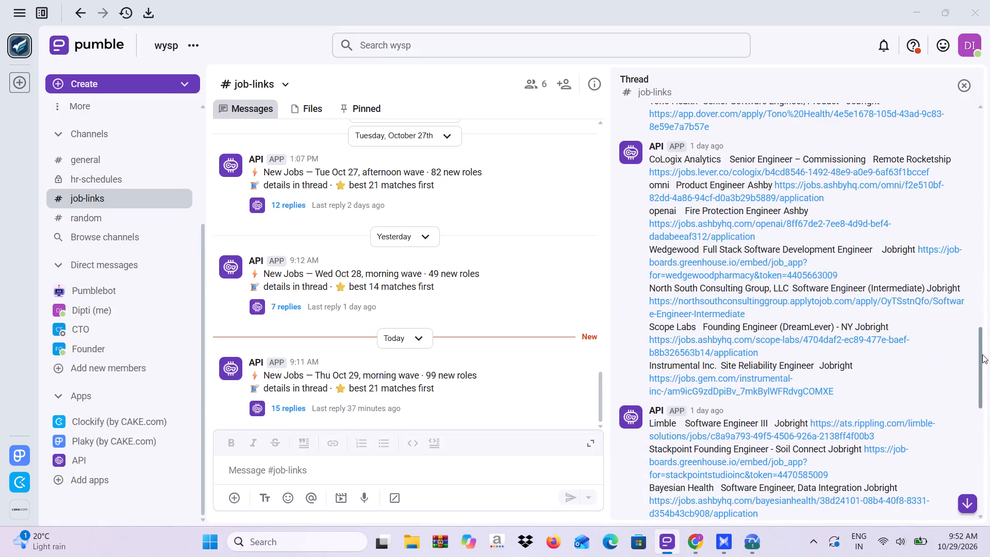
{"action": "left_click_drag", "start_coordinate": [640, 178], "coordinate": [824, 189]}
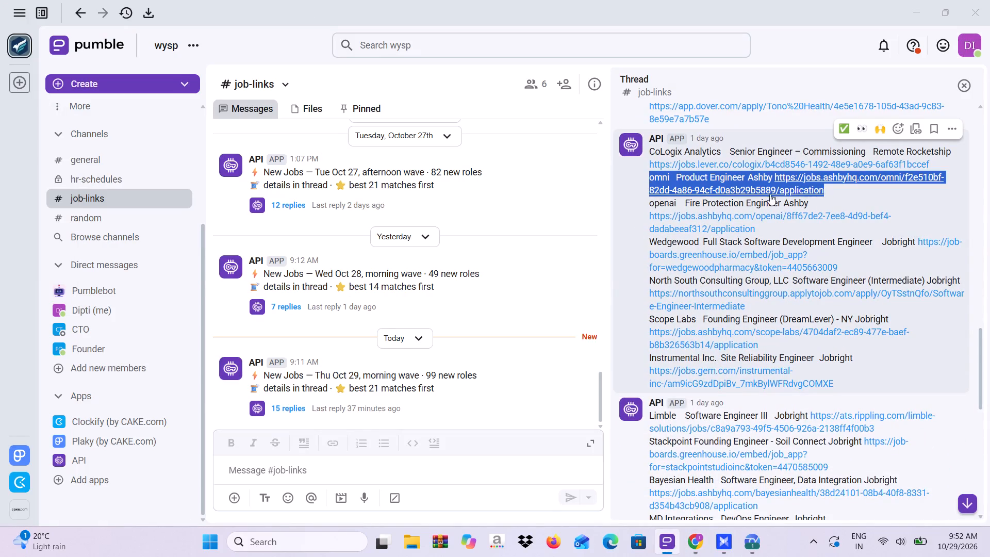
{"action": "left_click_drag", "start_coordinate": [641, 240], "coordinate": [856, 259]}
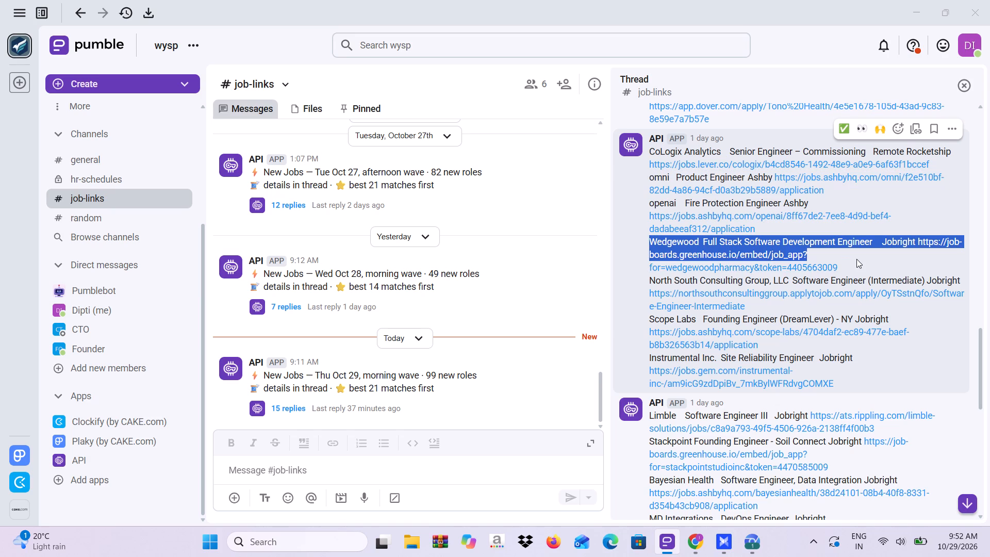
{"action": "left_click_drag", "start_coordinate": [856, 259], "coordinate": [857, 263]}
{"action": "key", "text": "ctrl+c"}
{"action": "key", "text": "alt+Tab"}
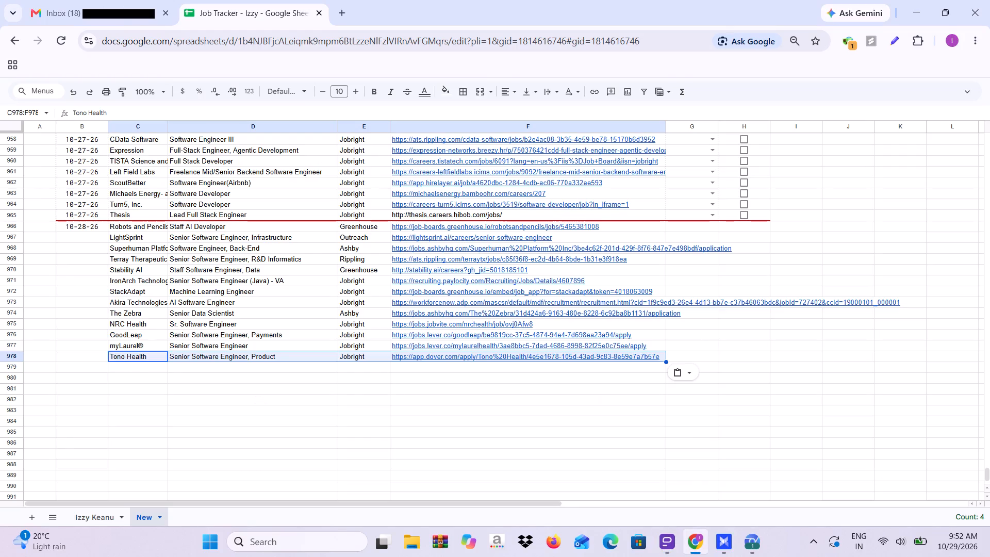
{"action": "left_click", "coordinate": [130, 371]}
{"action": "key", "text": "ctrl+shift+v"}
Copy the North South Consulting Group Software Engineer (Intermediate) listing from the Pumble thread into Job Tracker row 980, without formatting.
{"action": "key", "text": "alt+Tab"}
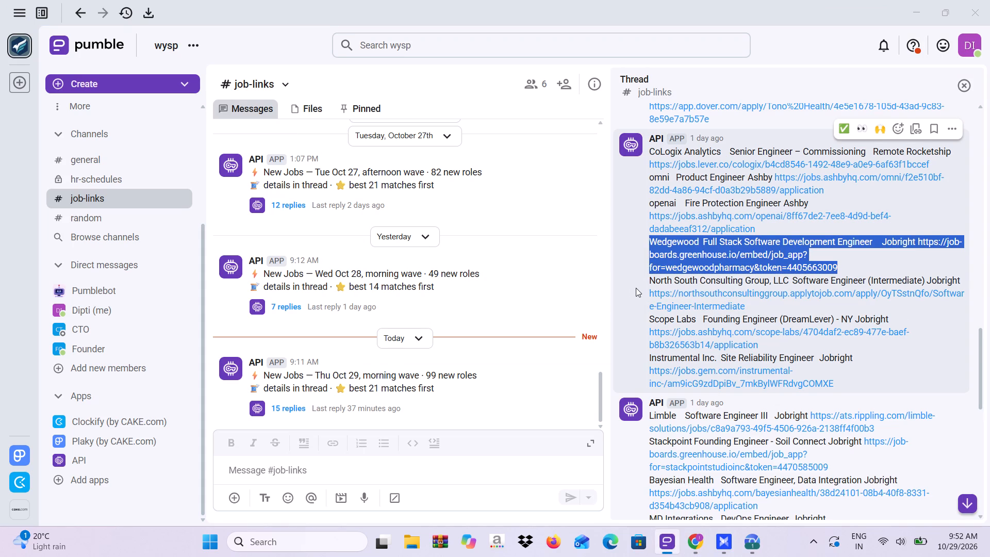
{"action": "left_click_drag", "start_coordinate": [642, 280], "coordinate": [760, 302]}
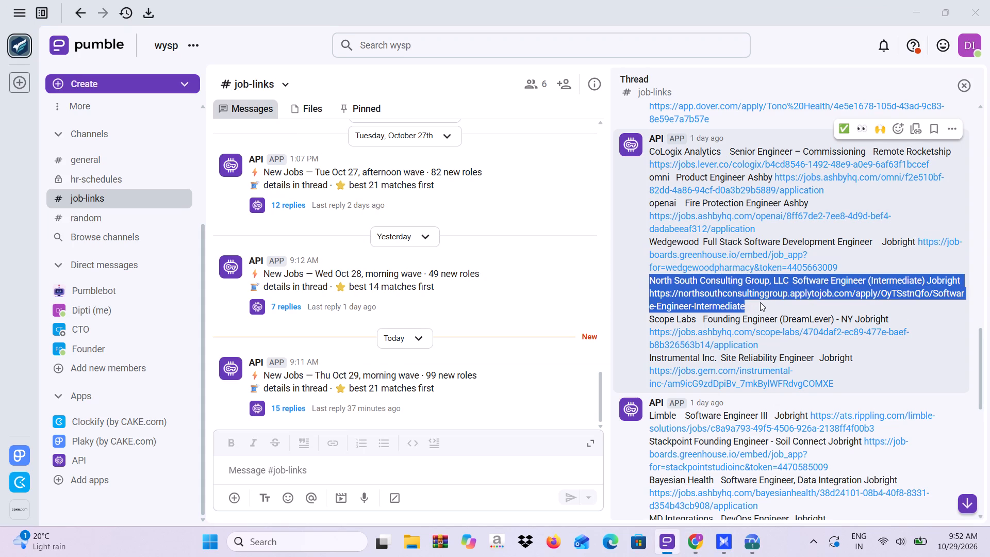
{"action": "key", "text": "ctrl+c"}
{"action": "key", "text": "alt+Tab"}
{"action": "left_click", "coordinate": [162, 379]}
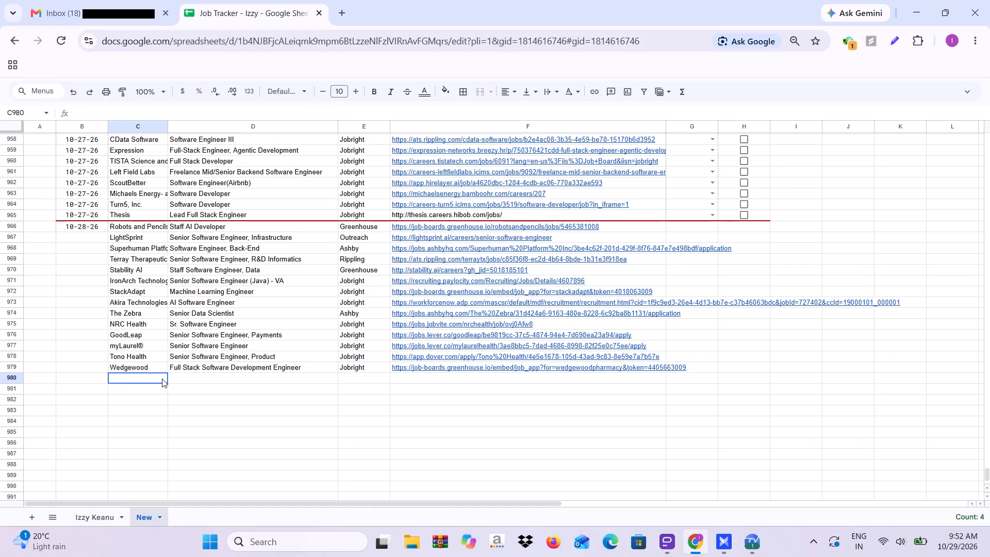
{"action": "key", "text": "ctrl+shift+v"}
Copy the Limble Software Engineer III listing from the Pumble thread into Job Tracker row 981, without formatting.
{"action": "key", "text": "alt+Tab"}
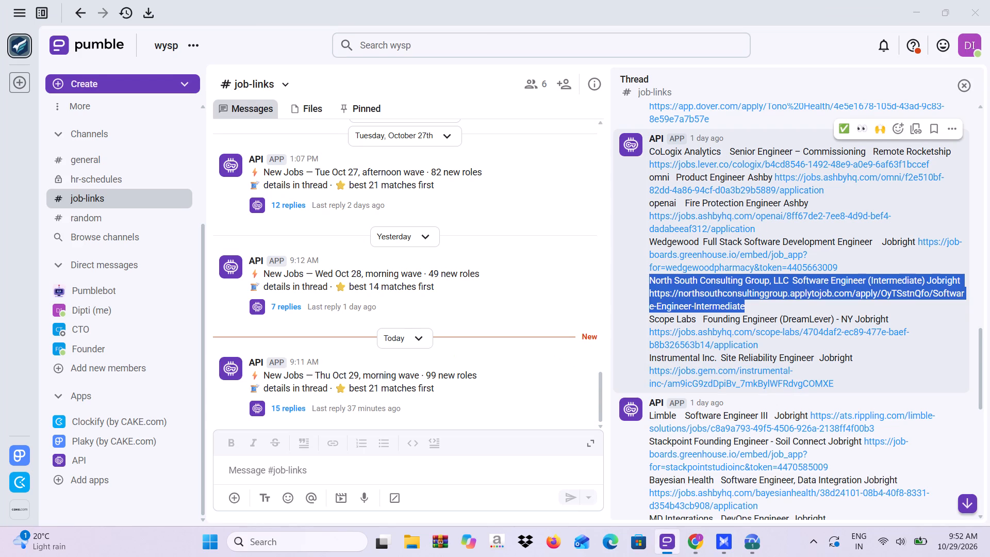
{"action": "left_click_drag", "start_coordinate": [648, 415], "coordinate": [820, 419]}
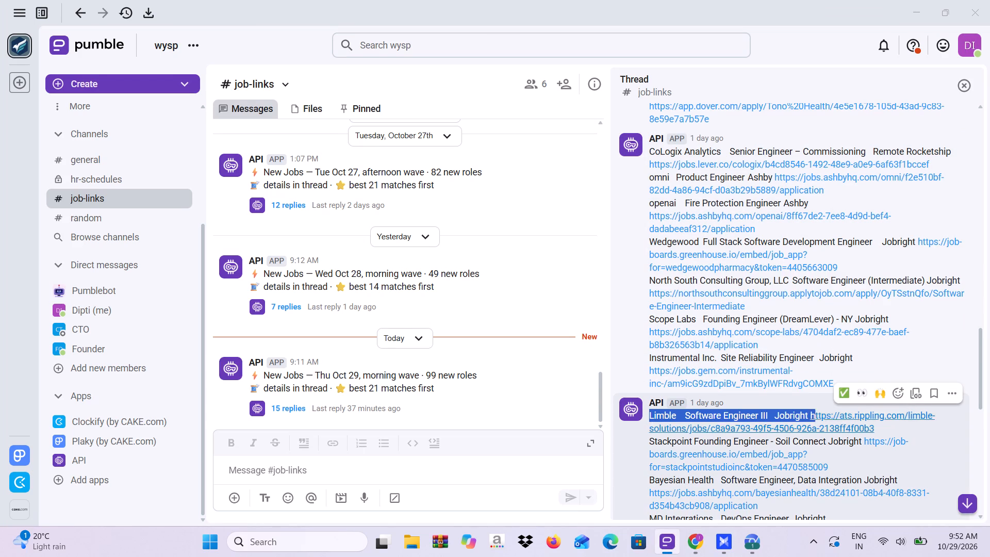
{"action": "left_click_drag", "start_coordinate": [820, 419], "coordinate": [881, 431]}
{"action": "key", "text": "ctrl+c"}
{"action": "key", "text": "alt+Tab"}
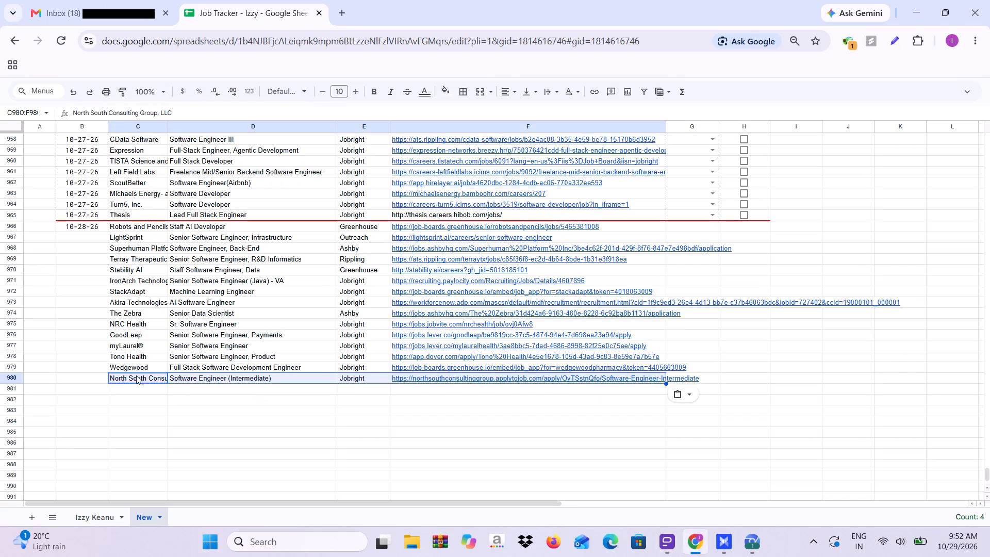
{"action": "left_click", "coordinate": [126, 386]}
{"action": "key", "text": "ctrl+shift+v"}
Copy the Bayesian Health Software Engineer, Data Integration listing from the Pumble thread into Job Tracker row 982, without formatting.
{"action": "key", "text": "alt+Tab"}
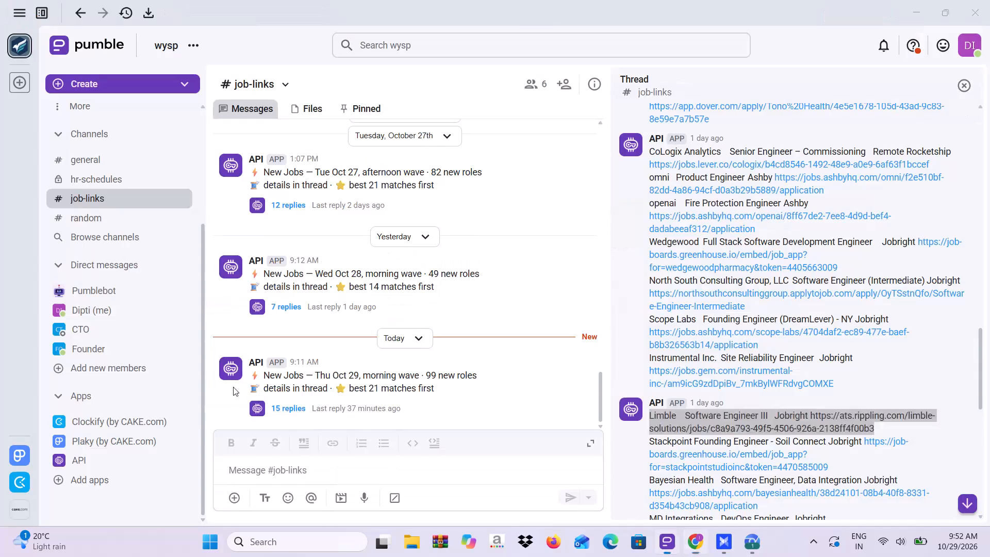
{"action": "left_click_drag", "start_coordinate": [979, 369], "coordinate": [984, 411]}
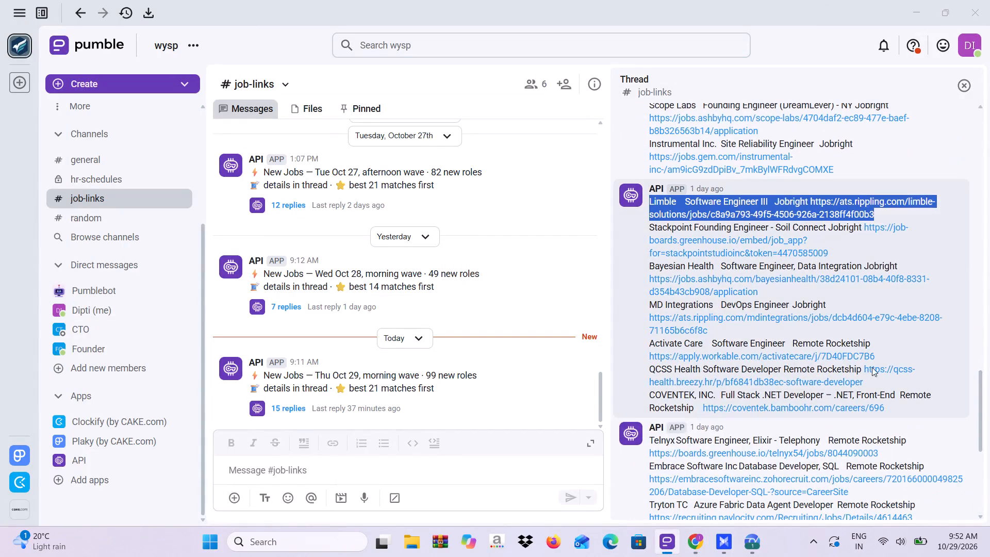
{"action": "left_click_drag", "start_coordinate": [636, 268], "coordinate": [776, 301]}
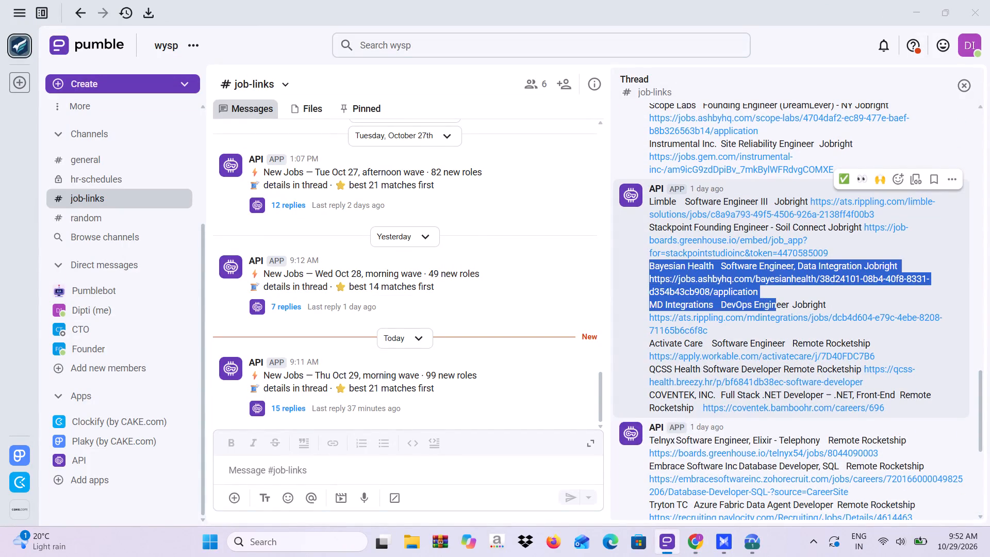
{"action": "left_click_drag", "start_coordinate": [776, 301], "coordinate": [776, 296]}
{"action": "key", "text": "ctrl+c"}
{"action": "key", "text": "alt+Tab"}
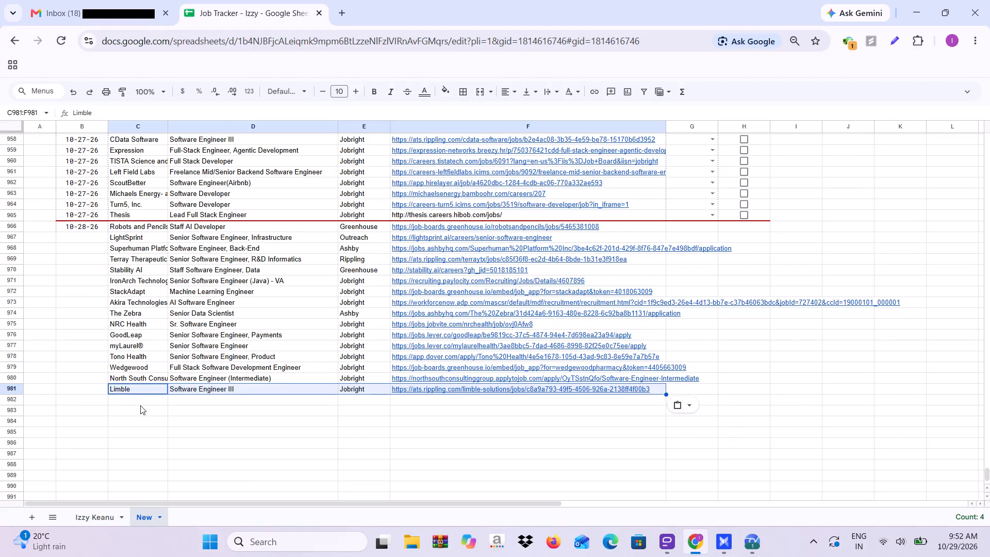
{"action": "left_click", "coordinate": [139, 402]}
{"action": "key", "text": "ctrl+shift+v"}
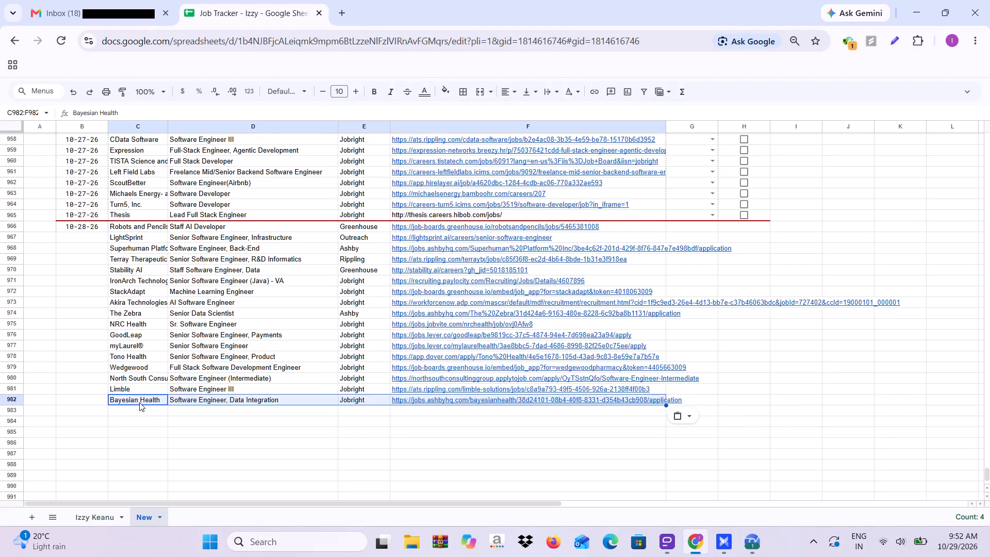
Copy the MD Integrations DevOps Engineer listing from the Pumble thread into Job Tracker row 983, without formatting.
{"action": "key", "text": "alt+Tab"}
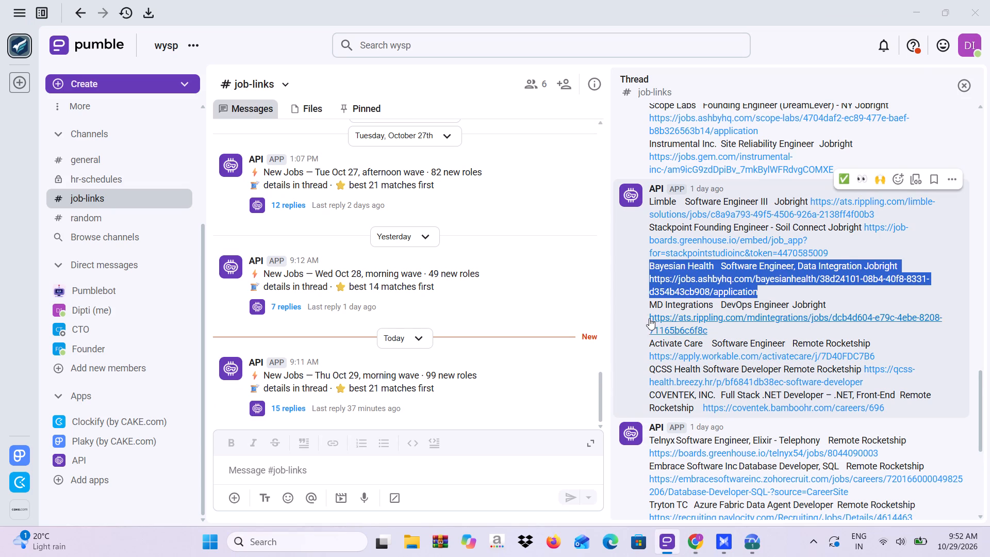
{"action": "left_click_drag", "start_coordinate": [641, 304], "coordinate": [725, 327]}
{"action": "key", "text": "ctrl+c"}
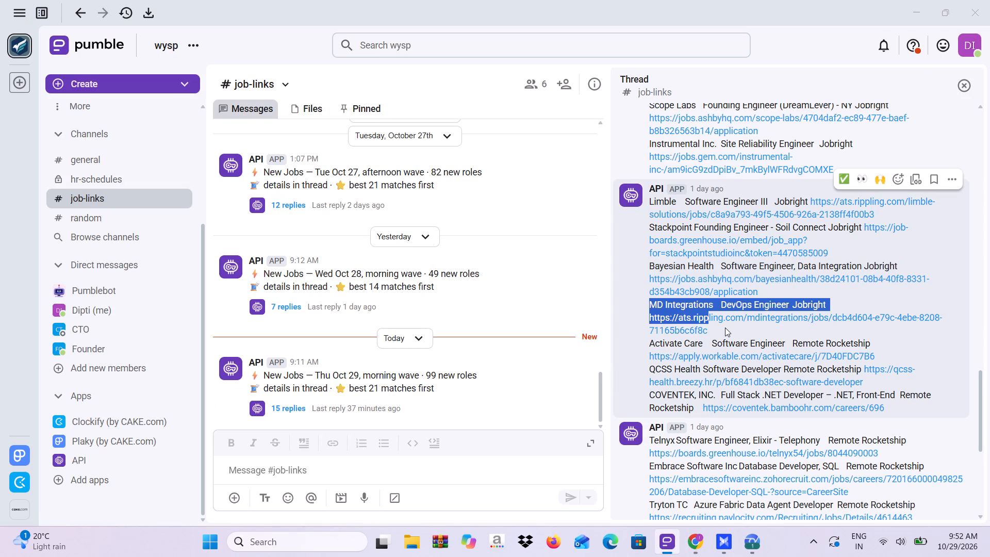
{"action": "key", "text": "alt+Tab"}
{"action": "left_click", "coordinate": [138, 411]}
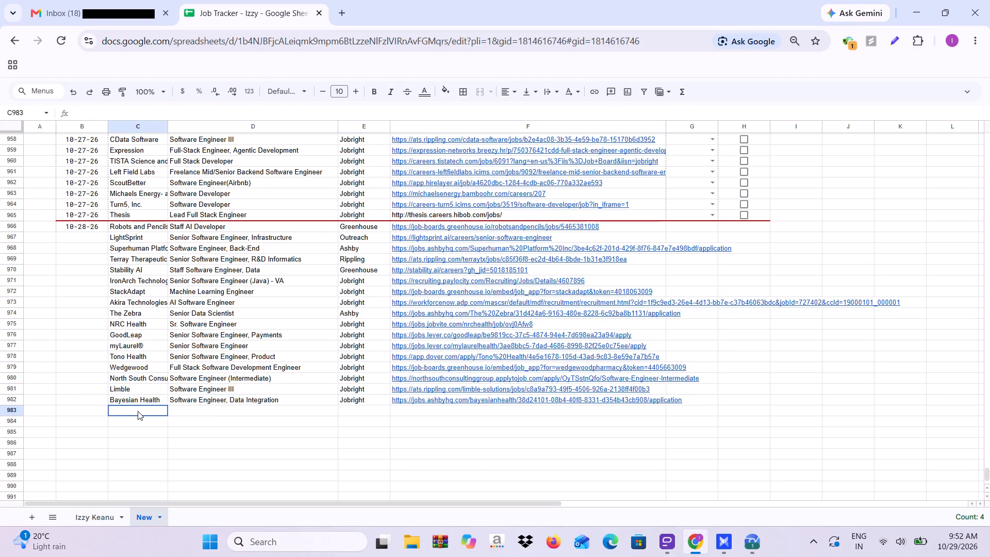
{"action": "key", "text": "ctrl+shift+v"}
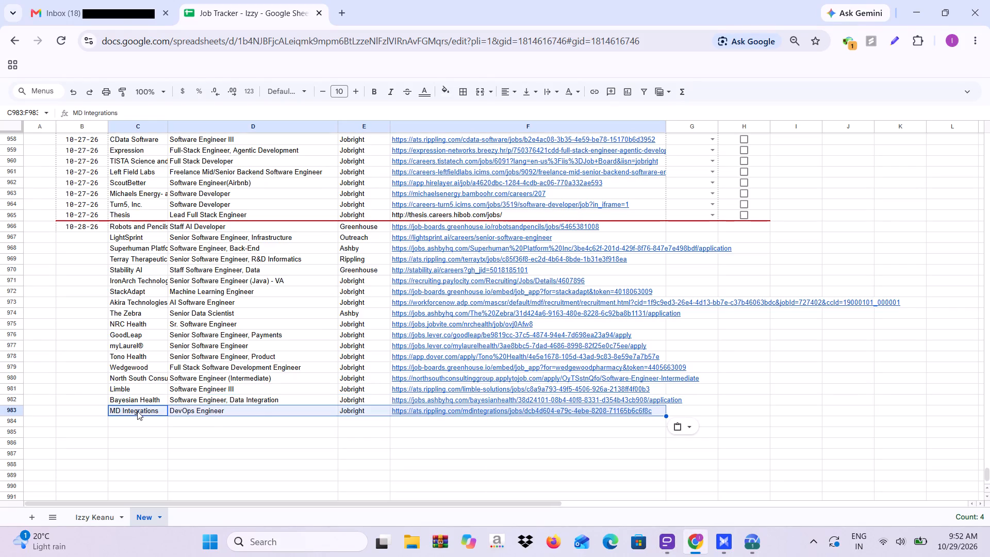
Copy the Activate Care Software Engineer listing from the Pumble thread into Job Tracker row 984, without formatting.
{"action": "key", "text": "alt+Tab"}
{"action": "left_click_drag", "start_coordinate": [649, 344], "coordinate": [942, 350]}
{"action": "key", "text": "ctrl+c"}
{"action": "key", "text": "alt+Tab"}
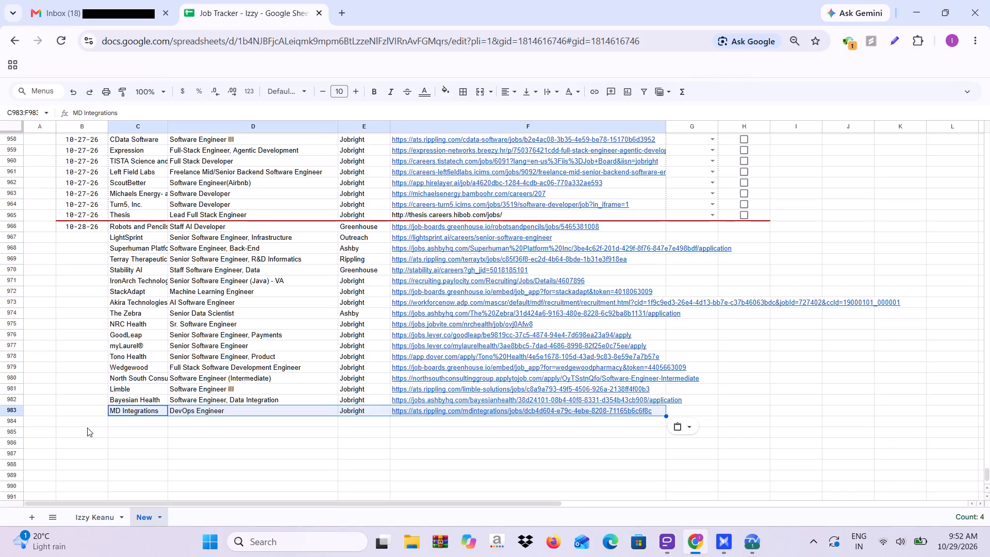
{"action": "left_click", "coordinate": [130, 422]}
{"action": "key", "text": "ctrl+shift+v"}
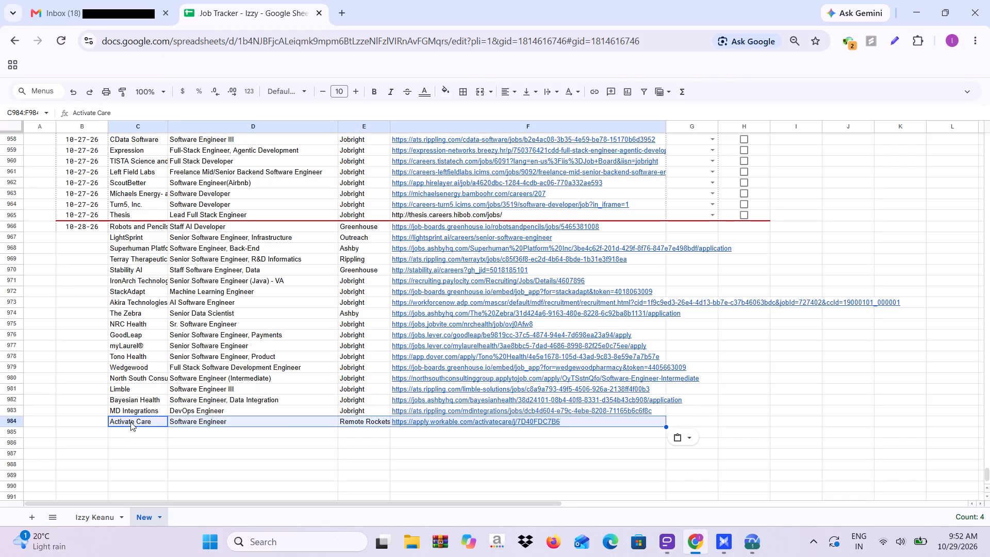
Copy the QCSS Health Software Developer listing from the Pumble thread into Job Tracker row 985, without formatting.
{"action": "key", "text": "alt+Tab"}
{"action": "left_click_drag", "start_coordinate": [641, 371], "coordinate": [892, 379]}
{"action": "key", "text": "ctrl+c"}
{"action": "key", "text": "alt+Tab"}
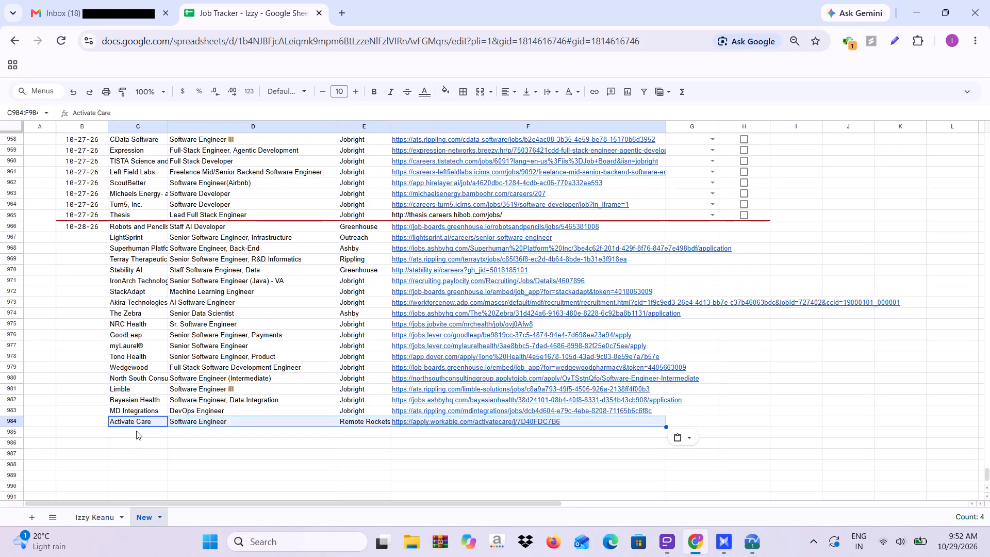
{"action": "left_click", "coordinate": [136, 431]}
{"action": "key", "text": "ctrl+shift+v"}
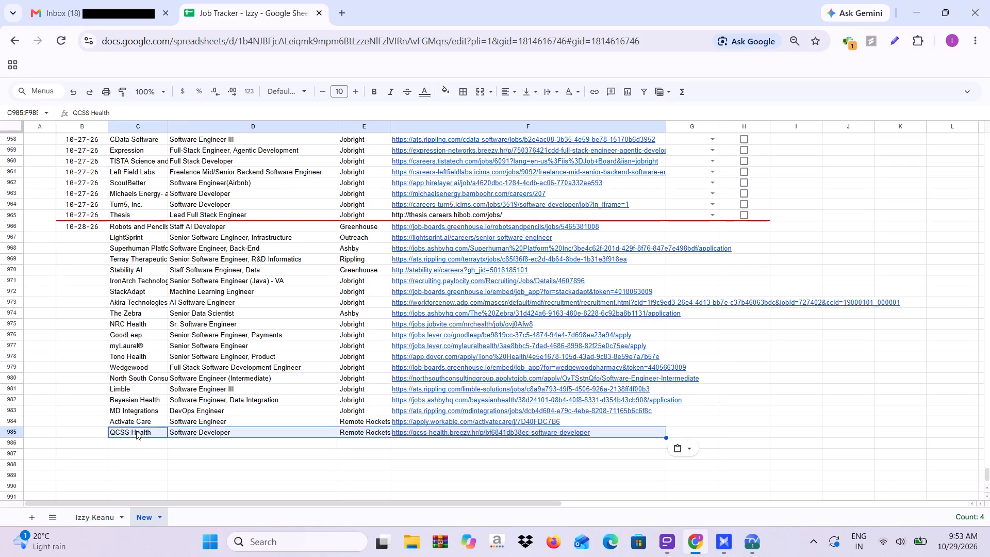
Copy the COVENTEK, INC. Full Stack .NET Developer listing from the Pumble thread into Job Tracker row 986, without formatting.
{"action": "key", "text": "alt+Tab"}
{"action": "left_click_drag", "start_coordinate": [643, 402], "coordinate": [879, 399]}
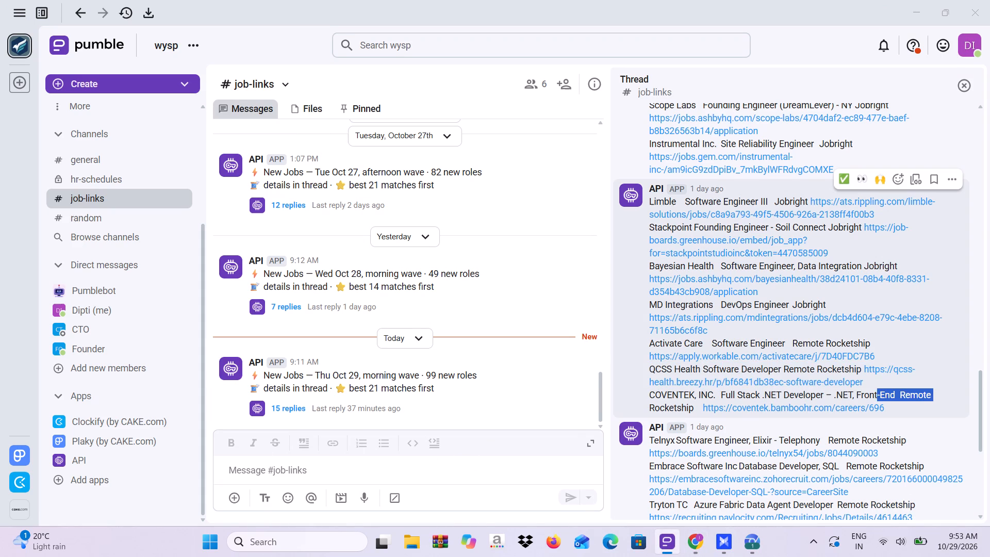
{"action": "left_click_drag", "start_coordinate": [879, 399], "coordinate": [880, 399]}
{"action": "left_click_drag", "start_coordinate": [633, 399], "coordinate": [906, 408]}
{"action": "key", "text": "ctrl+c"}
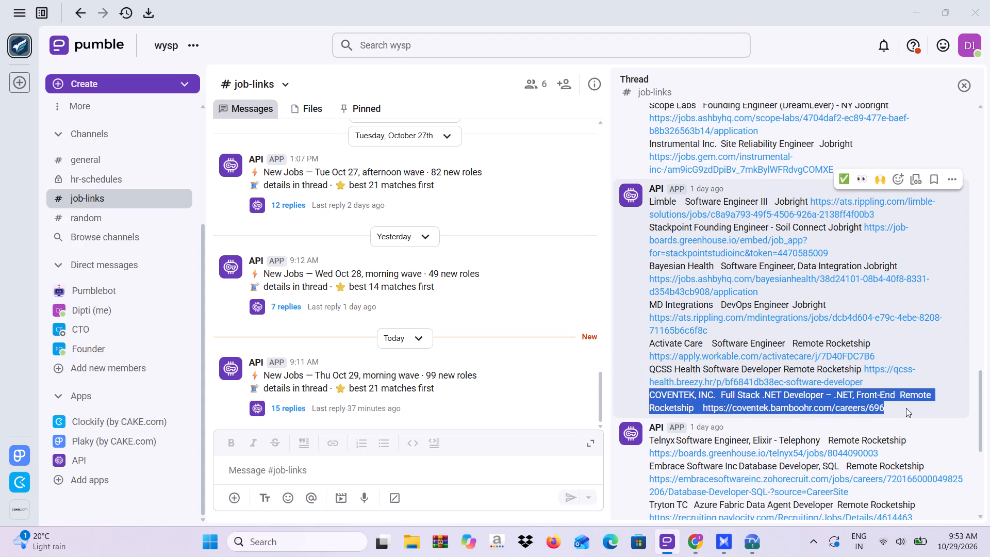
{"action": "key", "text": "alt+Tab"}
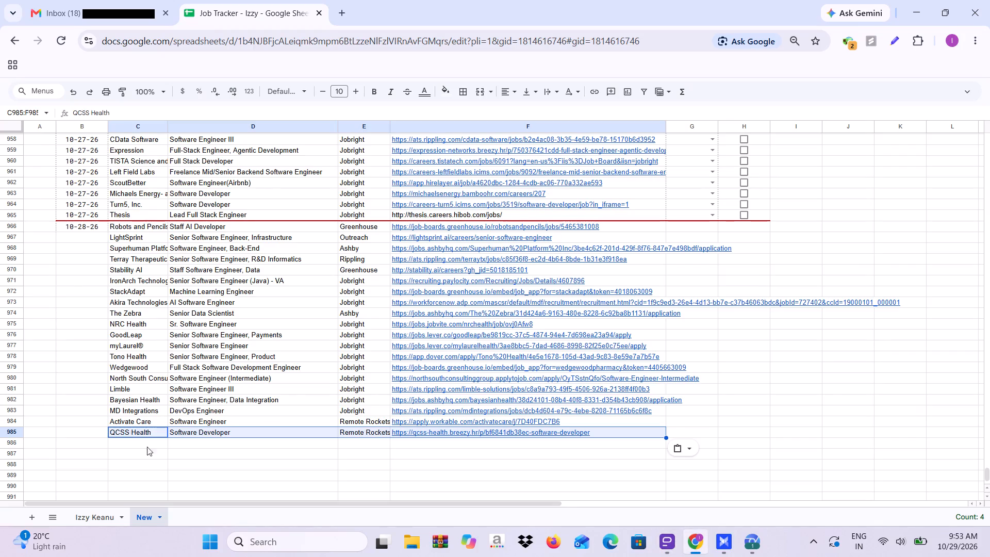
{"action": "left_click", "coordinate": [123, 445]}
{"action": "key", "text": "ctrl+shift+v"}
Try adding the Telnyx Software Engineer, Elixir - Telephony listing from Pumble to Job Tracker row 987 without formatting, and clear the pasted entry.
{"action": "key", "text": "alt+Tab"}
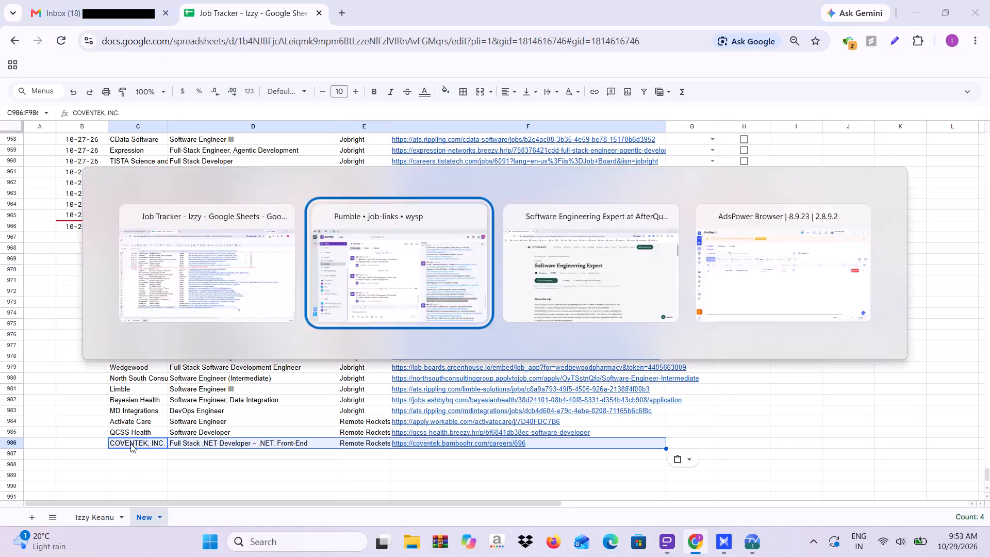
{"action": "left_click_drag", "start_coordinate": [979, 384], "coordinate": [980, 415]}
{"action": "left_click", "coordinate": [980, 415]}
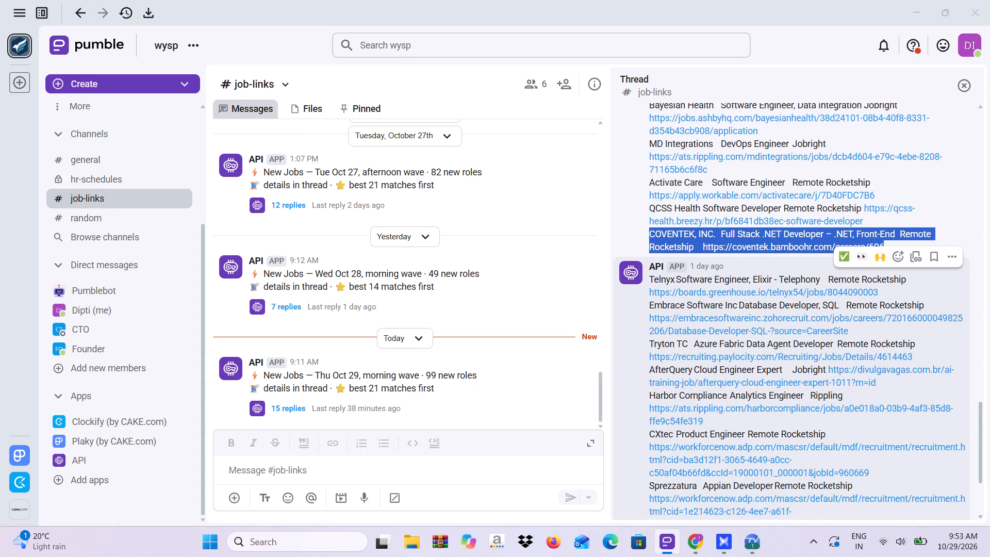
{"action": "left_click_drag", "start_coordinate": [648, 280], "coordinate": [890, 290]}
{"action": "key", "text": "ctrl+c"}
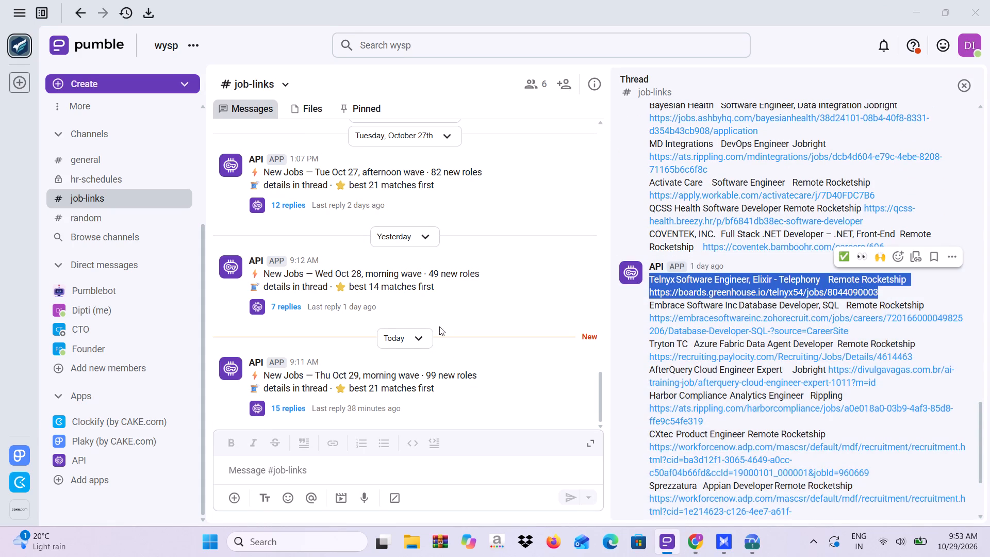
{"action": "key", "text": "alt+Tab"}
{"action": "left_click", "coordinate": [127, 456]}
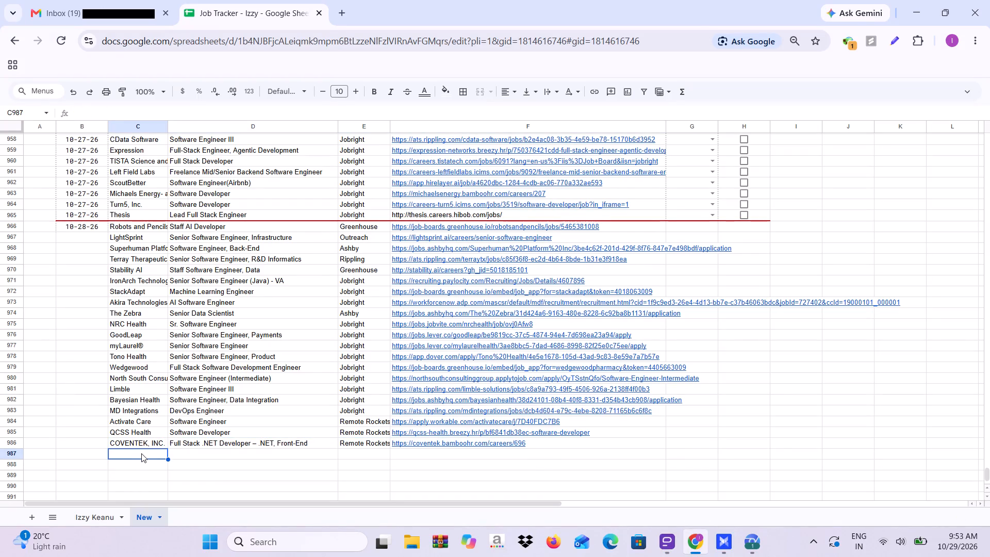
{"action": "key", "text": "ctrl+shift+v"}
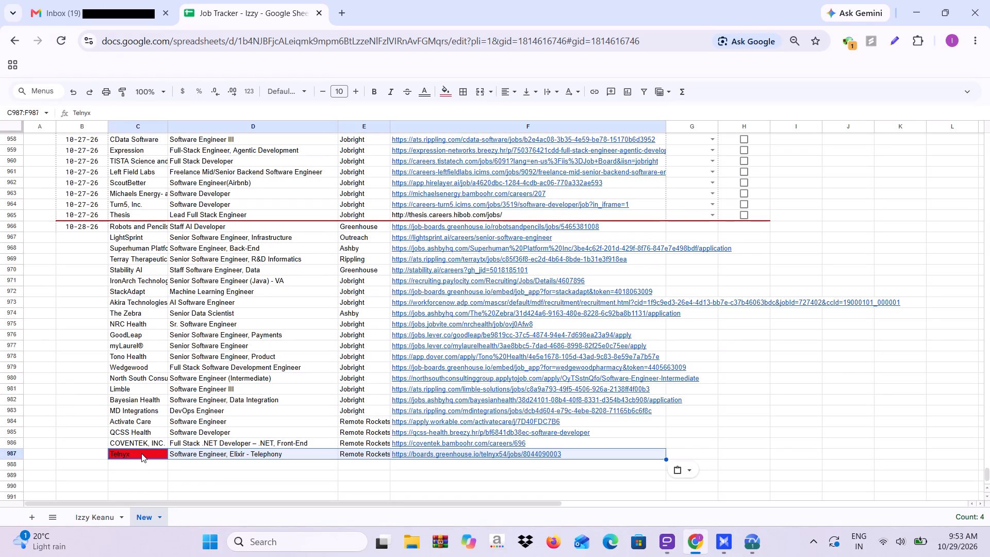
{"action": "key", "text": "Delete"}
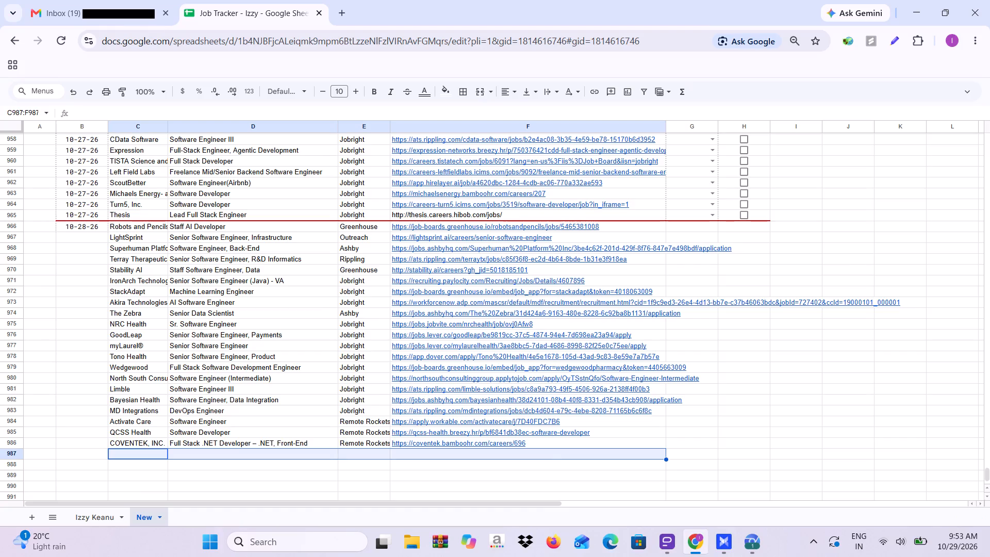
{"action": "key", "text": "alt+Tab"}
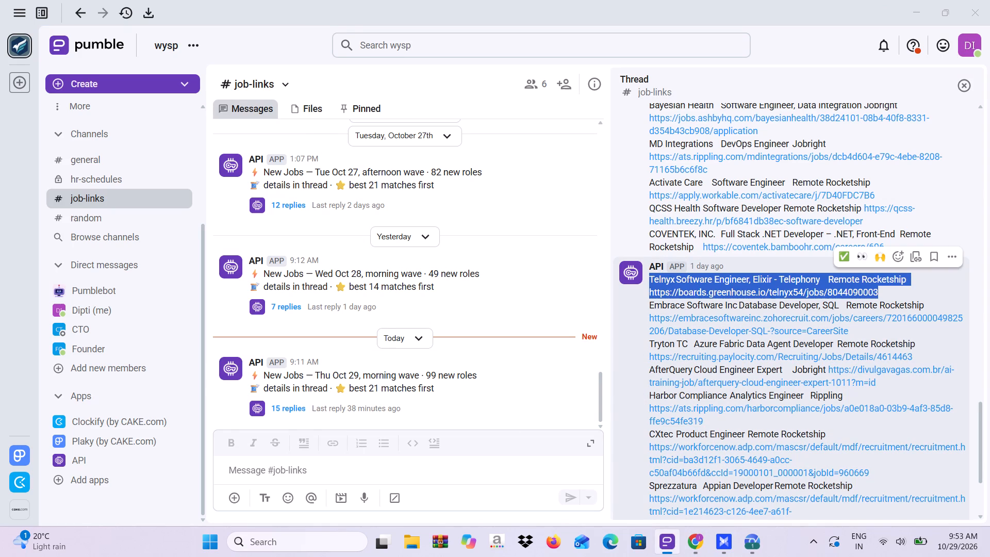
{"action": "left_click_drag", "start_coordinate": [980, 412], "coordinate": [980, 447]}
Copy the formatting of row 965, columns B to H, onto the COVENTEK row 986 in Job Tracker with Paint format.
{"action": "key", "text": "alt+Tab"}
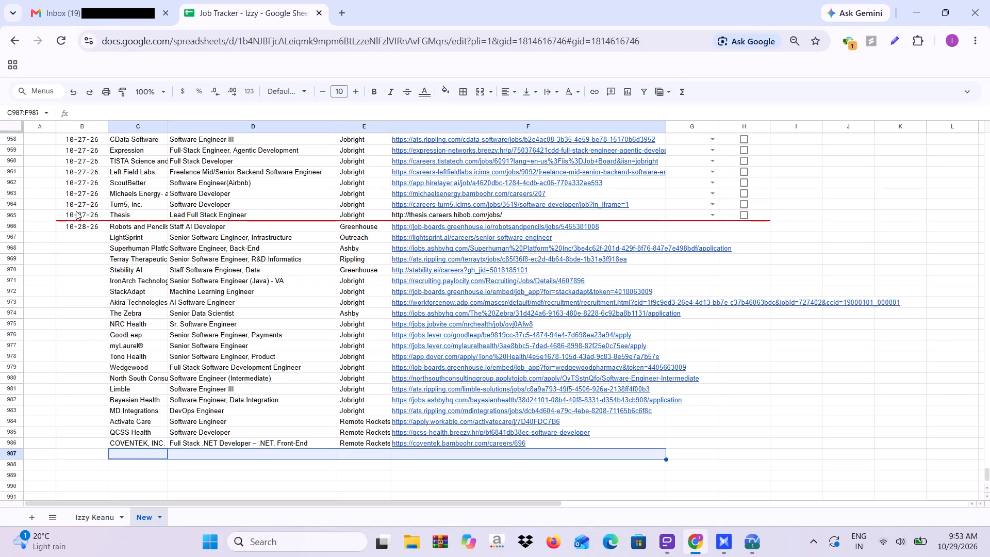
{"action": "left_click_drag", "start_coordinate": [78, 217], "coordinate": [752, 217]}
{"action": "left_click", "coordinate": [121, 93]}
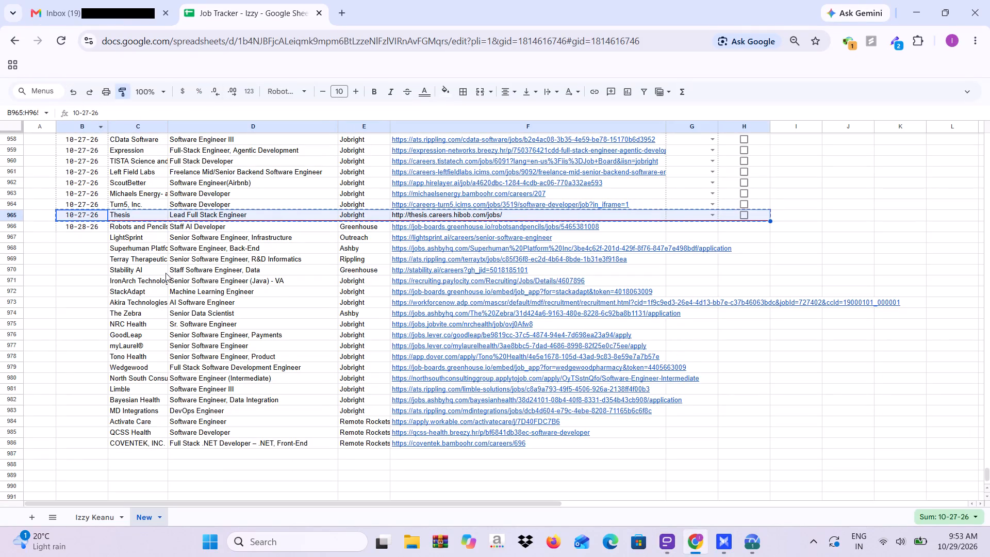
{"action": "left_click_drag", "start_coordinate": [82, 444], "coordinate": [740, 439]}
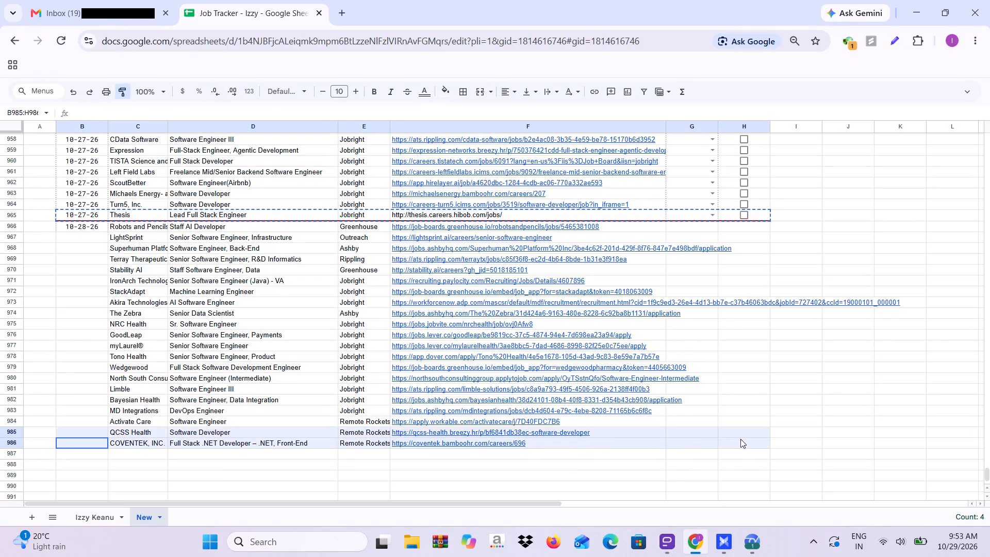
{"action": "left_click_drag", "start_coordinate": [740, 439], "coordinate": [747, 442]}
Fill the date 10-28-26 from row 966 down column B through rows 967 to 986.
{"action": "left_click", "coordinate": [72, 240]}
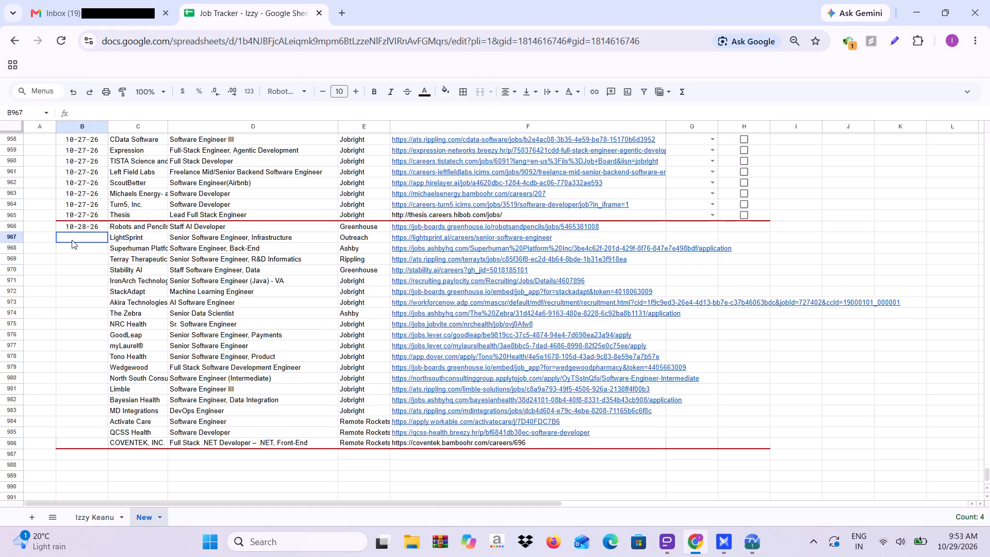
{"action": "key", "text": "ctrl+d"}
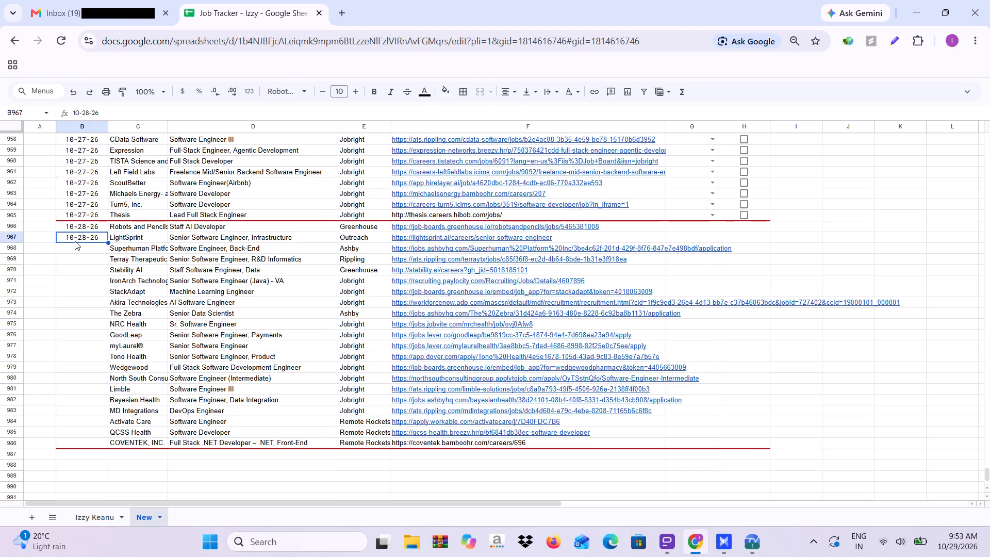
{"action": "key", "text": "ctrl+c"}
{"action": "left_click_drag", "start_coordinate": [73, 249], "coordinate": [91, 443]}
{"action": "key", "text": "ctrl+v"}
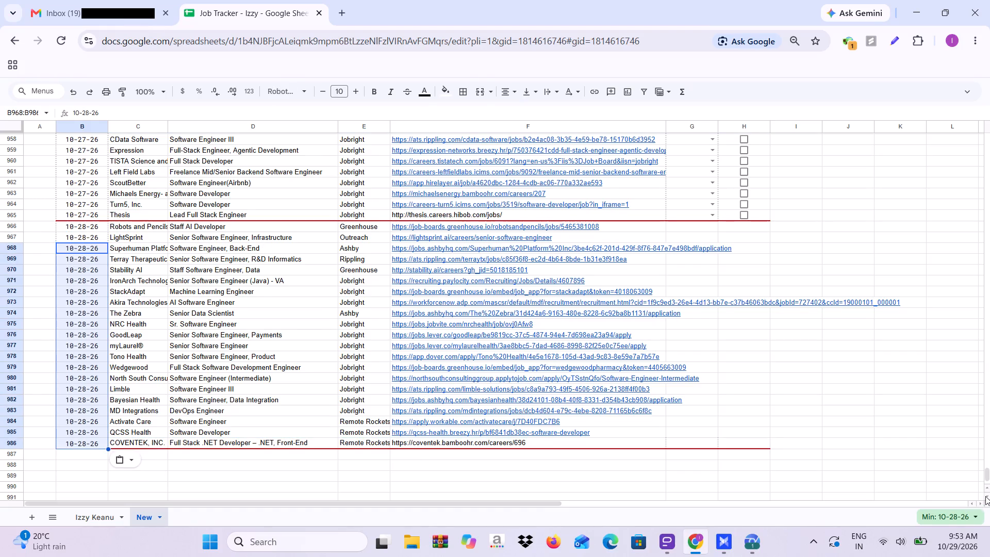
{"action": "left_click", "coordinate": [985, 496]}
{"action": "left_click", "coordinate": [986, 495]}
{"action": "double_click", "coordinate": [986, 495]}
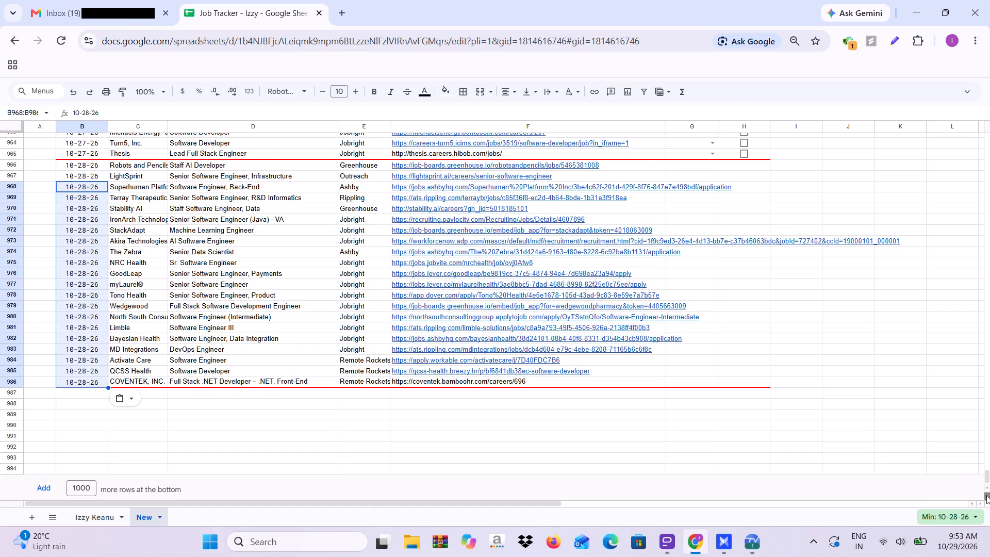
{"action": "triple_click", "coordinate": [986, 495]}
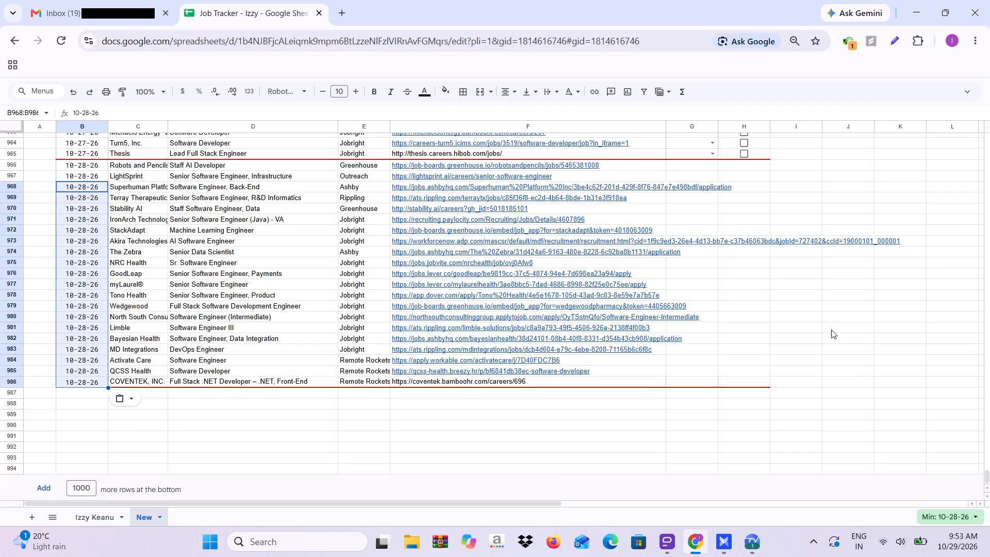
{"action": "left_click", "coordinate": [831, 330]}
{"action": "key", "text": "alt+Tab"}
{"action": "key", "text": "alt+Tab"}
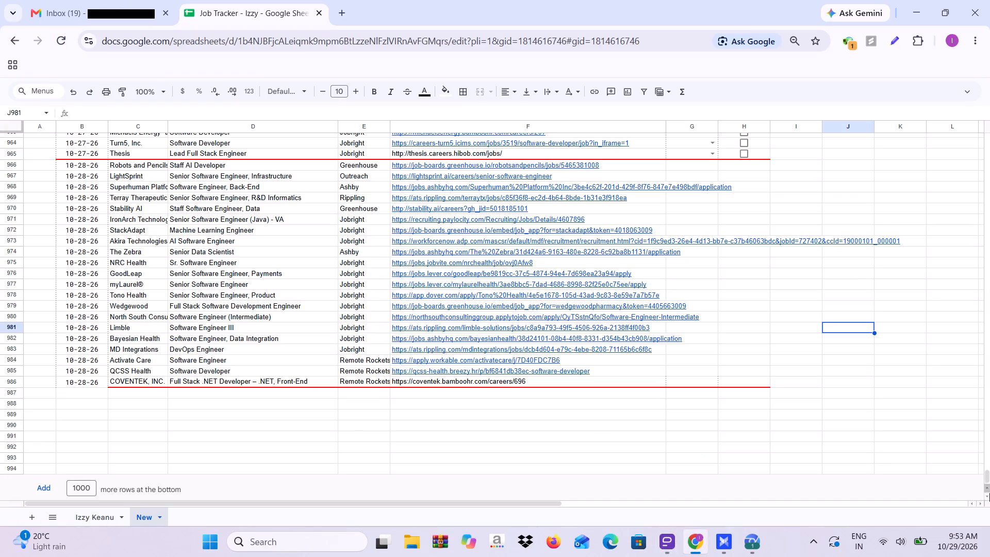
Add 1000 more rows at the bottom of the Job Tracker's New tab.
{"action": "left_click", "coordinate": [989, 496]}
{"action": "triple_click", "coordinate": [989, 496]}
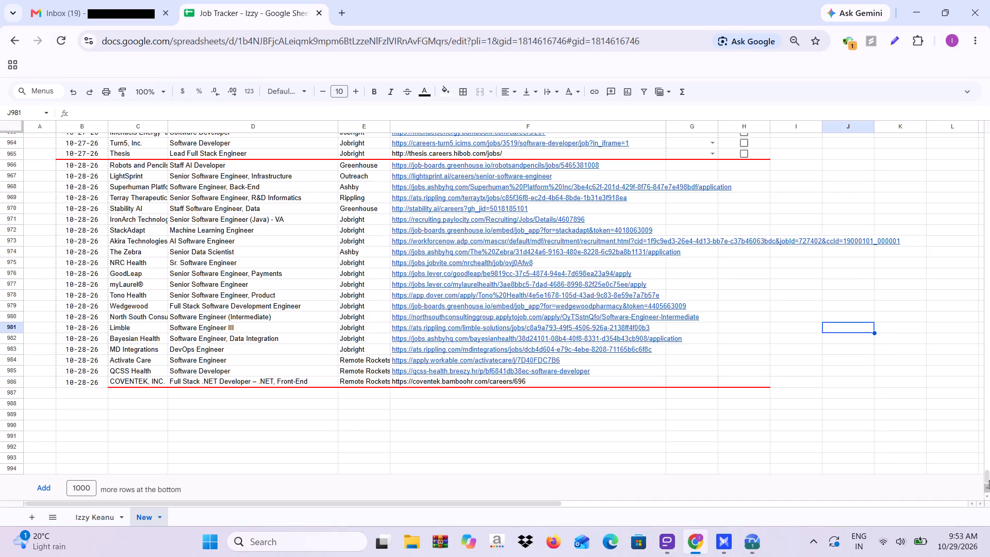
{"action": "left_click", "coordinate": [989, 480]}
{"action": "left_click_drag", "start_coordinate": [989, 478], "coordinate": [943, 294]}
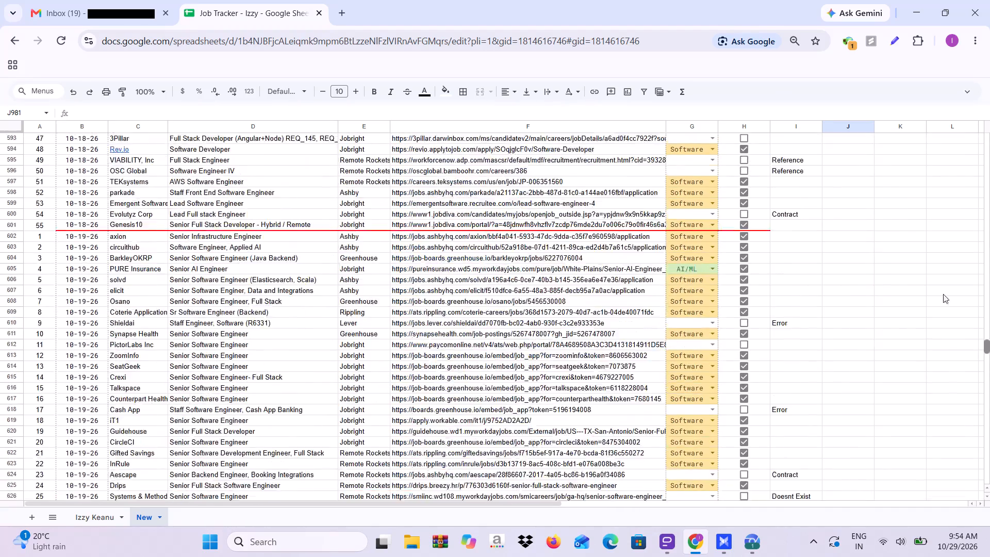
{"action": "left_click_drag", "start_coordinate": [943, 294], "coordinate": [989, 527]}
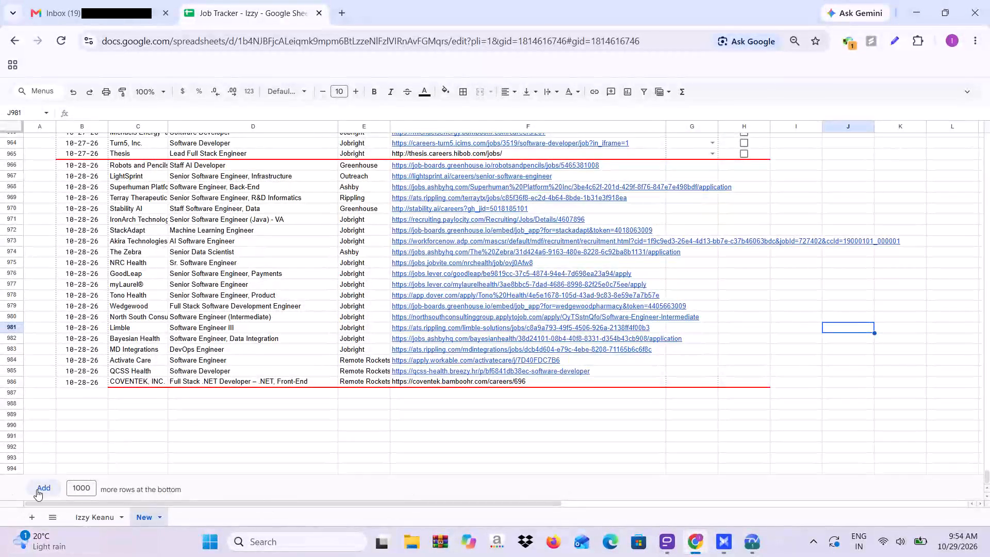
{"action": "left_click", "coordinate": [82, 492]}
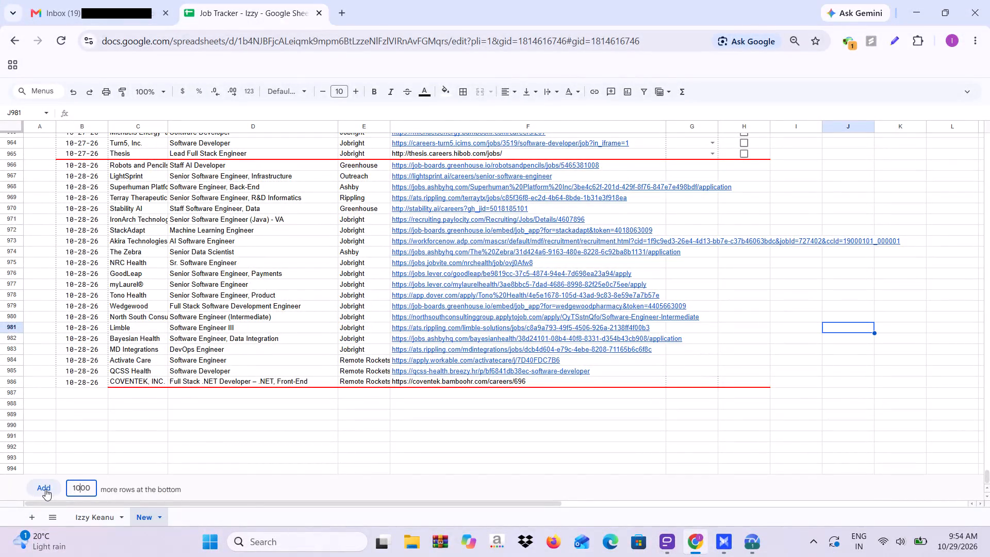
{"action": "left_click", "coordinate": [45, 489]}
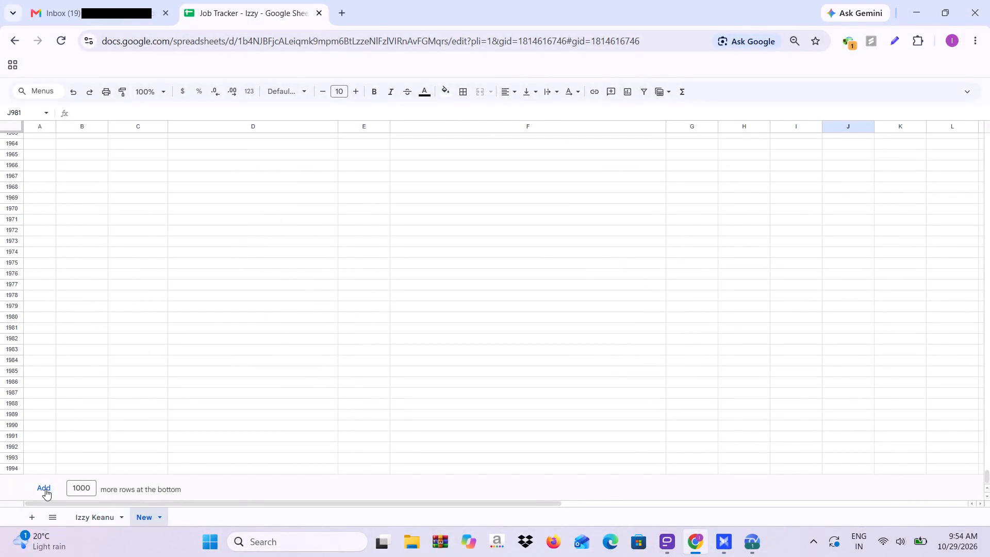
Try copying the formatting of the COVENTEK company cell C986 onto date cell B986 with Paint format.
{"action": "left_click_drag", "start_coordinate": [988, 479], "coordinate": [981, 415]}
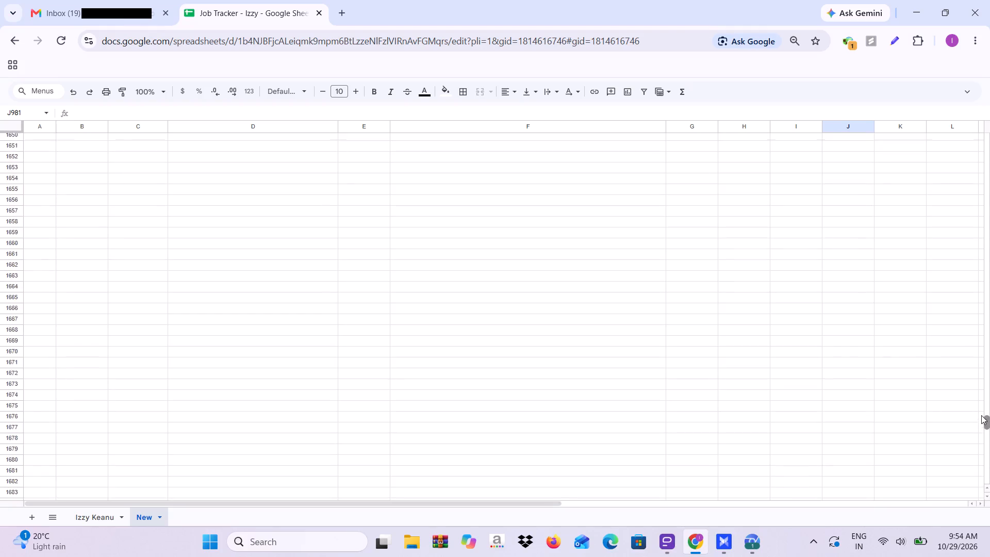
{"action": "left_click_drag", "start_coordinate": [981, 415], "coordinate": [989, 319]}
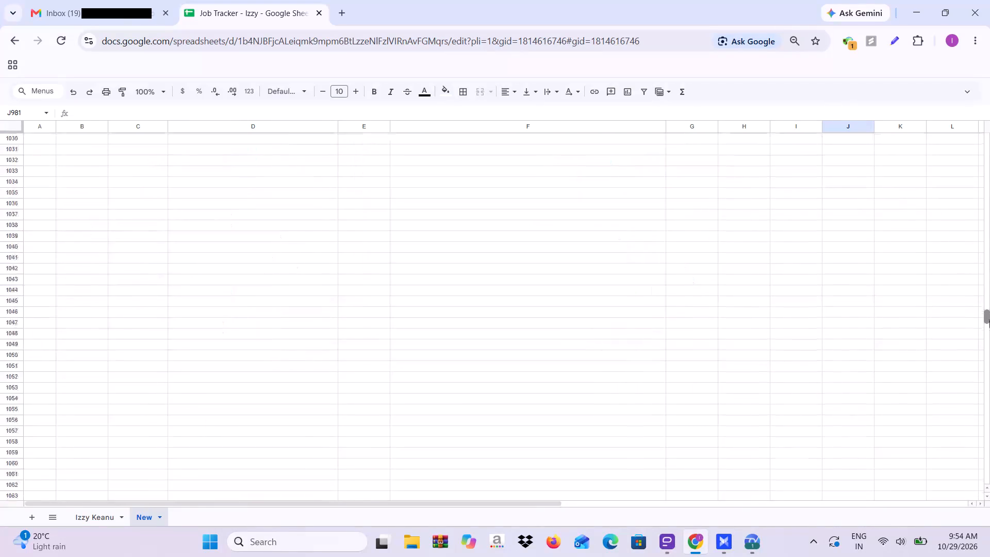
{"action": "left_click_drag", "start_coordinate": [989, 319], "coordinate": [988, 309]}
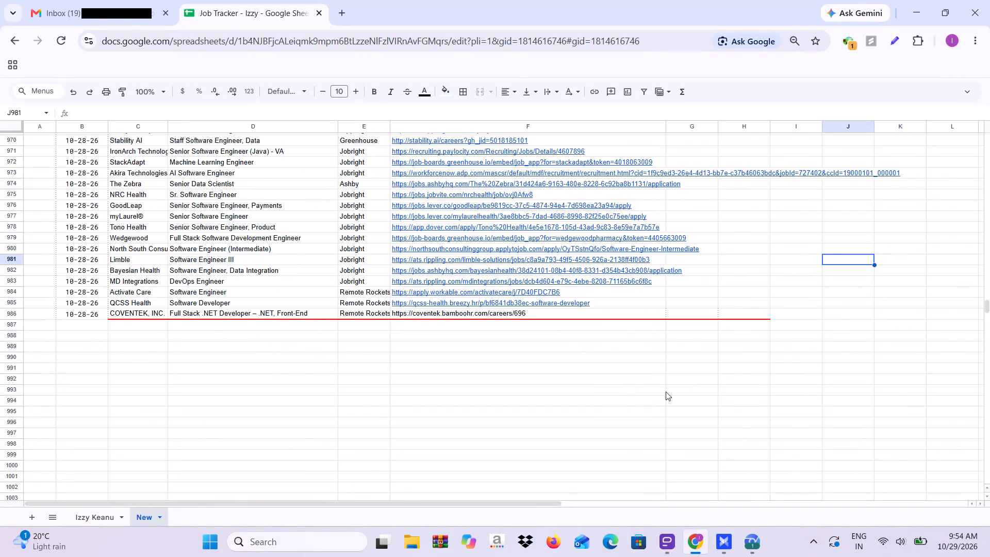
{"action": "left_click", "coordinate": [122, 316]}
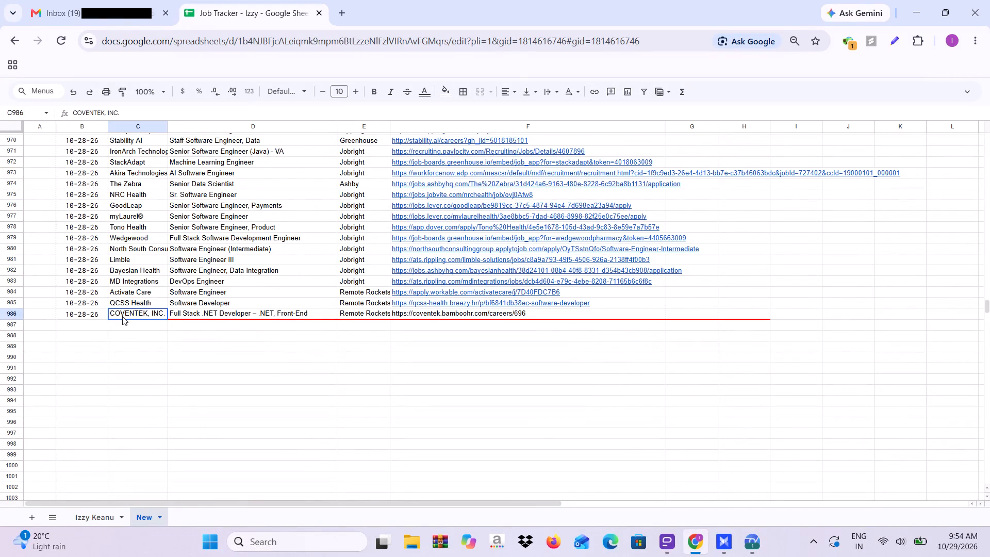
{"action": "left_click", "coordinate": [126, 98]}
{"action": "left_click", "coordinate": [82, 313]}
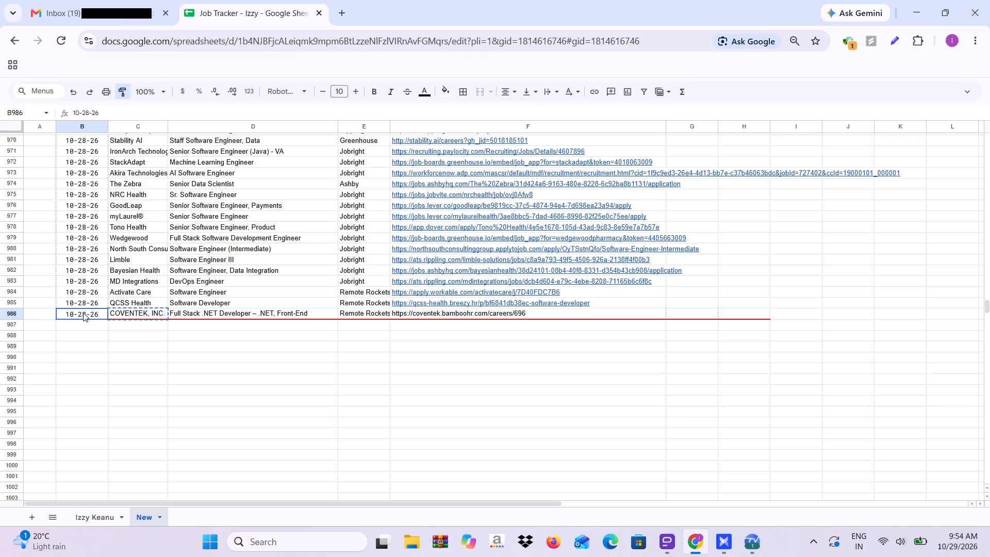
Copy the date formatting of cell B985 onto B986 in the COVENTEK row with Paint format.
{"action": "left_click", "coordinate": [87, 303]}
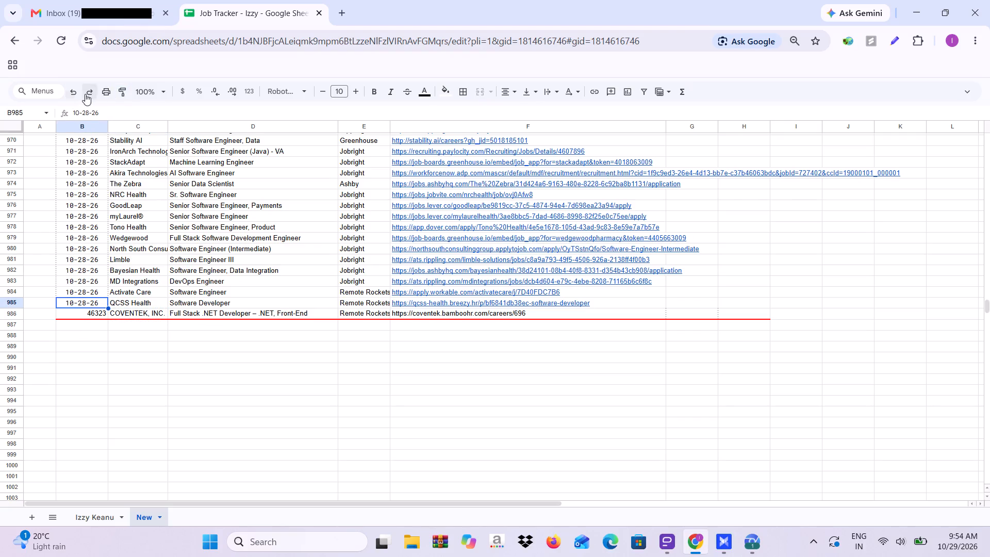
{"action": "left_click", "coordinate": [121, 91]}
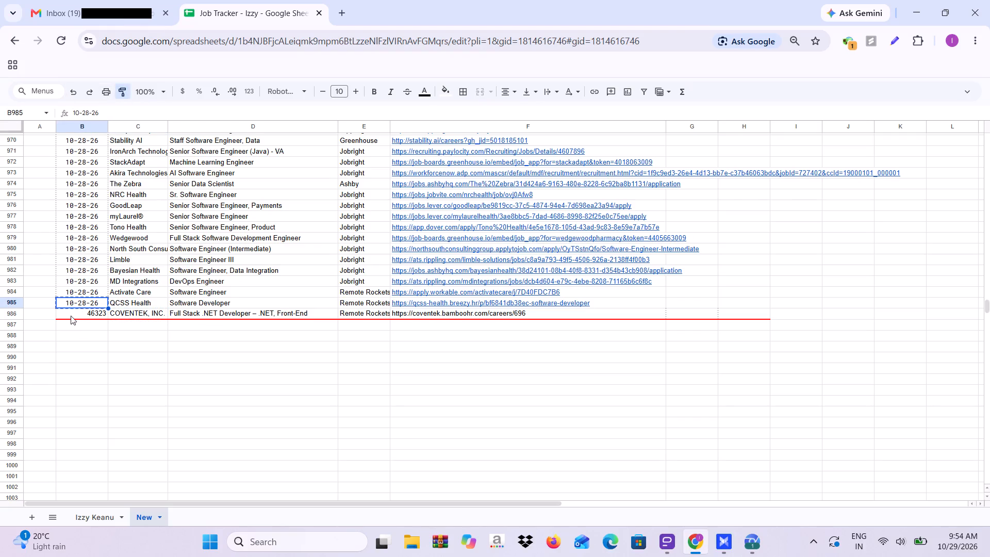
{"action": "left_click", "coordinate": [71, 316]}
{"action": "left_click", "coordinate": [78, 332]}
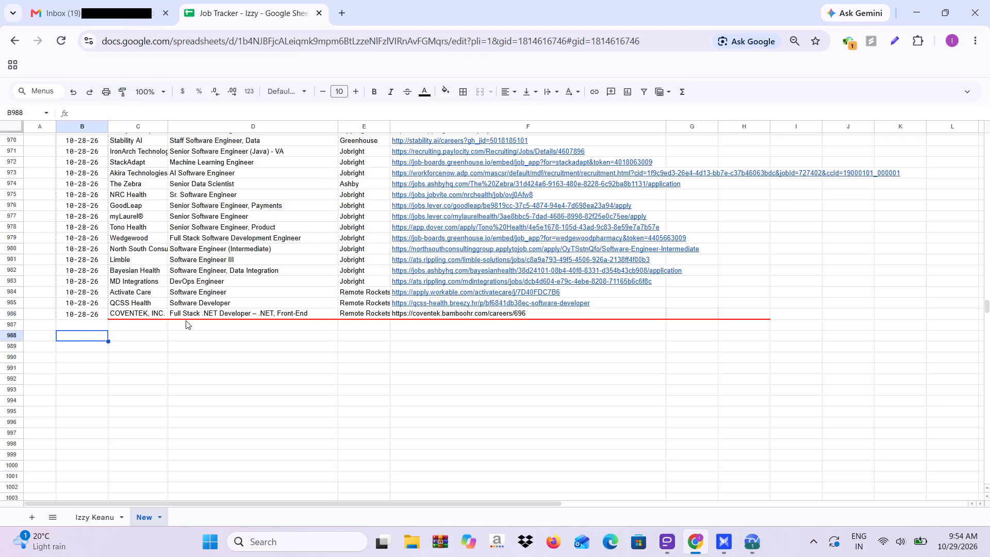
Select cells B915 to F916 at the end of the 10-26-26 batch.
{"action": "left_click_drag", "start_coordinate": [984, 302], "coordinate": [985, 289]}
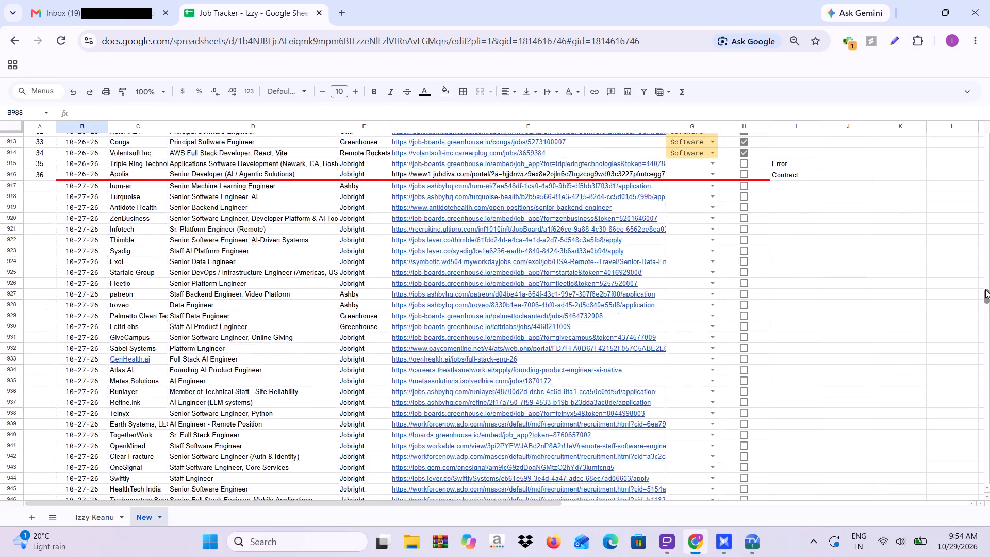
{"action": "left_click_drag", "start_coordinate": [985, 289], "coordinate": [985, 288]}
{"action": "left_click_drag", "start_coordinate": [85, 404], "coordinate": [636, 393]}
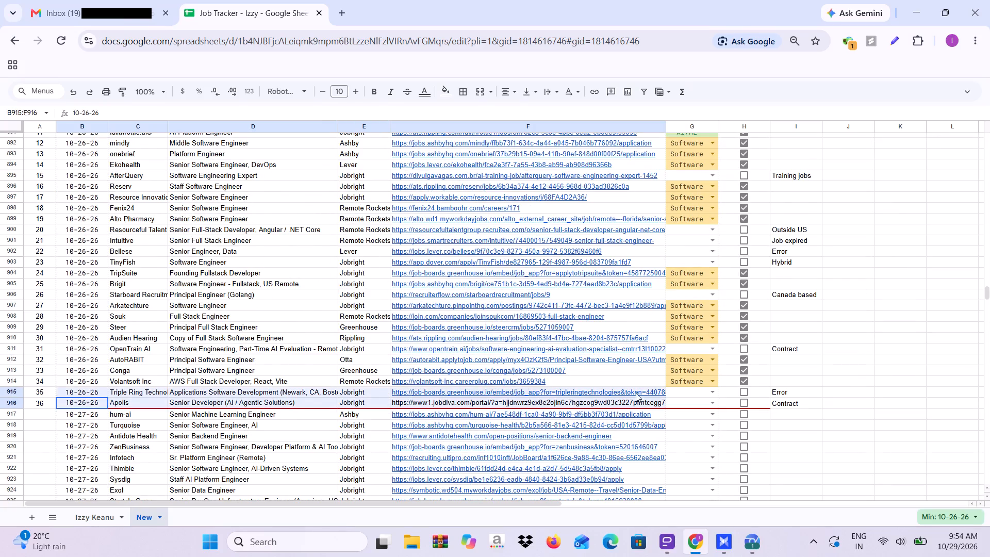
Copy the formatting of the Apolis row, cells B916 to H916, onto the COVENTEK row 986 starting at B986 with Paint format.
{"action": "left_click_drag", "start_coordinate": [636, 393], "coordinate": [752, 402]}
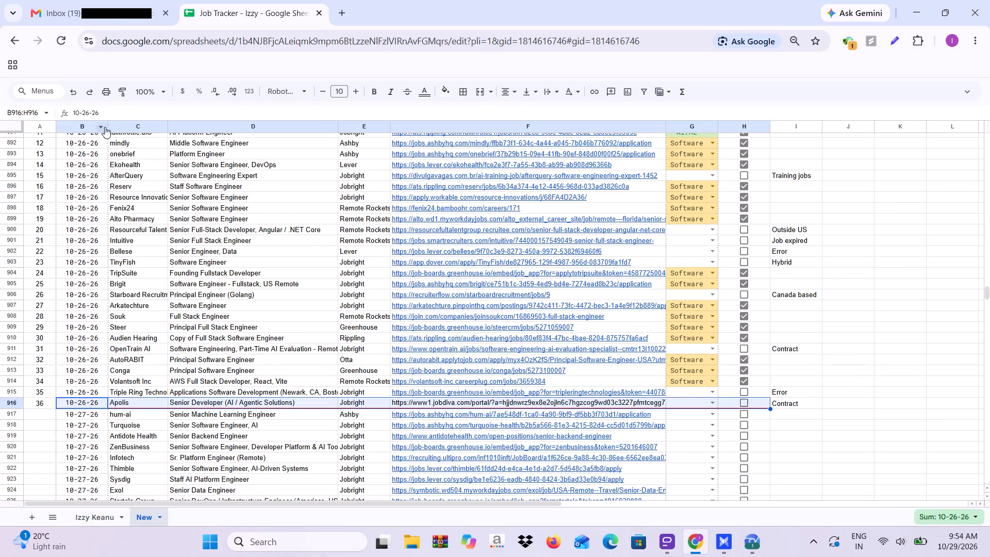
{"action": "left_click", "coordinate": [125, 96]}
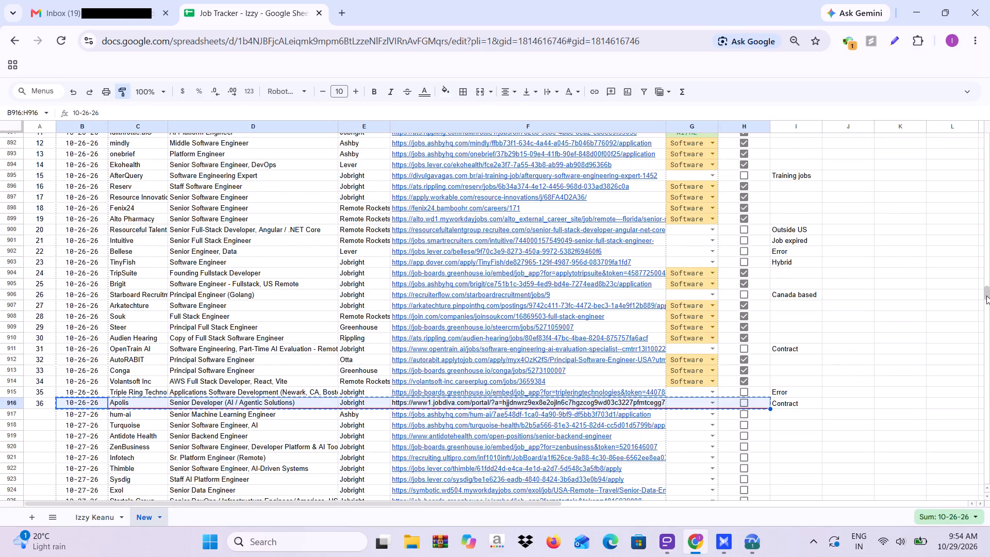
{"action": "left_click_drag", "start_coordinate": [986, 296], "coordinate": [989, 308]}
{"action": "left_click_drag", "start_coordinate": [77, 348], "coordinate": [709, 344]}
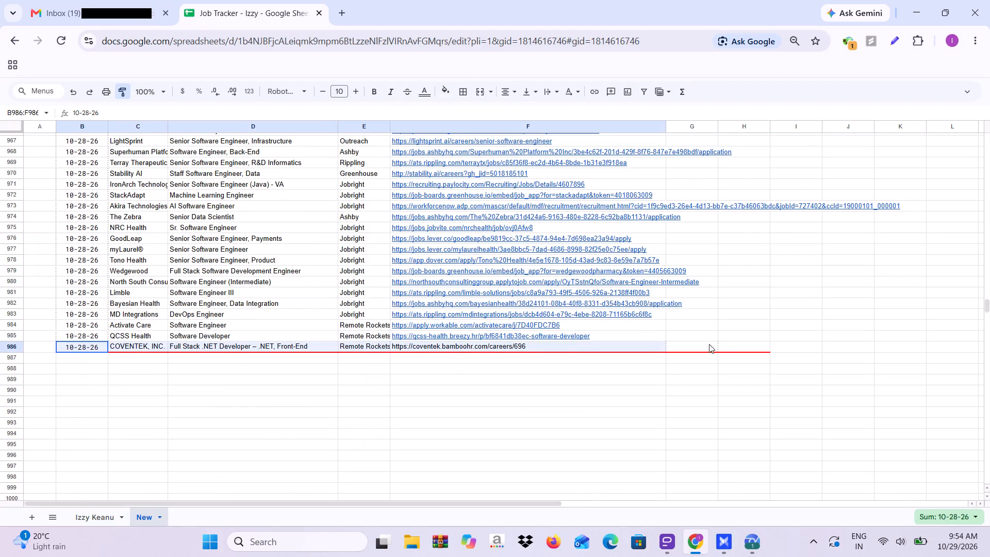
{"action": "left_click_drag", "start_coordinate": [709, 344], "coordinate": [719, 346]}
{"action": "left_click", "coordinate": [519, 388]}
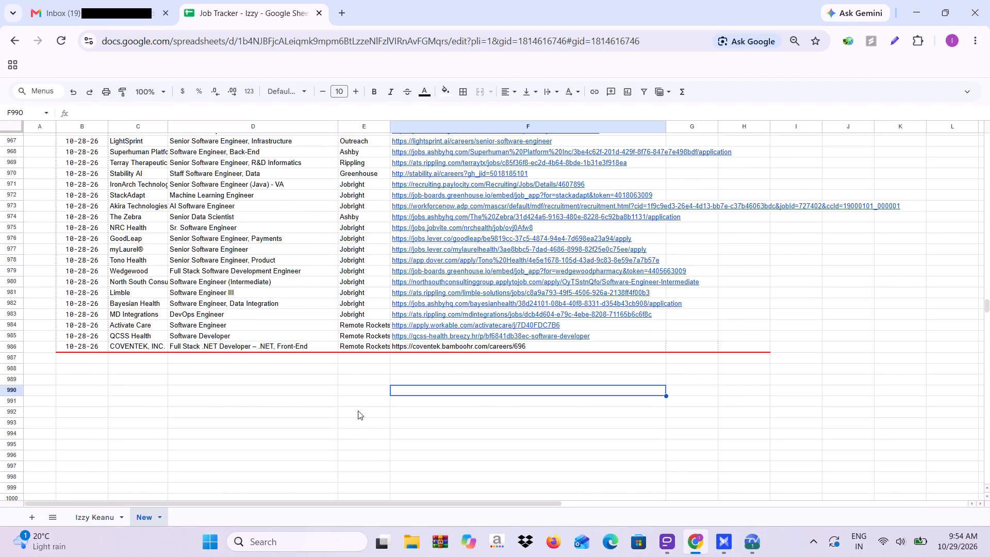
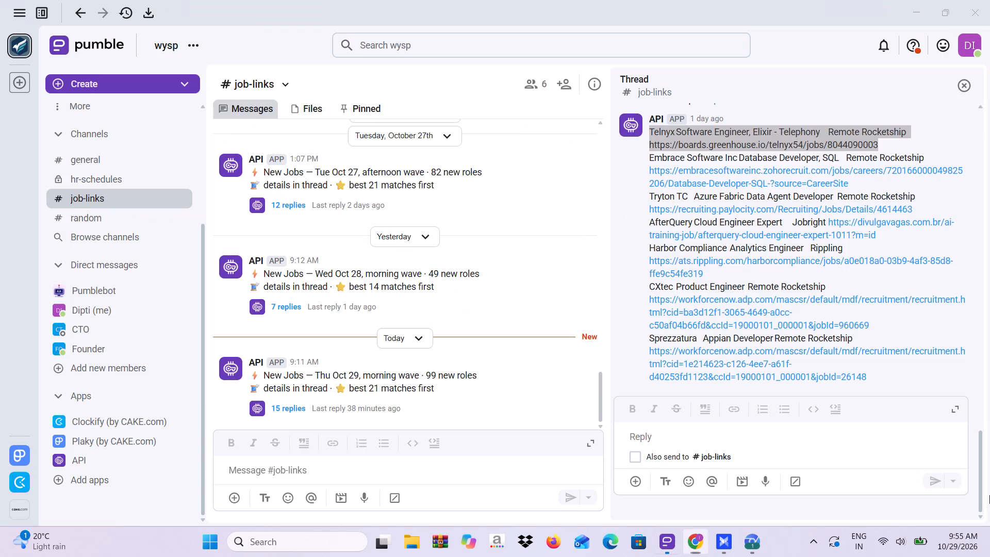
Switch back to Pumble and open the replies to the Thu Oct 29, morning wave post in job-links.
{"action": "key", "text": "alt+Tab"}
{"action": "key", "text": "alt+Tab"}
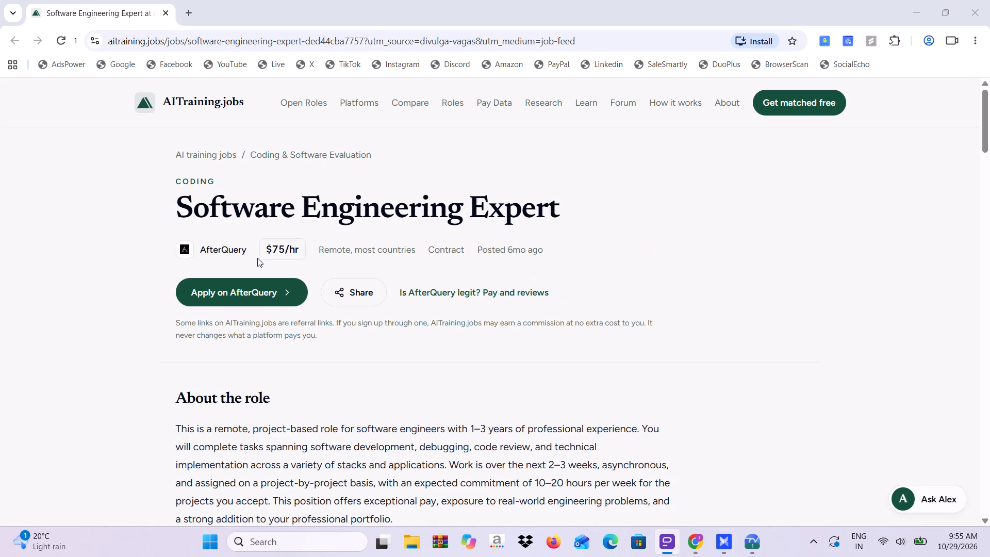
{"action": "key", "text": "alt+Tab"}
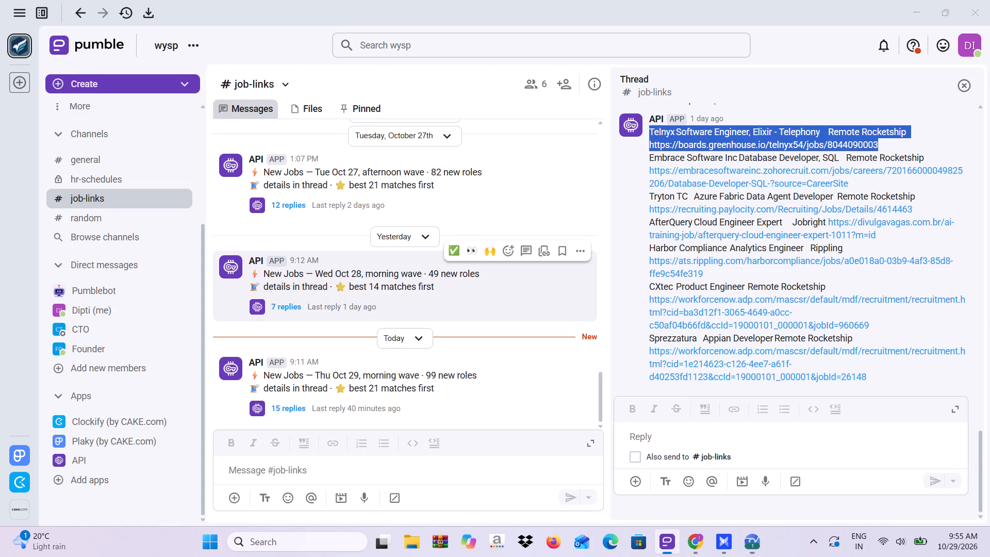
{"action": "left_click", "coordinate": [287, 410]}
{"action": "left_click", "coordinate": [0, 357]}
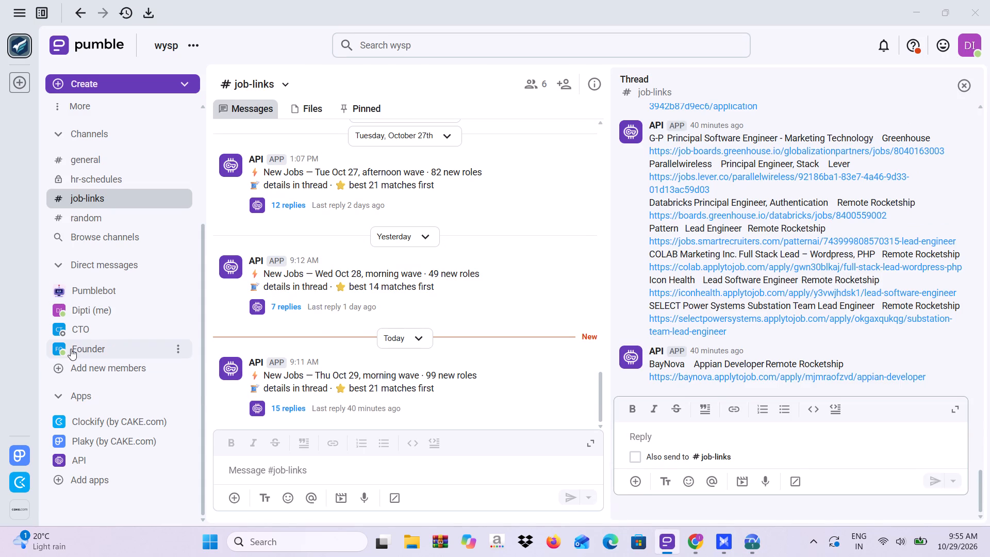
Check the direct messages with the Founder and return to the job-links channel.
{"action": "left_click", "coordinate": [71, 349]}
{"action": "left_click", "coordinate": [0, 375]}
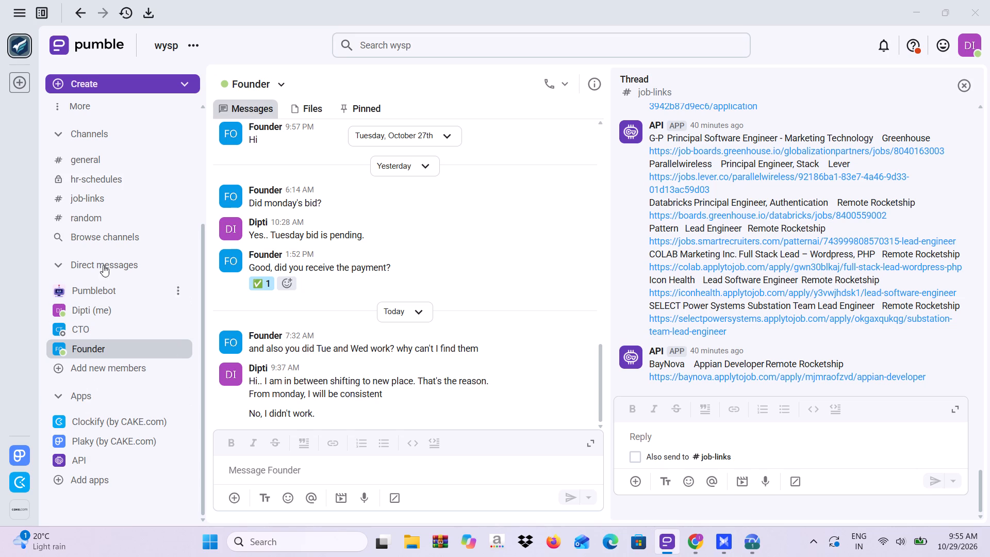
{"action": "left_click", "coordinate": [107, 196]}
{"action": "left_click", "coordinate": [0, 234]}
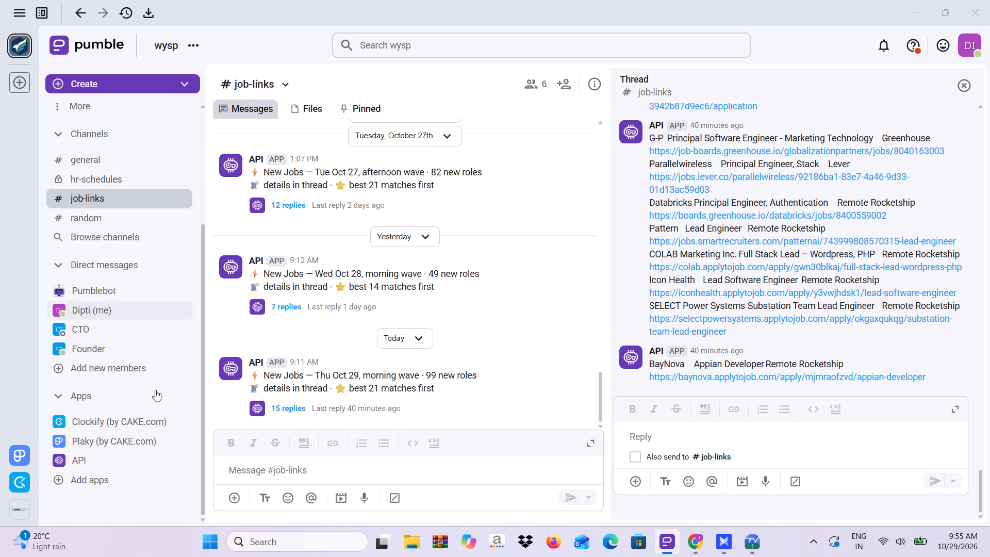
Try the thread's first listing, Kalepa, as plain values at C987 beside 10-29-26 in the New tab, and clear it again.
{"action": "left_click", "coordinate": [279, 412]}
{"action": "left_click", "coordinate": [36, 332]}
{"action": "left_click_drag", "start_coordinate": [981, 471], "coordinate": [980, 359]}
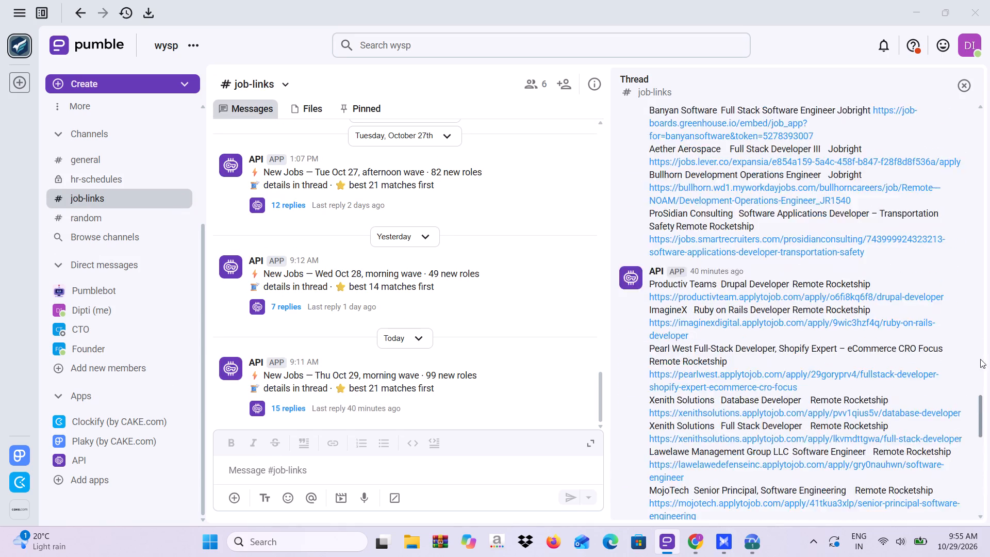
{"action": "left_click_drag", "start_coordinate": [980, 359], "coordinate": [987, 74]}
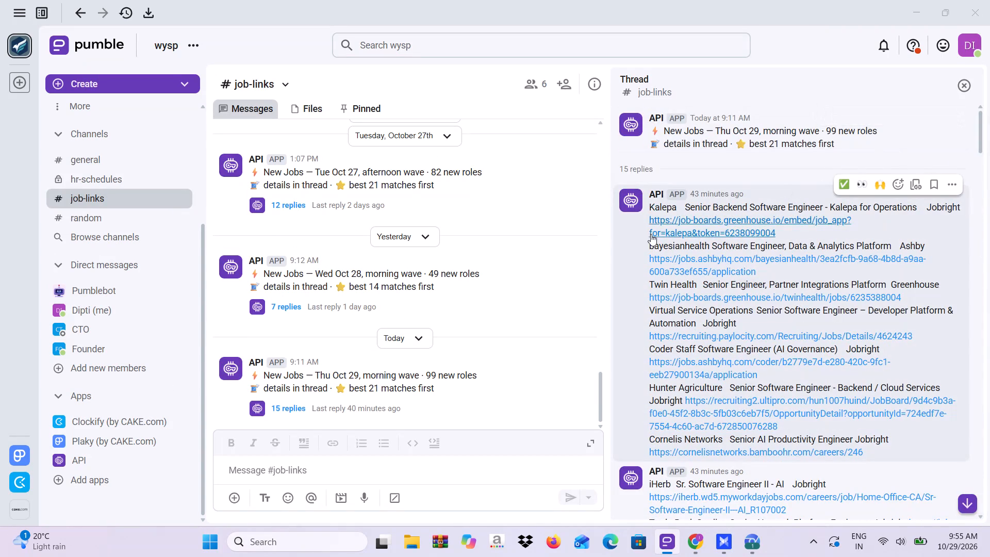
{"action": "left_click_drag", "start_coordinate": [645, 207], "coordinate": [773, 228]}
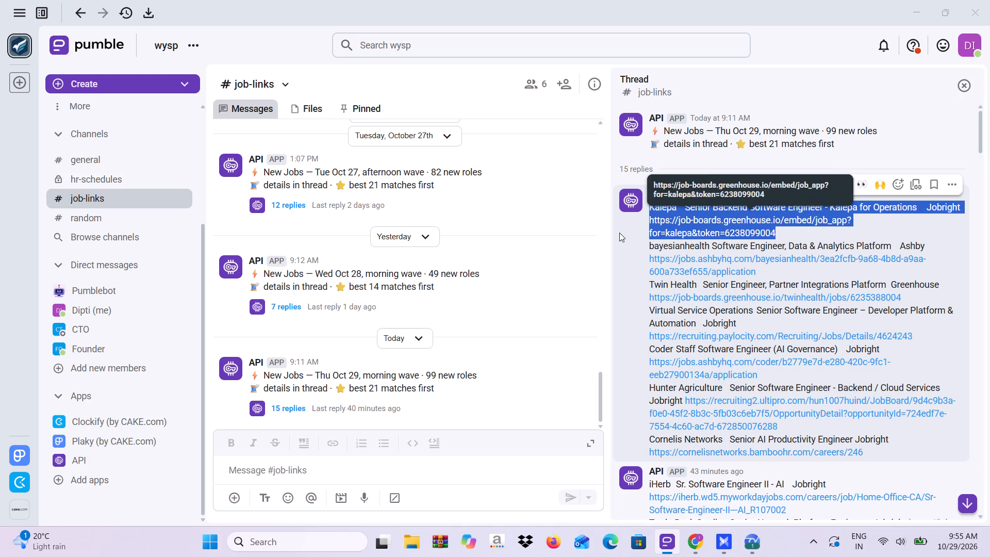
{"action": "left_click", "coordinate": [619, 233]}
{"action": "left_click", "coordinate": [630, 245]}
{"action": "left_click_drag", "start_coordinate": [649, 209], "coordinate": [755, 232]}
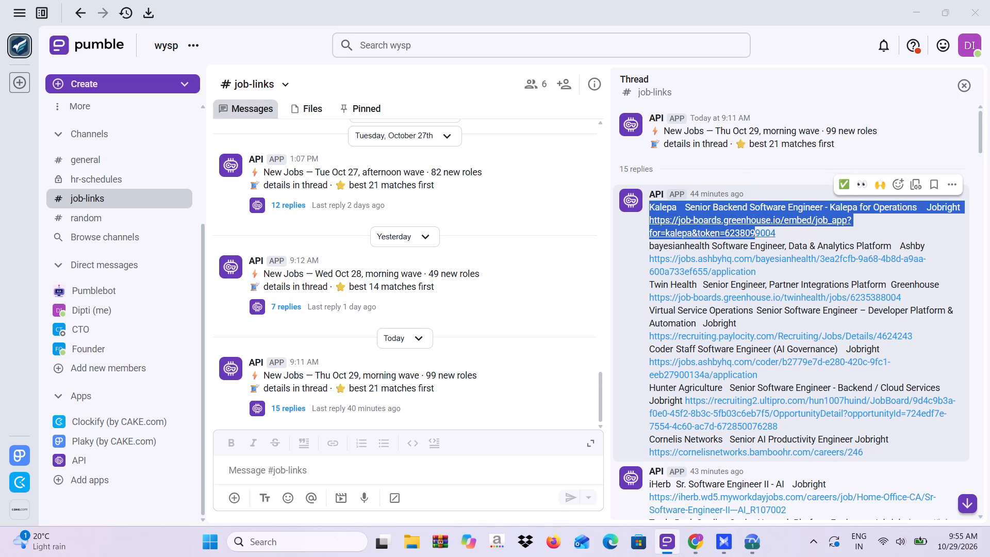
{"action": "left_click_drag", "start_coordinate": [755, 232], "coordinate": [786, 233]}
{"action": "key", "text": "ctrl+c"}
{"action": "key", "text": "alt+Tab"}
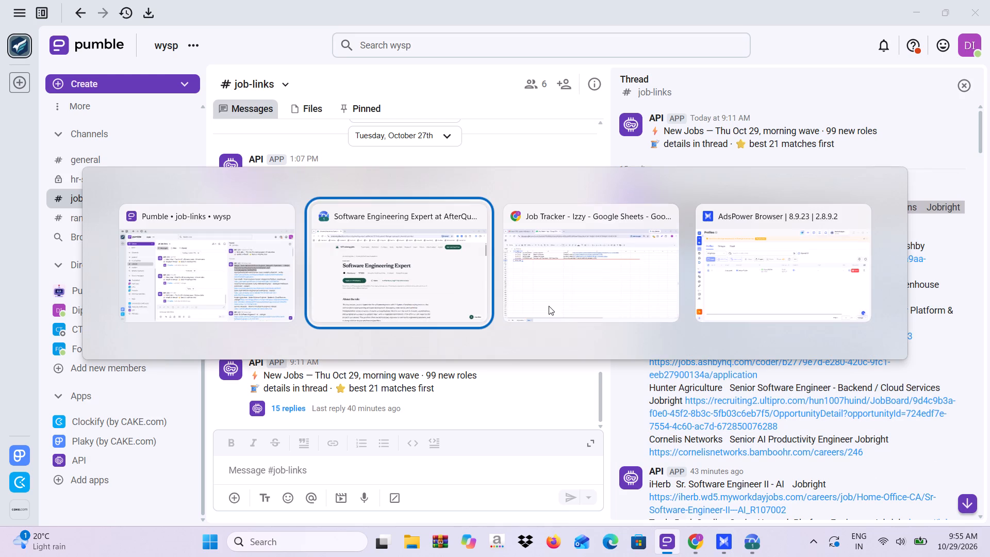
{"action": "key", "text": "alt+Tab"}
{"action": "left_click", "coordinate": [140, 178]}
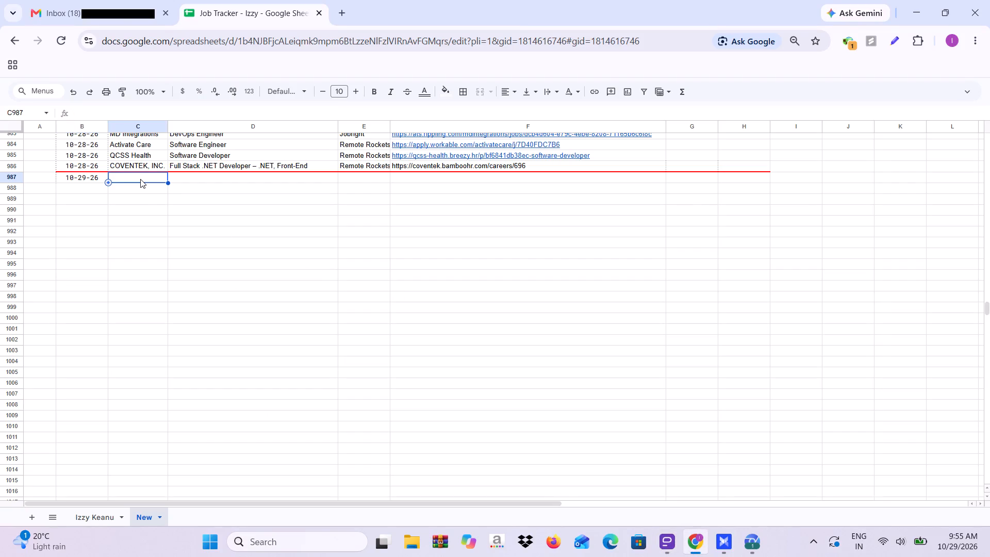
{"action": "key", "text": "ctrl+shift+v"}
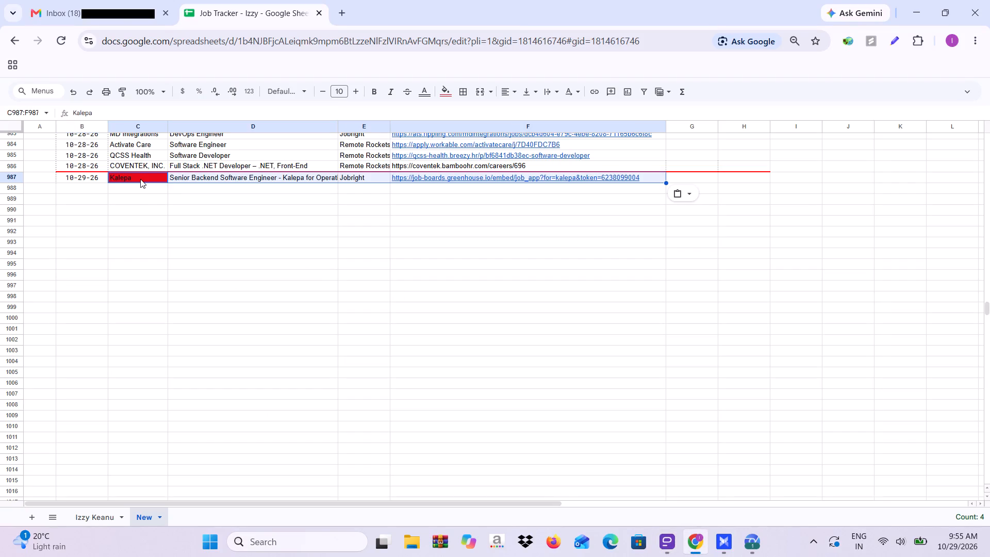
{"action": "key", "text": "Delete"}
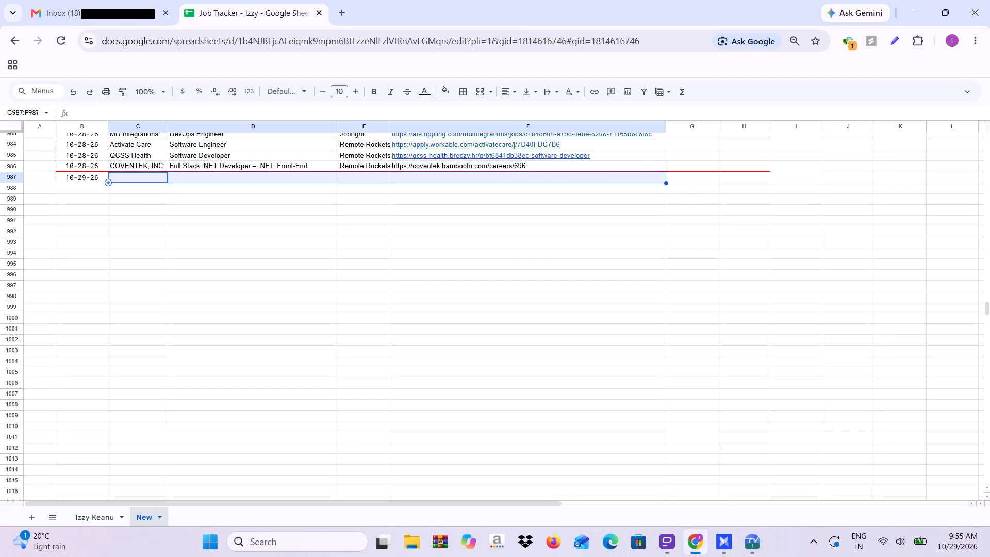
{"action": "left_click", "coordinate": [89, 513]}
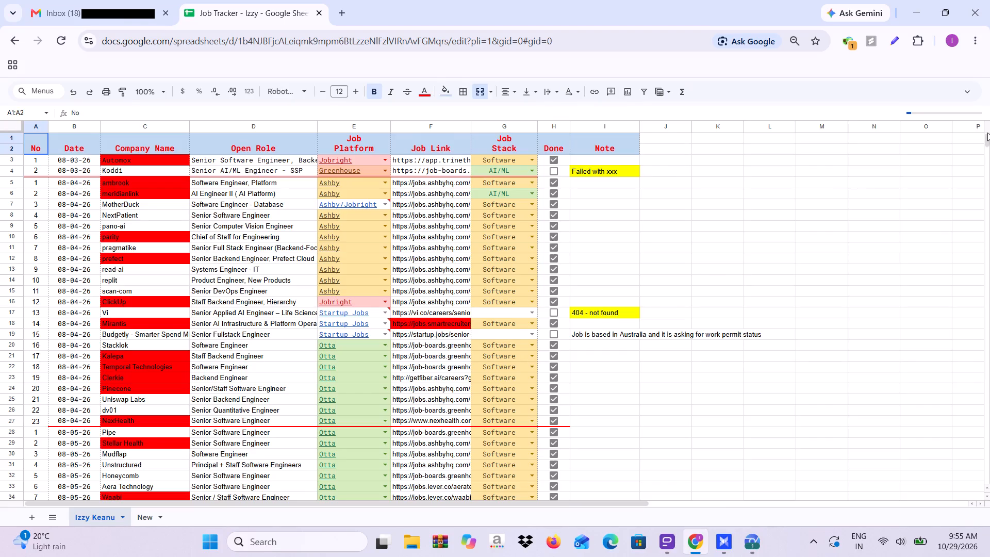
{"action": "left_click", "coordinate": [987, 133]}
{"action": "left_click_drag", "start_coordinate": [986, 140], "coordinate": [989, 203]}
{"action": "left_click_drag", "start_coordinate": [987, 143], "coordinate": [989, 350]}
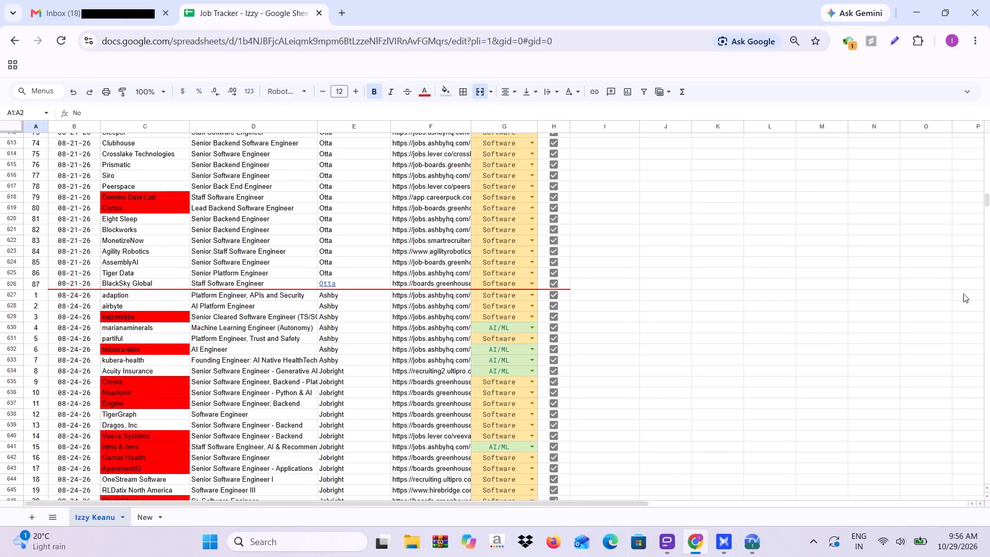
{"action": "left_click_drag", "start_coordinate": [989, 201], "coordinate": [989, 225]}
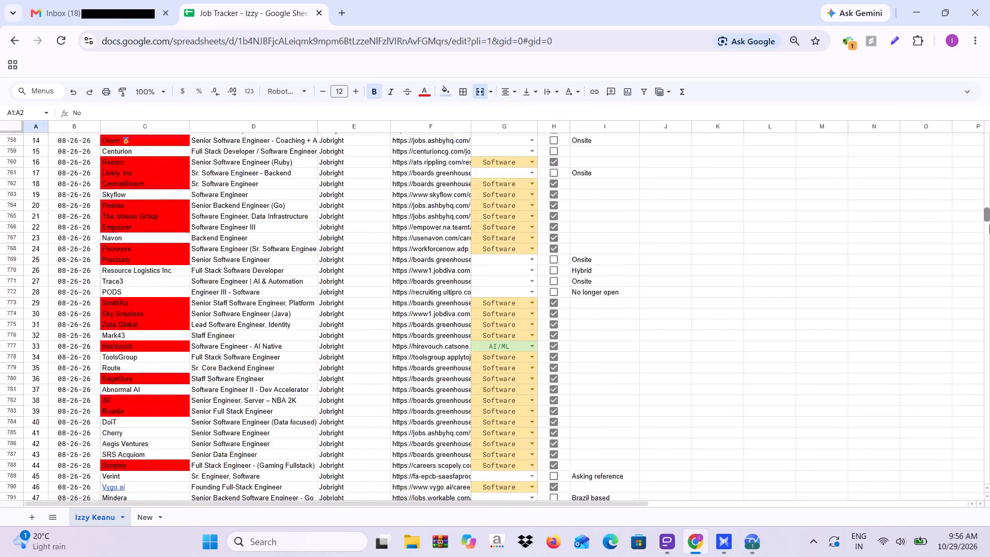
{"action": "left_click_drag", "start_coordinate": [989, 225], "coordinate": [989, 460]}
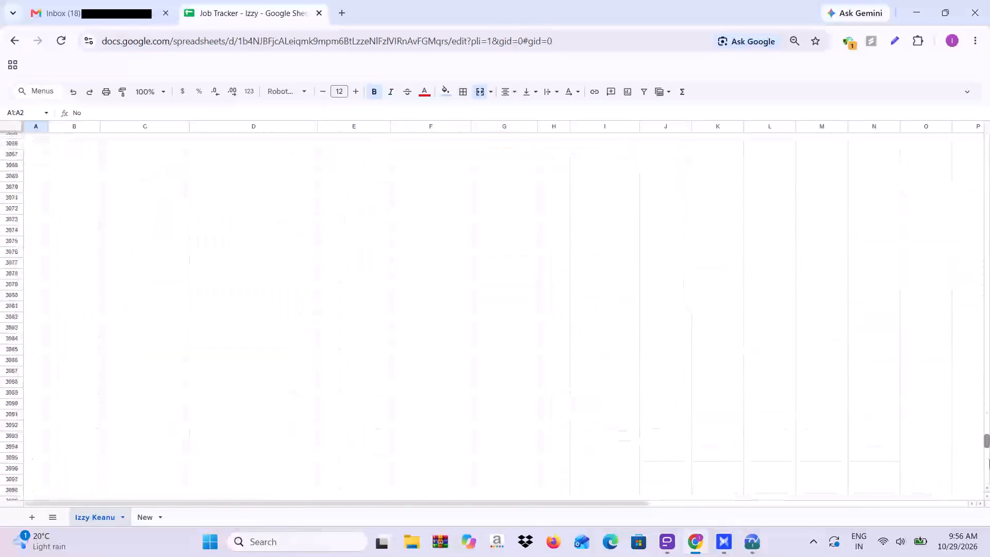
{"action": "left_click_drag", "start_coordinate": [989, 460], "coordinate": [984, 429]}
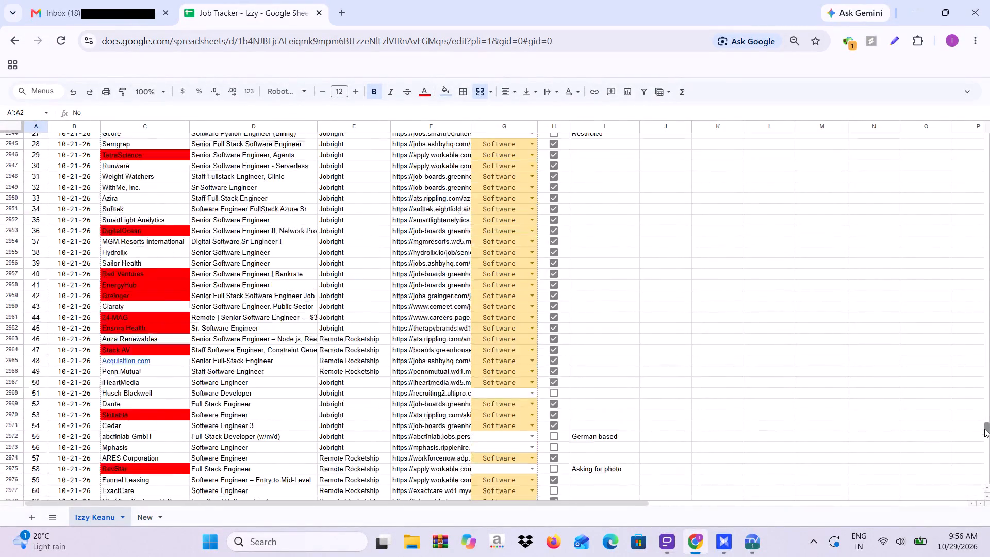
{"action": "left_click_drag", "start_coordinate": [984, 429], "coordinate": [985, 434]}
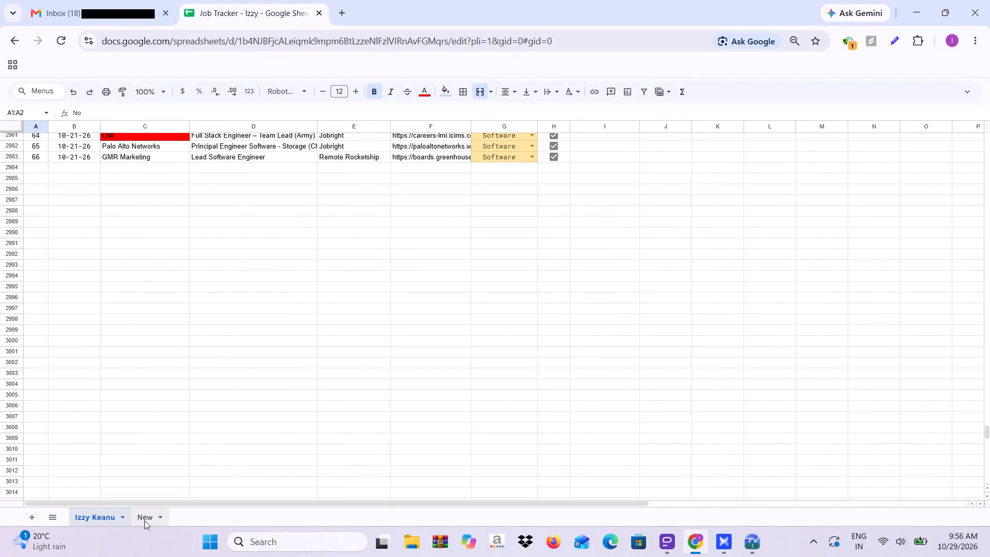
{"action": "left_click", "coordinate": [144, 520]}
{"action": "left_click_drag", "start_coordinate": [987, 308], "coordinate": [986, 287]}
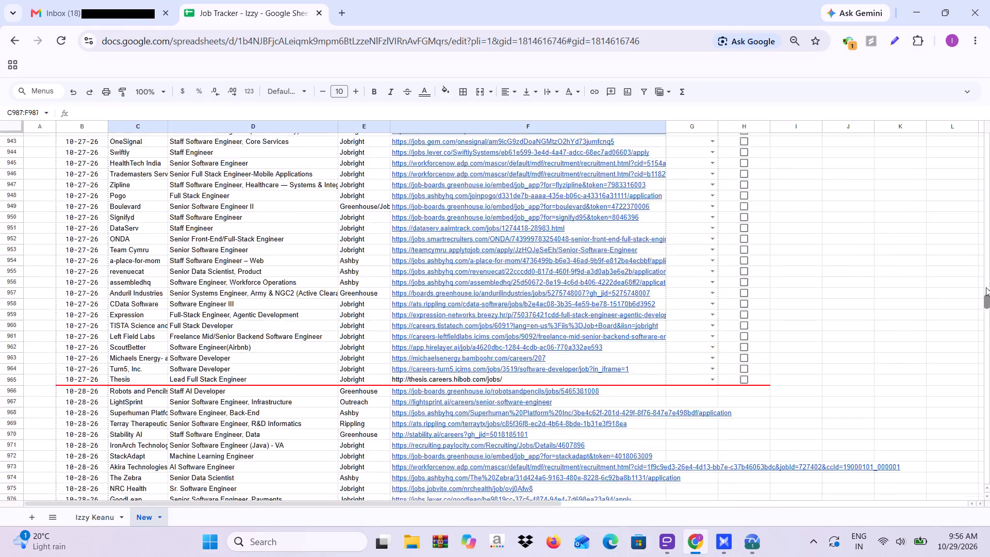
{"action": "left_click_drag", "start_coordinate": [986, 287], "coordinate": [985, 189]}
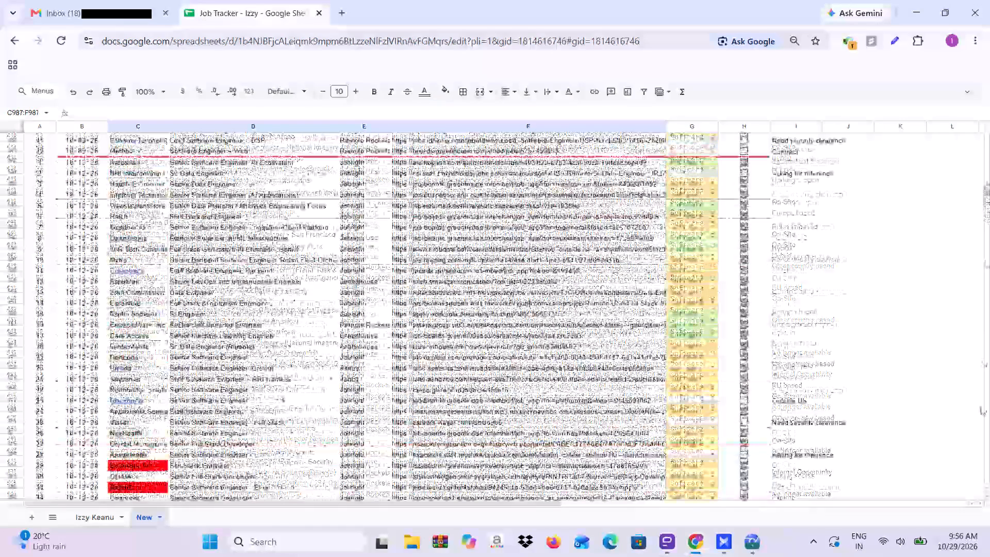
{"action": "left_click", "coordinate": [970, 543]}
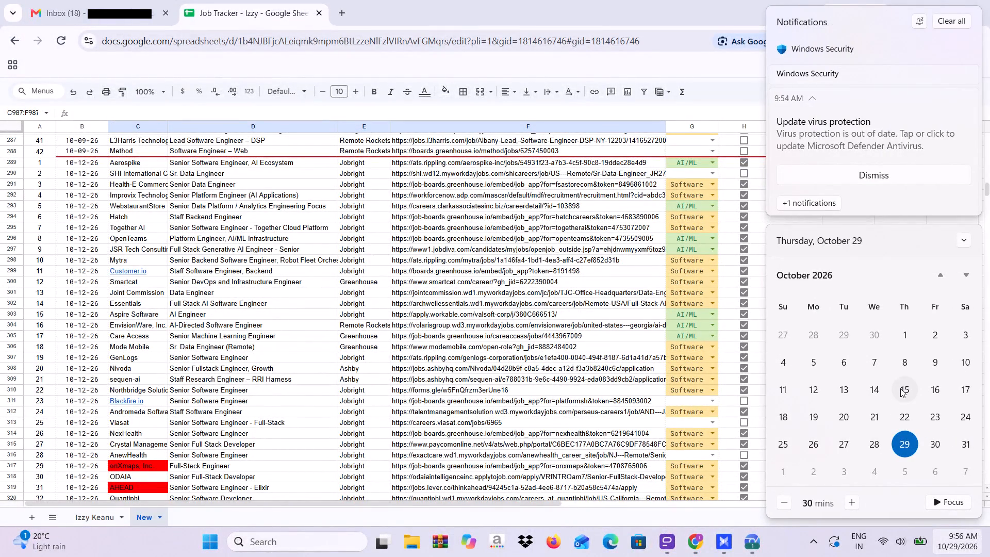
{"action": "left_click", "coordinate": [451, 344]}
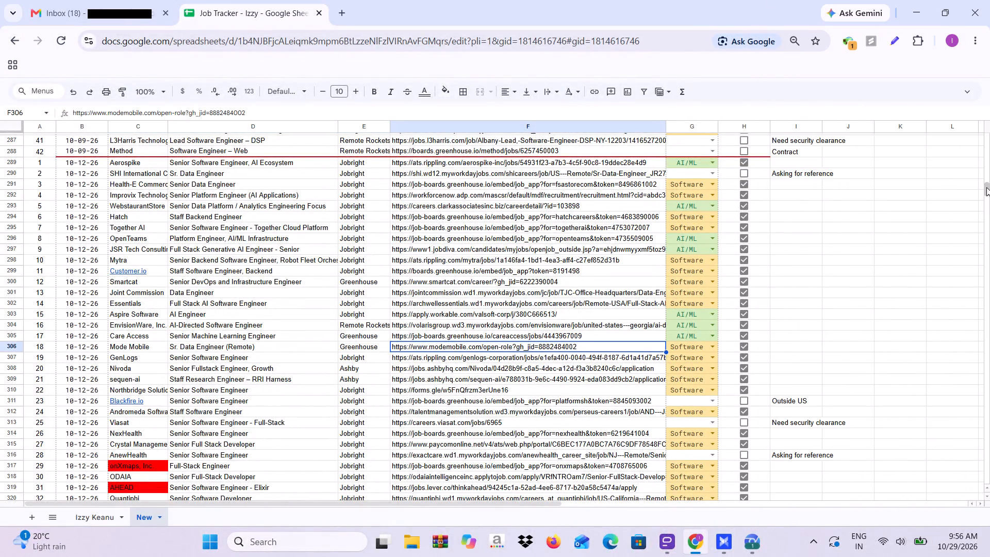
{"action": "left_click", "coordinate": [986, 187]}
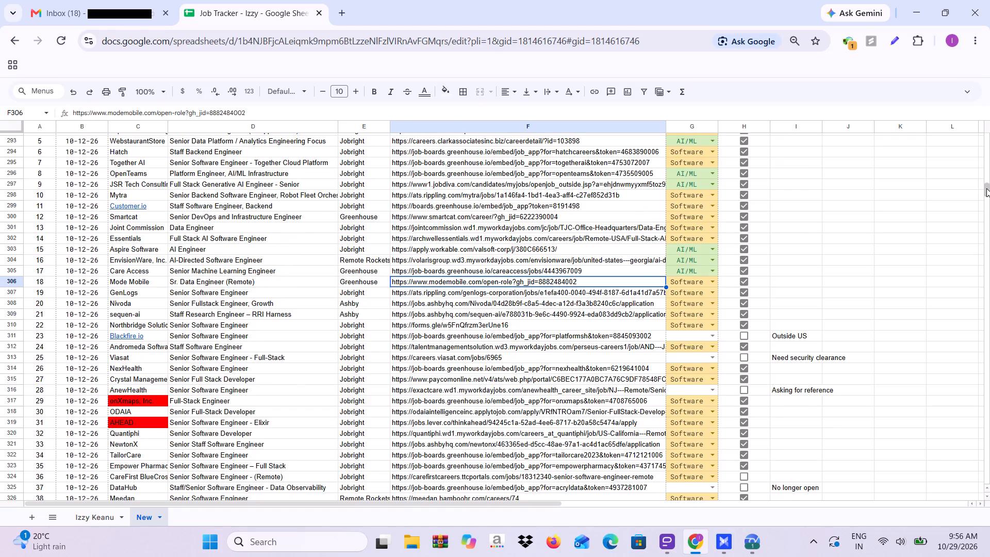
{"action": "left_click_drag", "start_coordinate": [986, 188], "coordinate": [987, 195]}
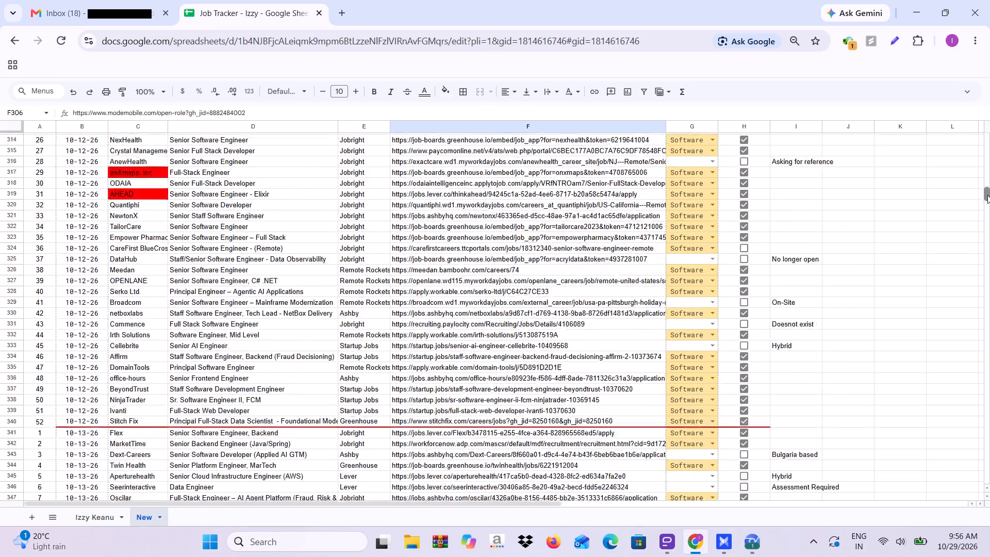
{"action": "left_click_drag", "start_coordinate": [987, 195], "coordinate": [988, 198]}
{"action": "left_click", "coordinate": [988, 198]}
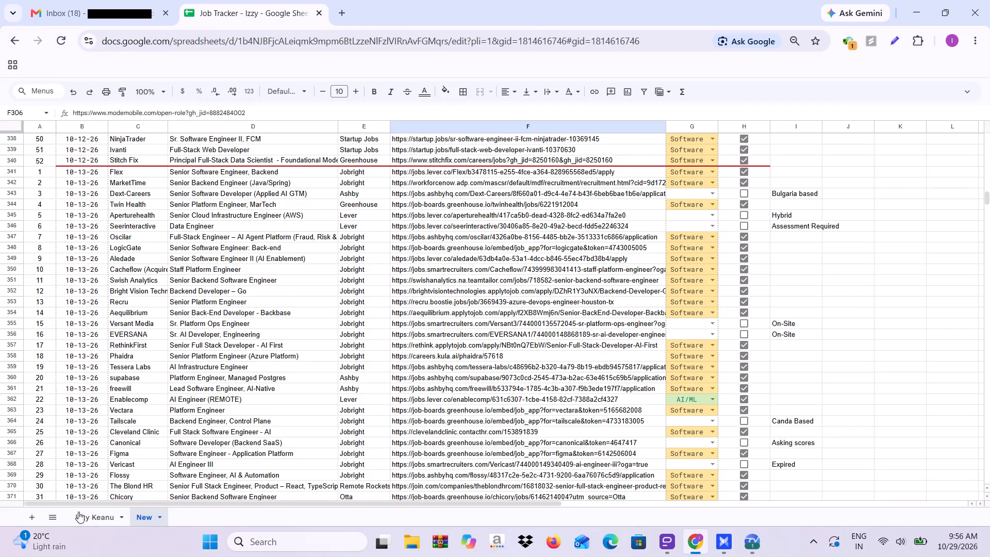
{"action": "left_click", "coordinate": [91, 516]}
{"action": "left_click", "coordinate": [136, 514]}
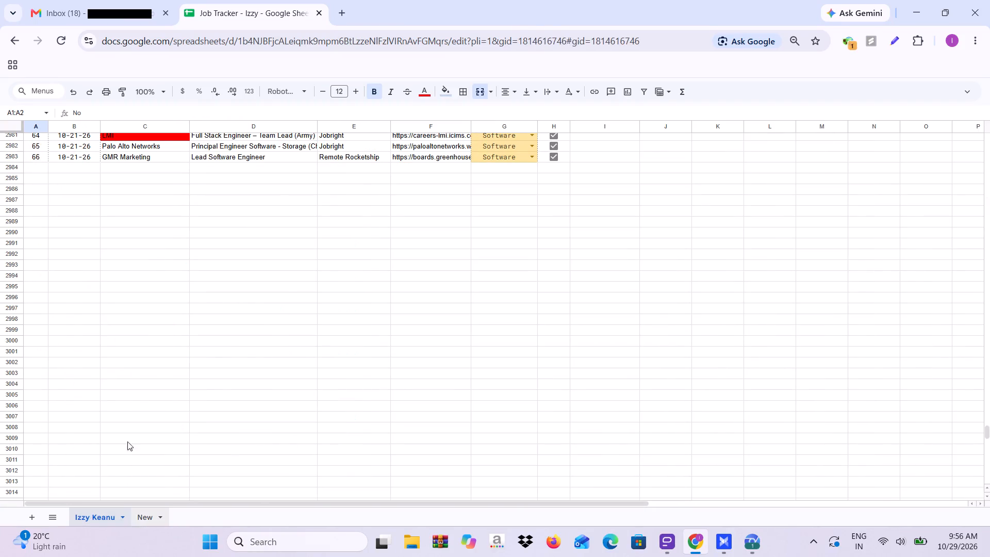
Delete rows 3 to 340 of the New tab, covering the batches from 10-05-26 through 10-12-26, and return to the 10-29-26 row.
{"action": "left_click_drag", "start_coordinate": [11, 159], "coordinate": [7, 0]}
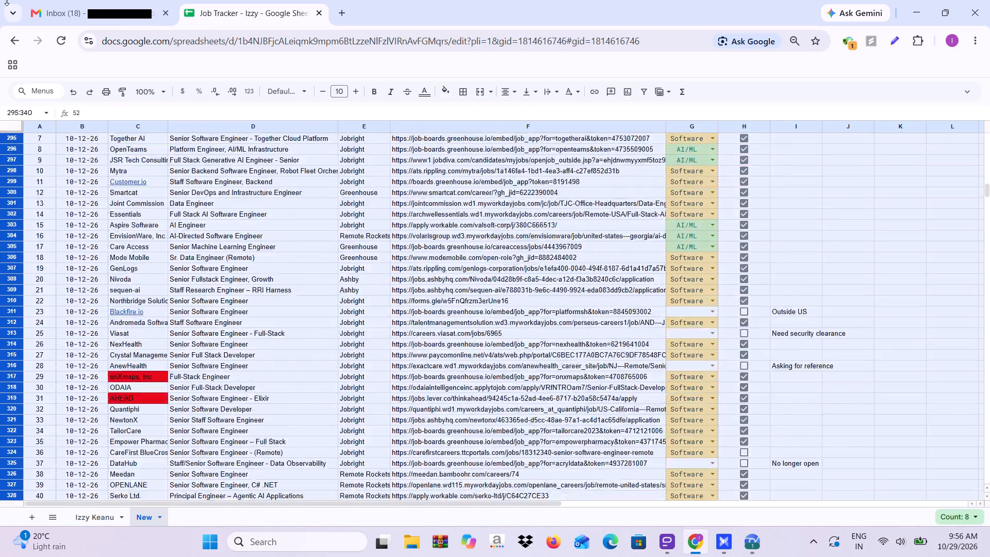
{"action": "left_click_drag", "start_coordinate": [7, 0], "coordinate": [32, 0]}
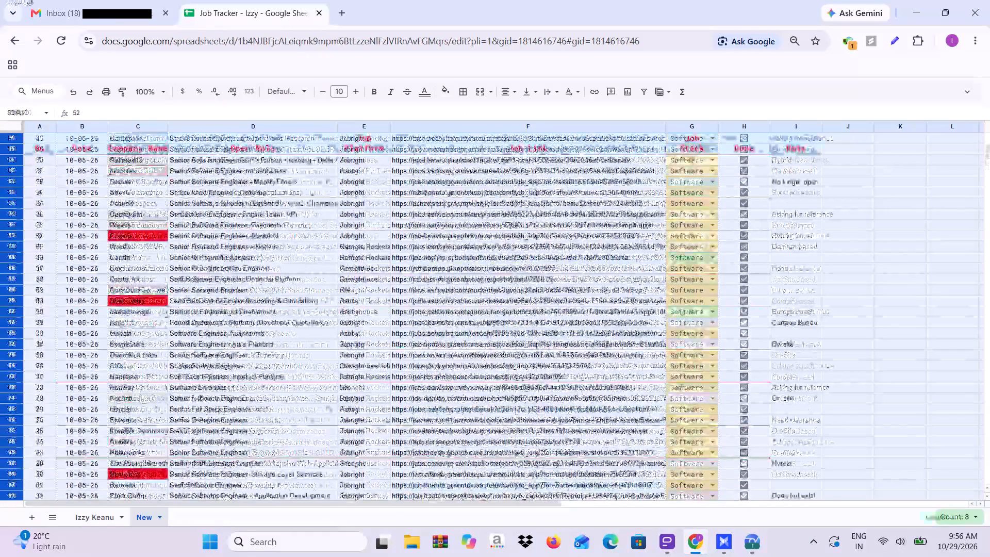
{"action": "left_click_drag", "start_coordinate": [32, 0], "coordinate": [15, 166]}
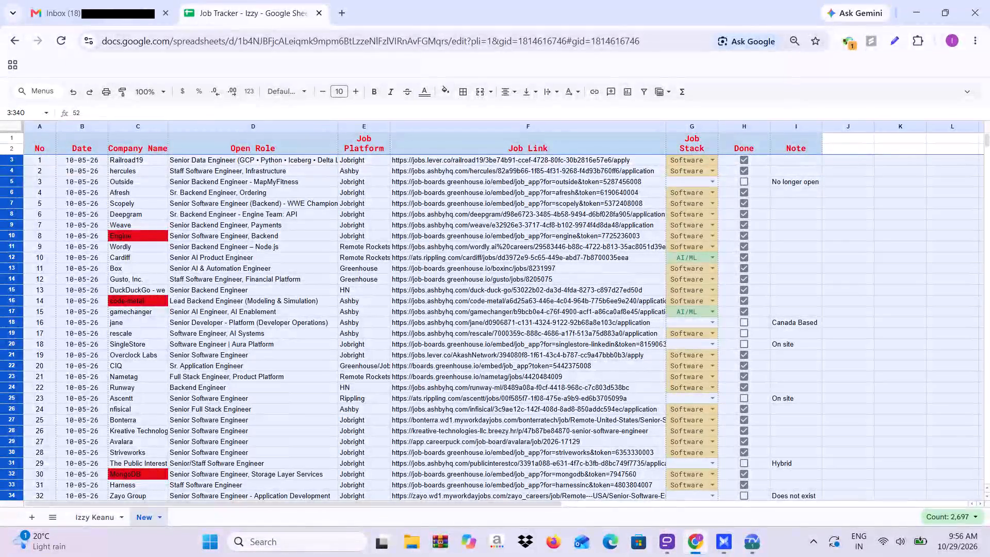
{"action": "right_click", "coordinate": [14, 217]}
{"action": "right_click", "coordinate": [14, 217]}
{"action": "right_click", "coordinate": [14, 217]}
{"action": "left_click", "coordinate": [78, 339]}
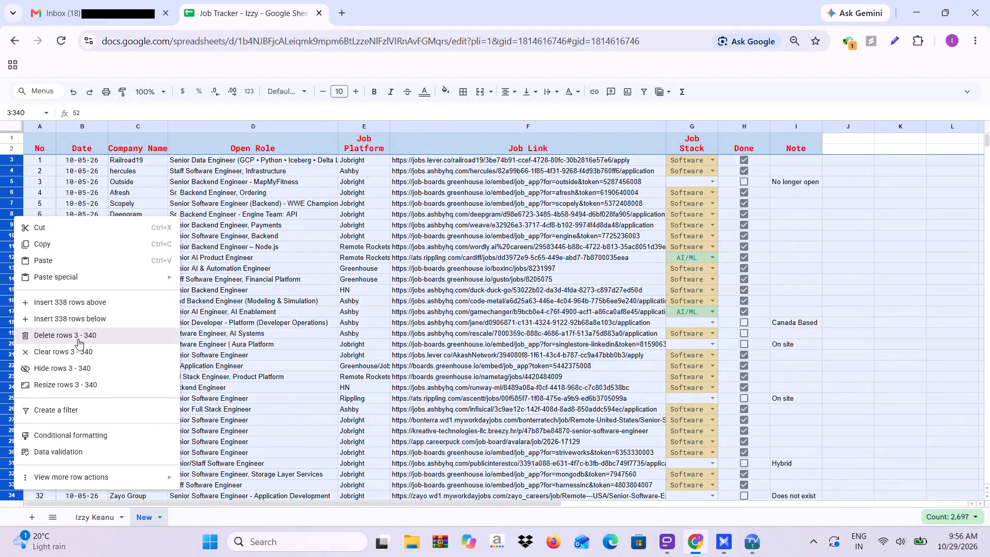
{"action": "left_click", "coordinate": [258, 302]}
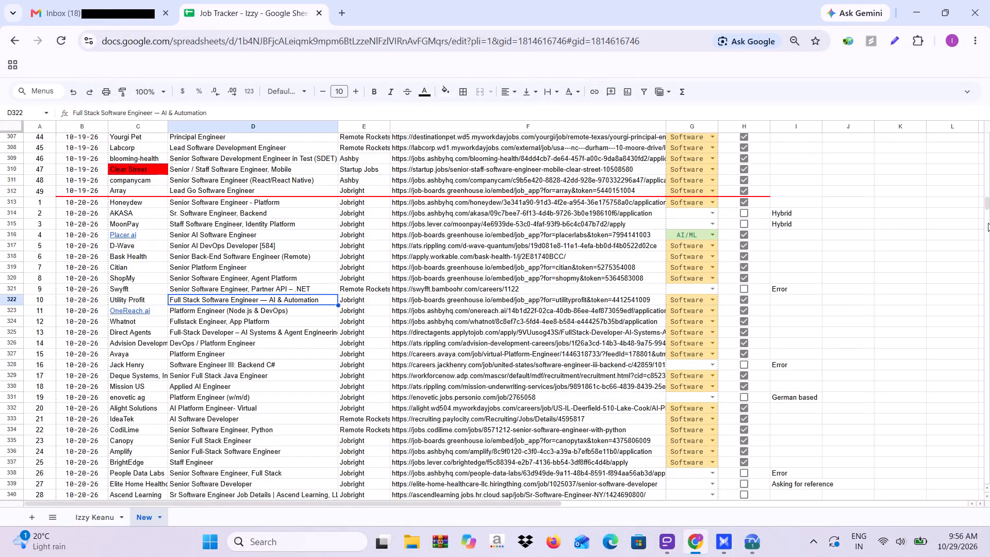
{"action": "left_click_drag", "start_coordinate": [986, 200], "coordinate": [989, 267]}
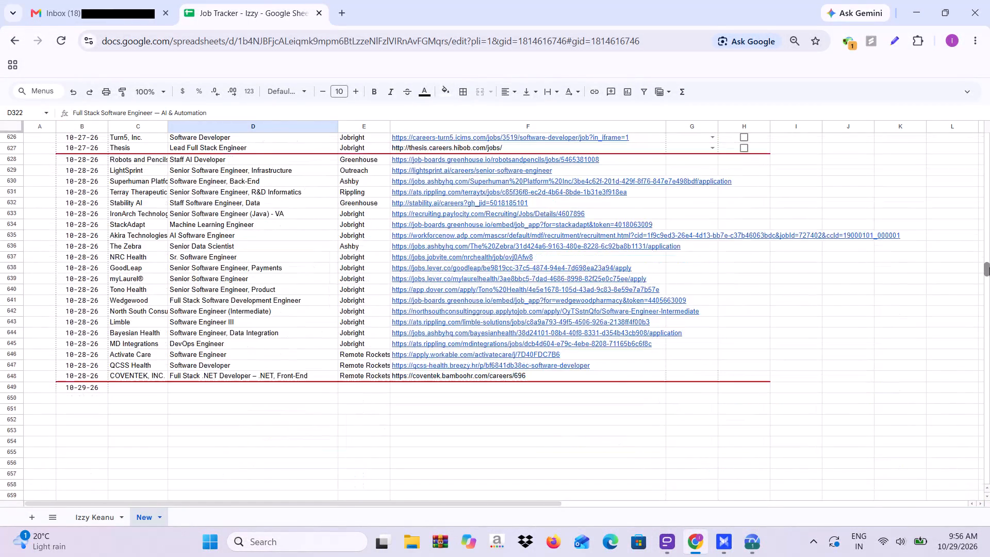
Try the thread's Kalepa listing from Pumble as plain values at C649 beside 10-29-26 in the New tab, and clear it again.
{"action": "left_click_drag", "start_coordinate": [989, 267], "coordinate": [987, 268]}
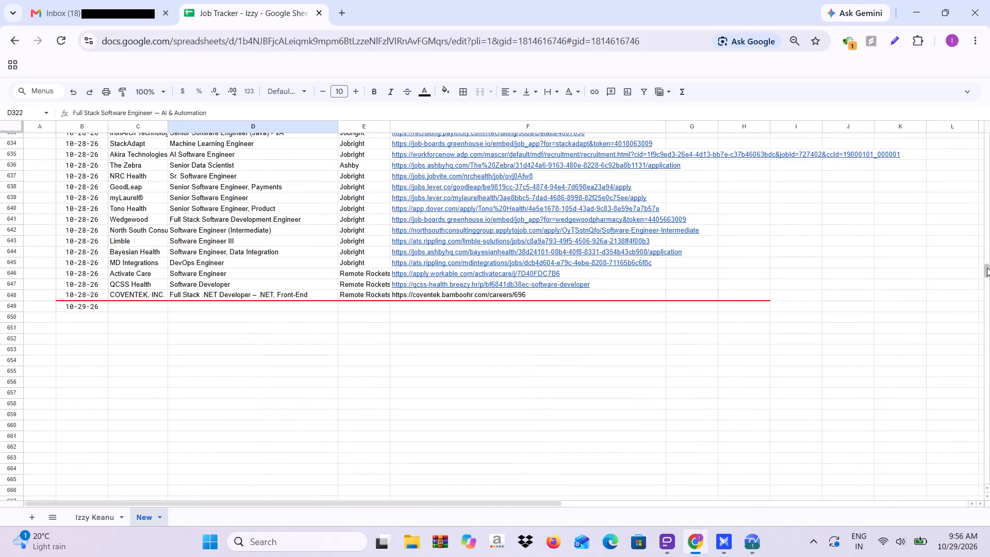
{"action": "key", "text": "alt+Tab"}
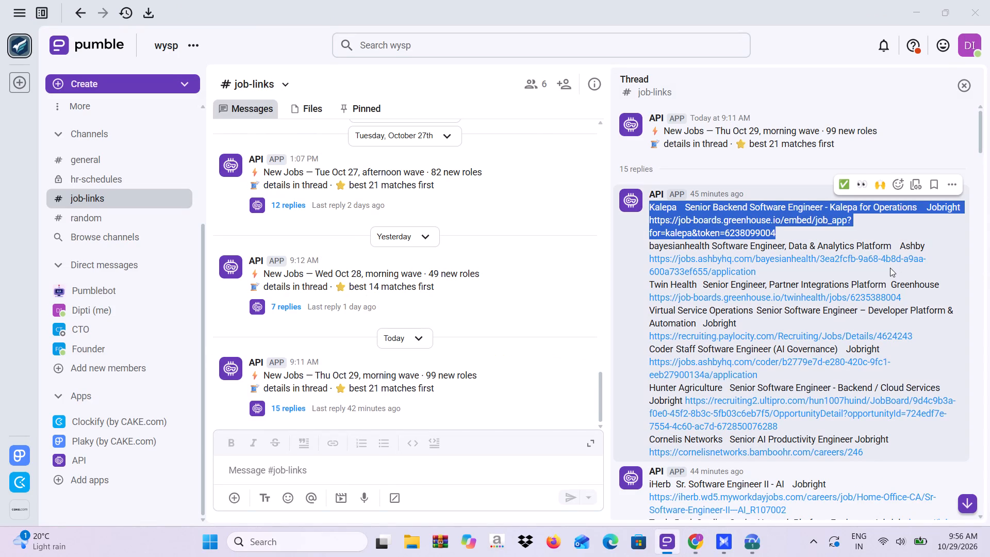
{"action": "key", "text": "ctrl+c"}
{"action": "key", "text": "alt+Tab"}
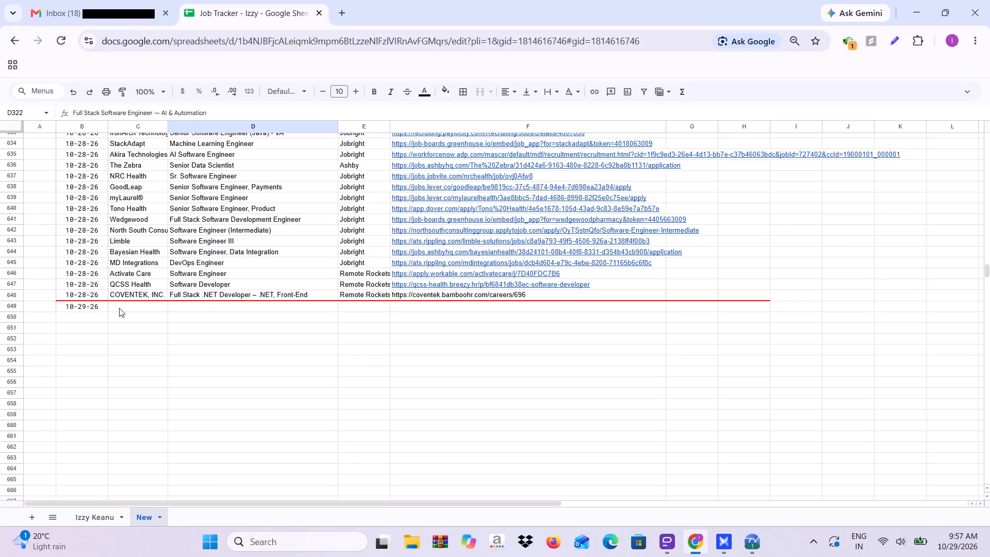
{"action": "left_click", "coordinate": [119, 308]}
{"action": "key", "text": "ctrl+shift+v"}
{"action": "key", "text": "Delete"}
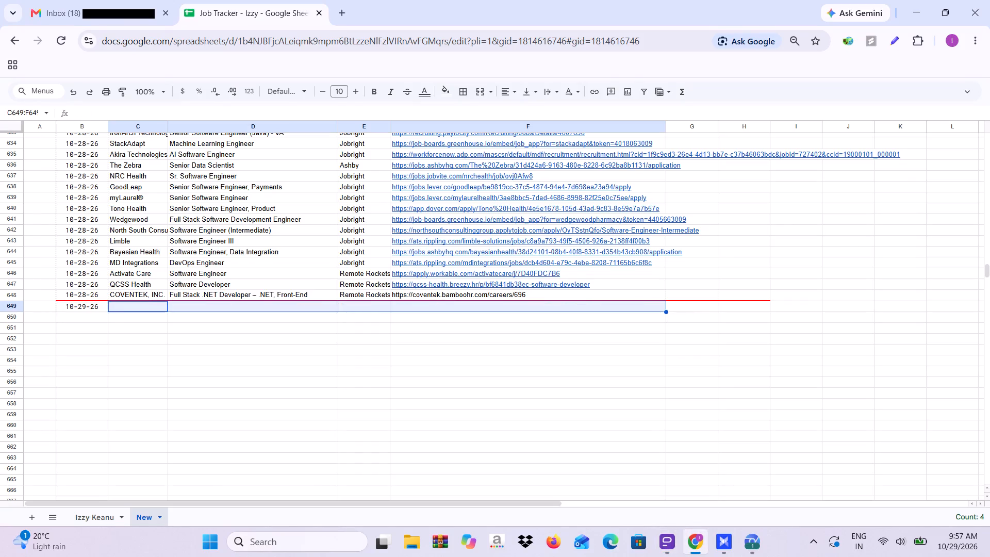
Copy the bayesianhealth Software Engineer, Data & Analytics Platform listing from the Pumble thread into the New tab at C649 as plain values.
{"action": "key", "text": "alt+Tab"}
{"action": "left_click_drag", "start_coordinate": [644, 247], "coordinate": [775, 278]}
{"action": "left_click", "coordinate": [775, 278]}
{"action": "left_click_drag", "start_coordinate": [634, 248], "coordinate": [761, 271]}
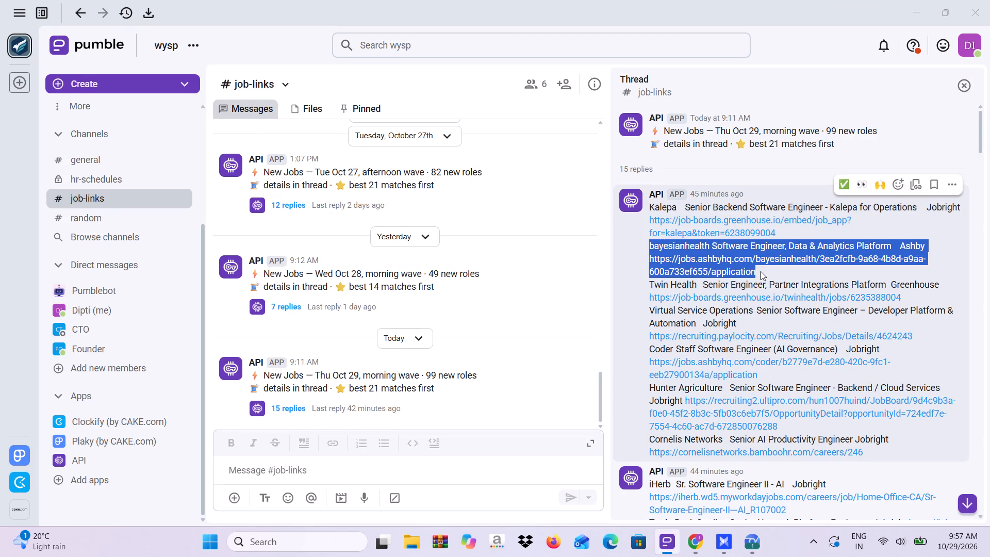
{"action": "left_click_drag", "start_coordinate": [761, 271], "coordinate": [763, 272]}
{"action": "key", "text": "ctrl+c"}
{"action": "key", "text": "alt+Tab"}
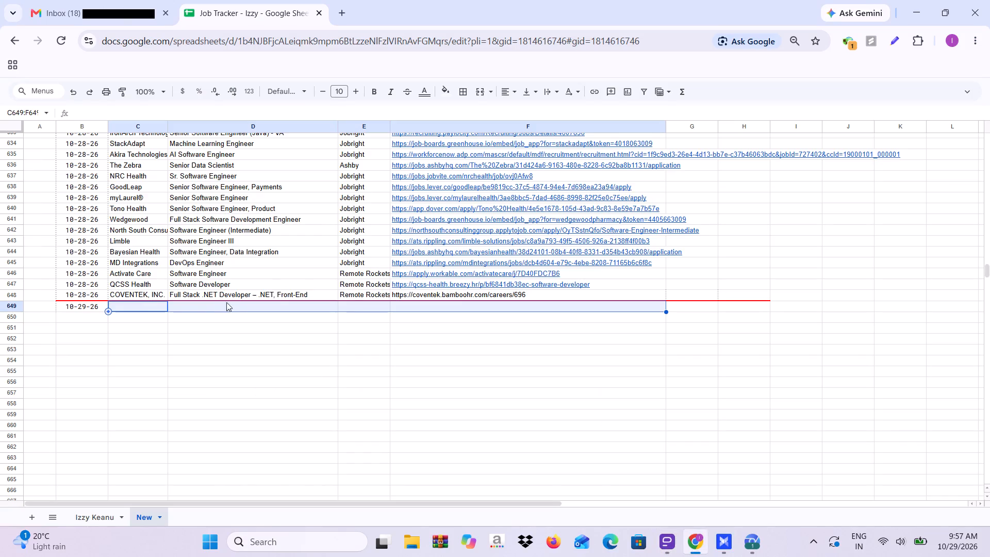
{"action": "left_click", "coordinate": [145, 306]}
{"action": "key", "text": "ctrl+shift+v"}
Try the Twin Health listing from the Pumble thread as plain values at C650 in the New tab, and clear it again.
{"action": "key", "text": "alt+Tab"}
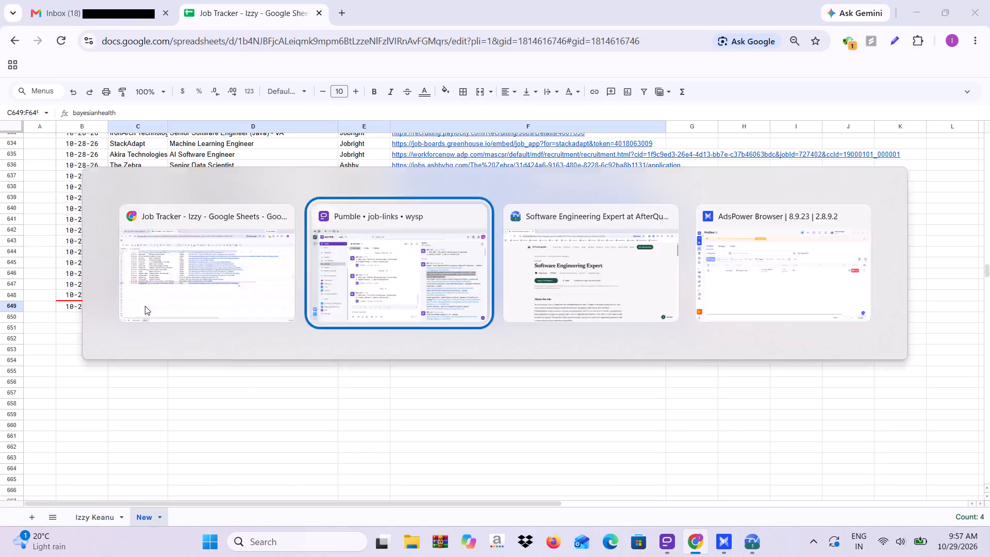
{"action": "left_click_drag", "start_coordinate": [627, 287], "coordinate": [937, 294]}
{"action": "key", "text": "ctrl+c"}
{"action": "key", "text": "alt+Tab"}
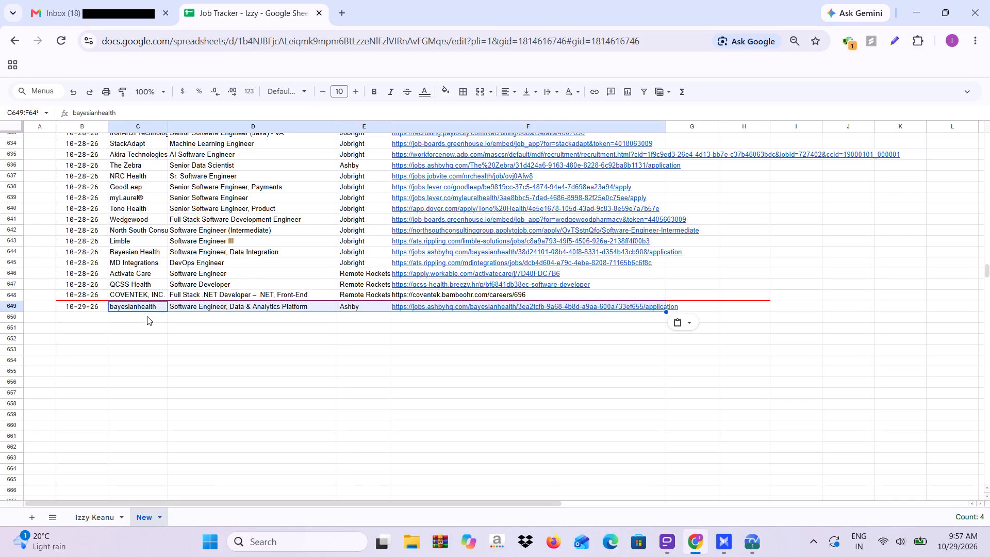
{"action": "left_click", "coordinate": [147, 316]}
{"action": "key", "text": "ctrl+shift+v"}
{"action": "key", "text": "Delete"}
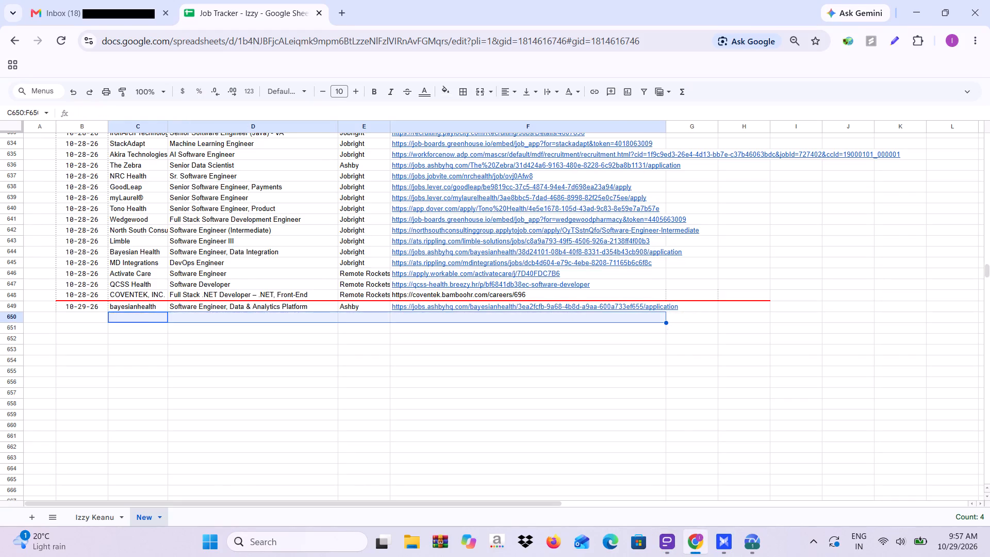
Copy the Virtual Service Operations listing from the Pumble thread into the New tab at C650 as plain values, and return to Pumble.
{"action": "key", "text": "alt+Tab"}
{"action": "left_click_drag", "start_coordinate": [635, 310], "coordinate": [905, 329]}
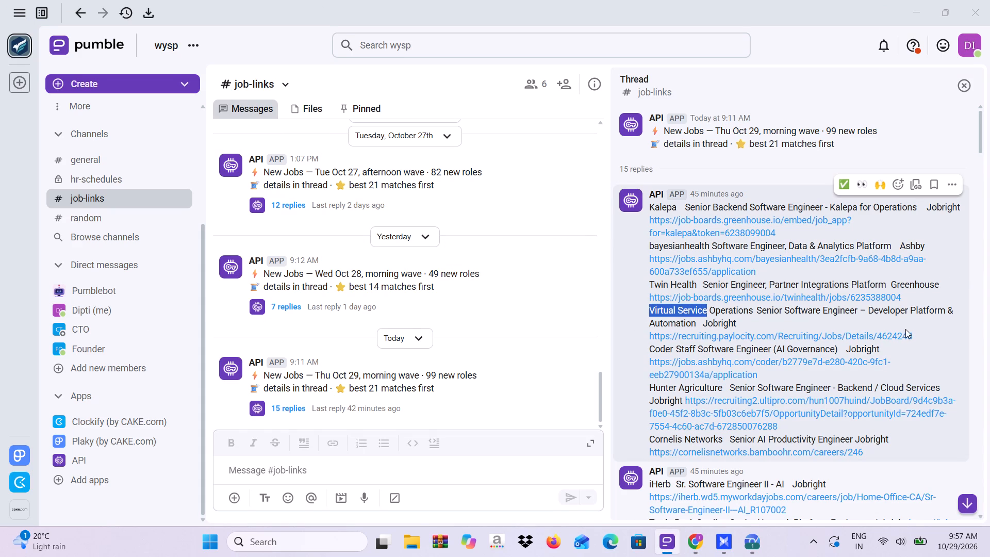
{"action": "left_click_drag", "start_coordinate": [905, 329], "coordinate": [918, 338]}
{"action": "key", "text": "ctrl+c"}
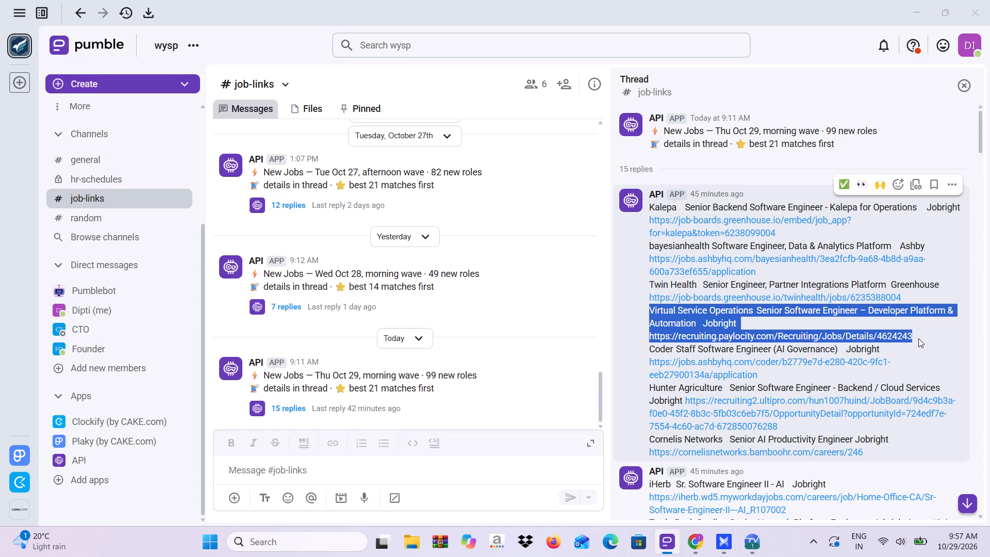
{"action": "key", "text": "ctrl+c"}
{"action": "key", "text": "alt+Tab"}
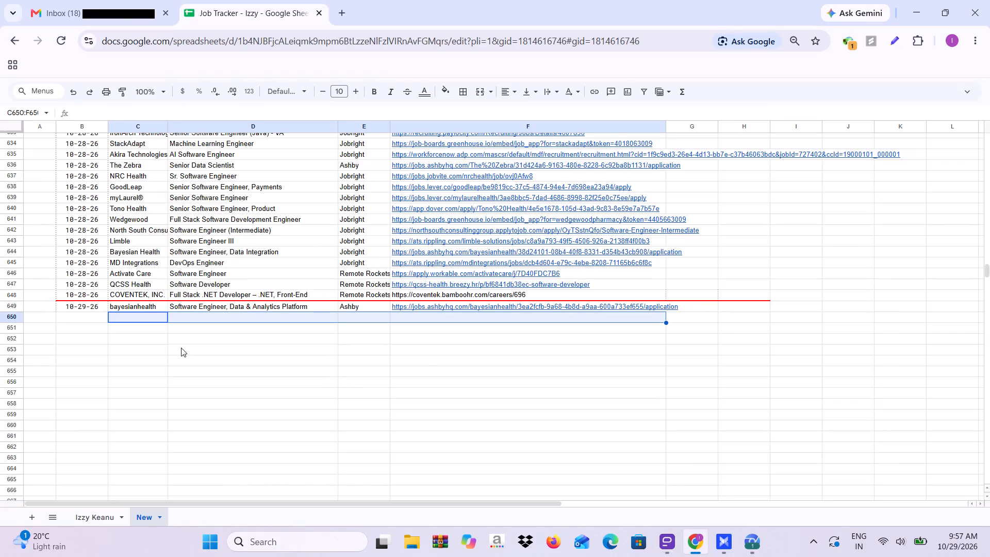
{"action": "left_click", "coordinate": [153, 319]}
{"action": "key", "text": "ctrl+shift+v"}
{"action": "key", "text": "alt+Tab"}
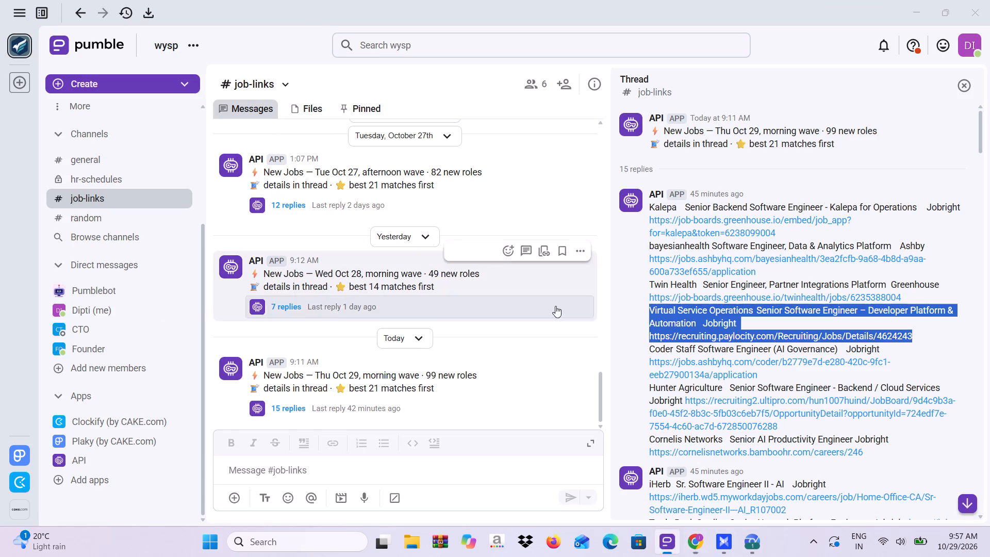
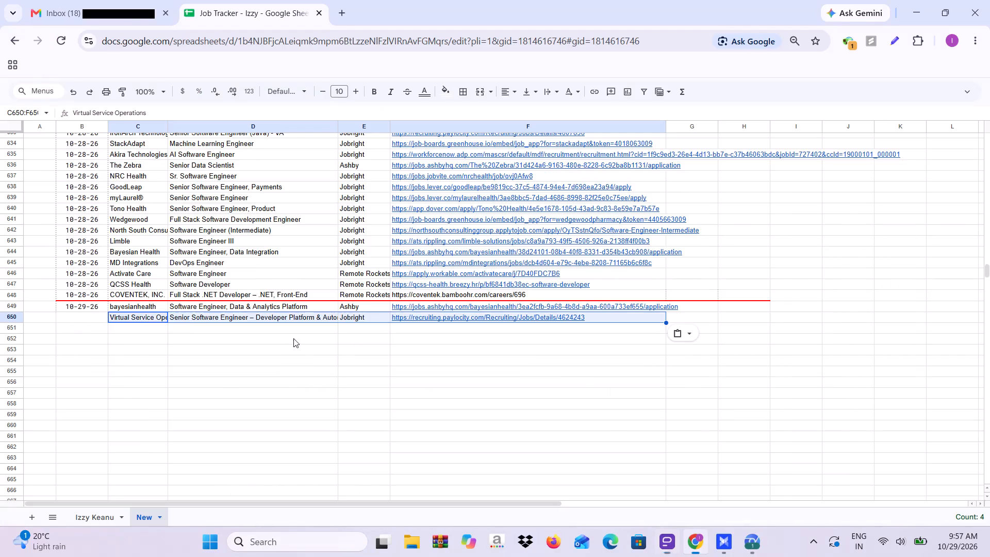
Paste the copied Hunter Agriculture listing into the New tab at C651 as plain values.
{"action": "left_click", "coordinate": [135, 327]}
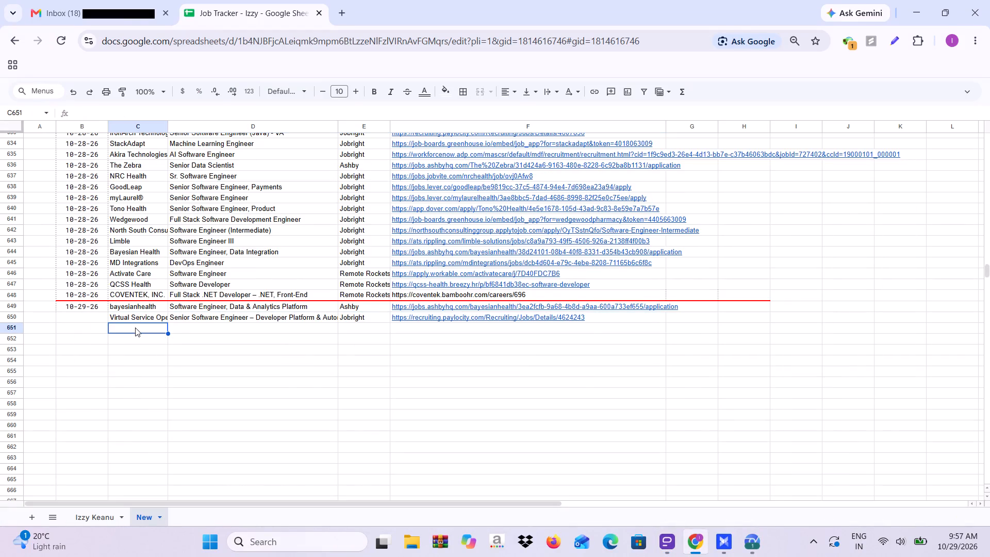
{"action": "key", "text": "ctrl+shift+v"}
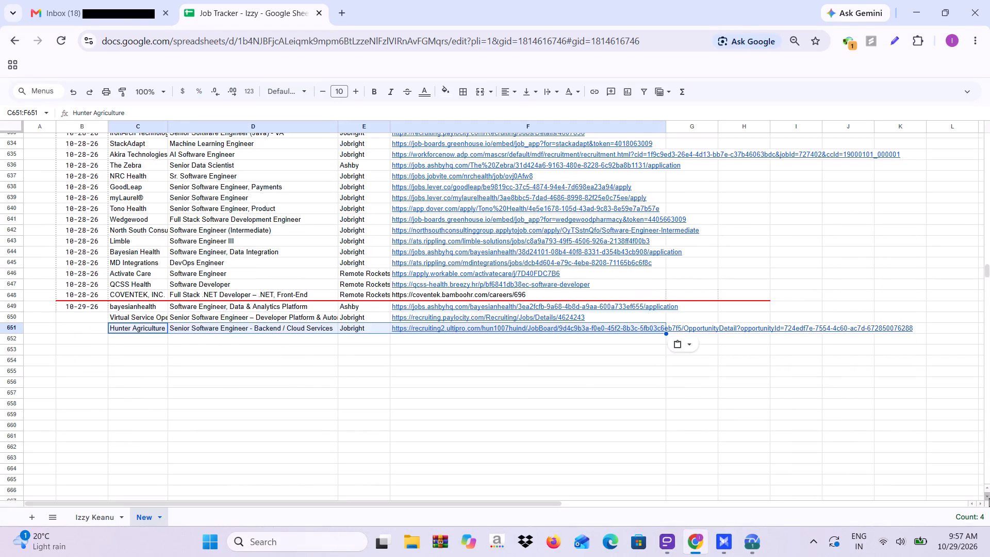
Copy the iHerb Sr. Software Engineer II - AI listing from the Pumble thread into the New tab at C652 as plain values.
{"action": "left_click", "coordinate": [989, 498]}
{"action": "key", "text": "alt+Tab"}
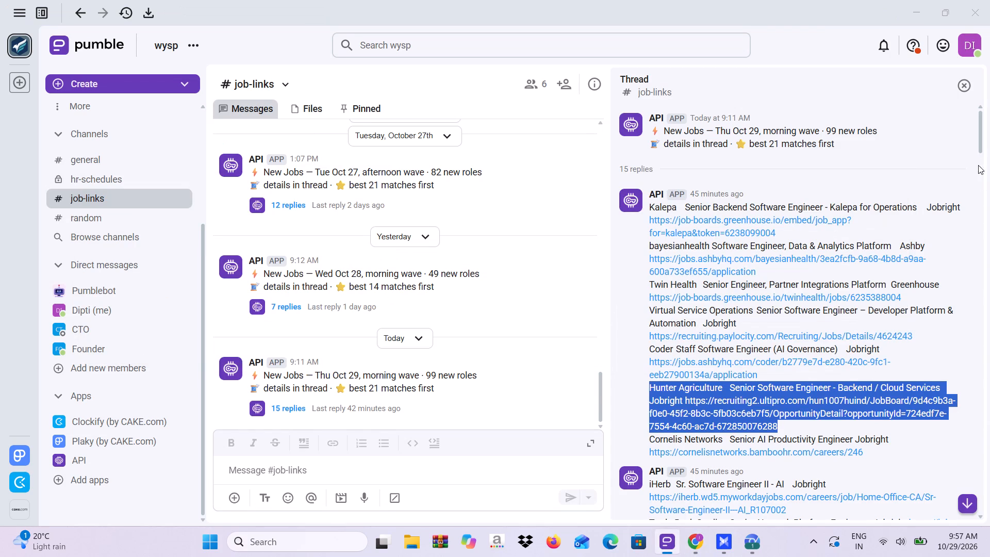
{"action": "left_click_drag", "start_coordinate": [978, 138], "coordinate": [984, 169]}
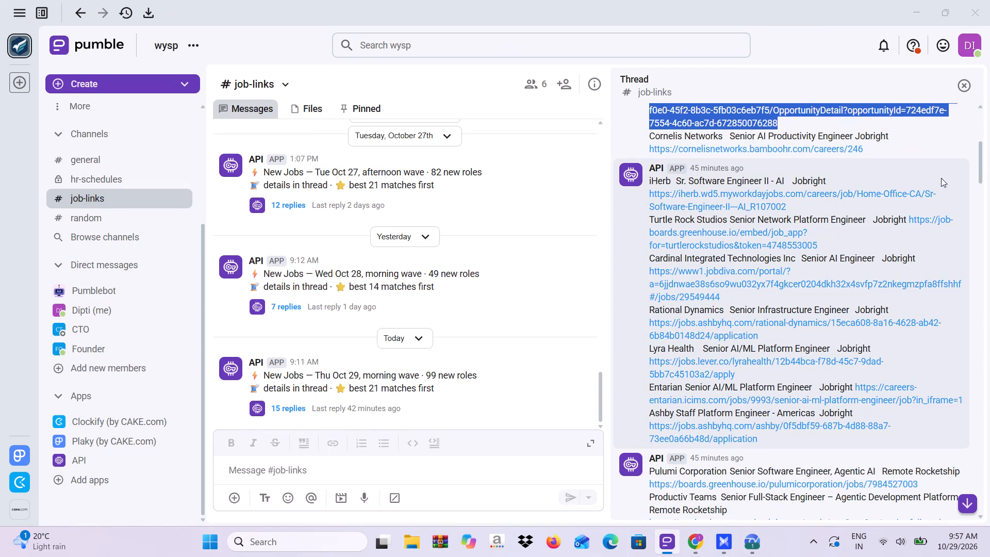
{"action": "left_click_drag", "start_coordinate": [647, 180], "coordinate": [791, 208]}
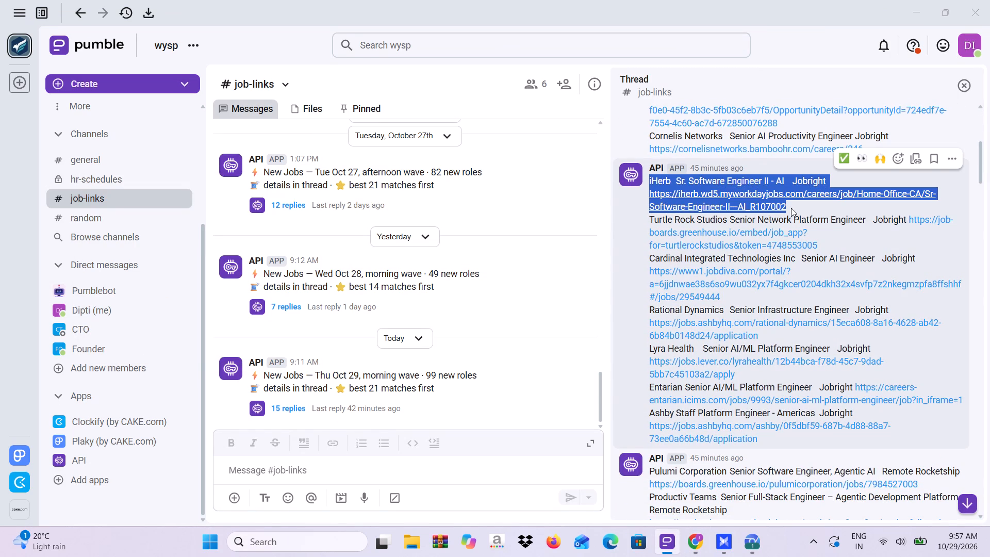
{"action": "left_click_drag", "start_coordinate": [791, 208], "coordinate": [792, 208]}
{"action": "key", "text": "ctrl+c"}
{"action": "key", "text": "alt+Tab"}
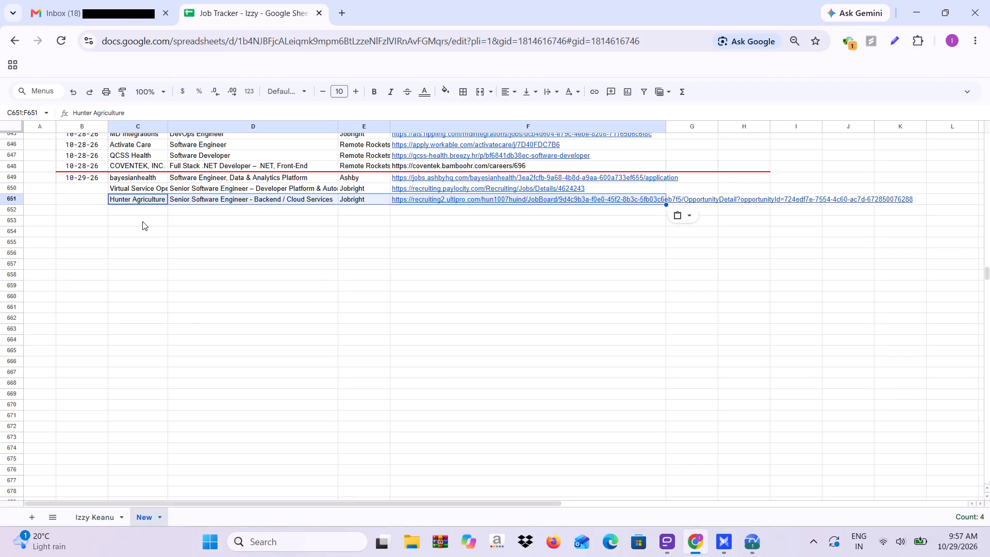
{"action": "key", "text": "alt+Tab"}
{"action": "key", "text": "alt+Tab"}
{"action": "left_click", "coordinate": [139, 212]}
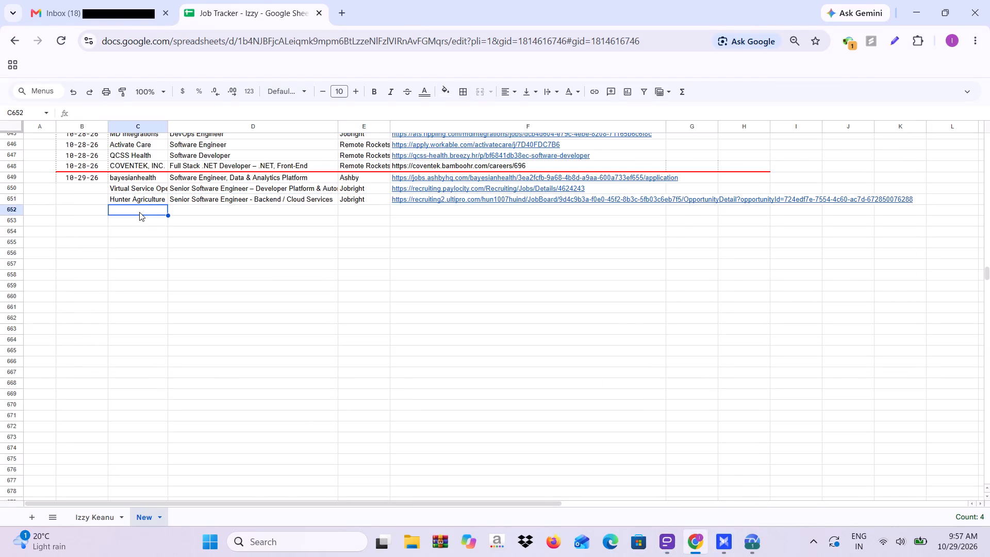
{"action": "key", "text": "ctrl+shift+v"}
Copy the Cardinal Integrated Technologies Senior AI Engineer listing from the Pumble thread into the New tab at C653 as plain values.
{"action": "key", "text": "alt+Tab"}
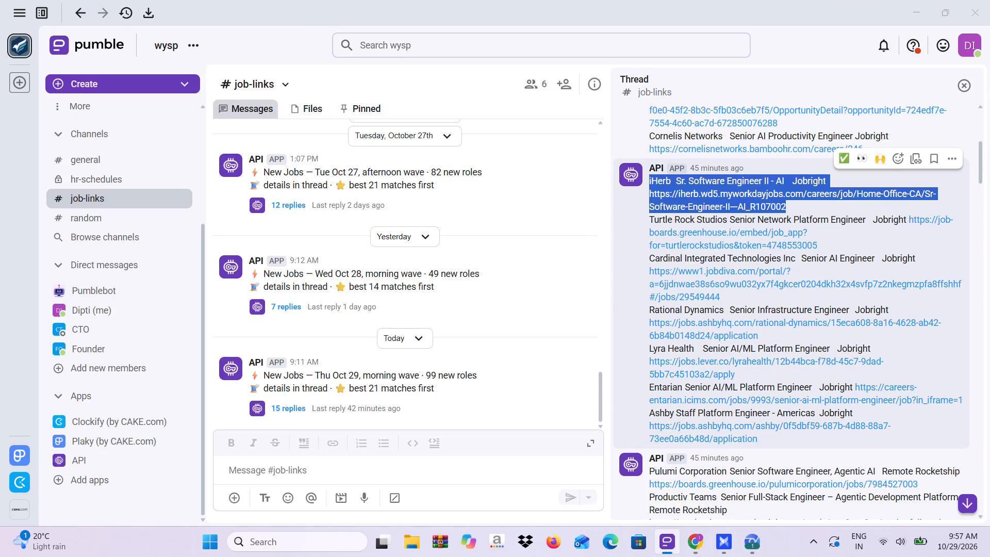
{"action": "left_click_drag", "start_coordinate": [643, 256], "coordinate": [713, 290]}
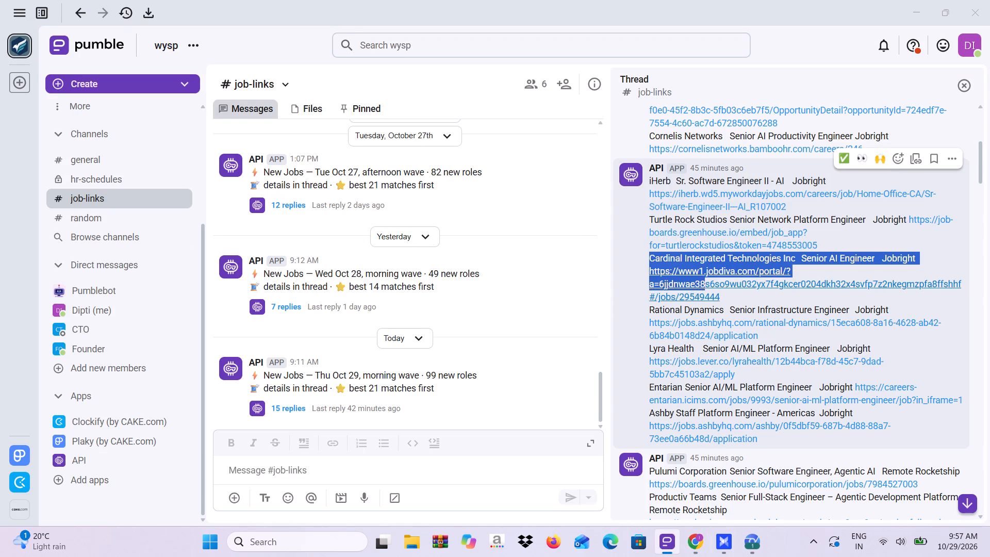
{"action": "left_click_drag", "start_coordinate": [713, 290], "coordinate": [728, 292]}
{"action": "key", "text": "ctrl+c"}
{"action": "key", "text": "alt+Tab"}
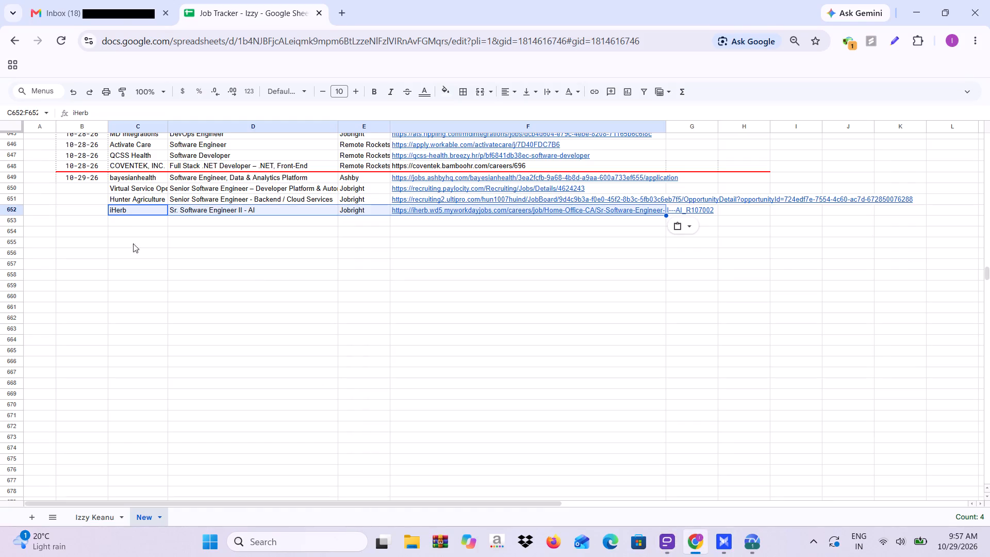
{"action": "left_click", "coordinate": [126, 223]}
{"action": "key", "text": "ctrl+shift+v"}
Copy the Rational Dynamics Senior Infrastructure Engineer listing from the Pumble thread into the New tab at C654 as plain values.
{"action": "key", "text": "alt+Tab"}
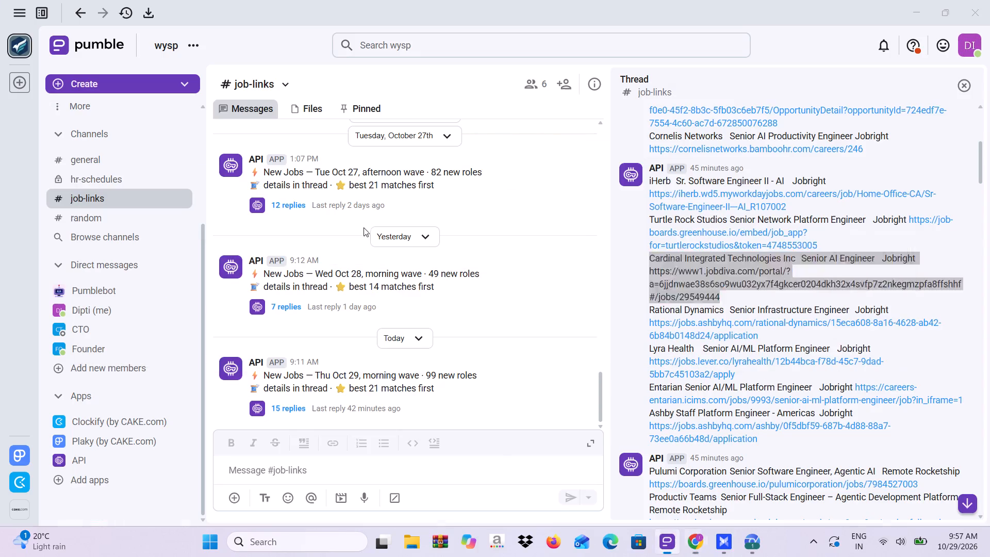
{"action": "left_click_drag", "start_coordinate": [647, 309], "coordinate": [653, 310]}
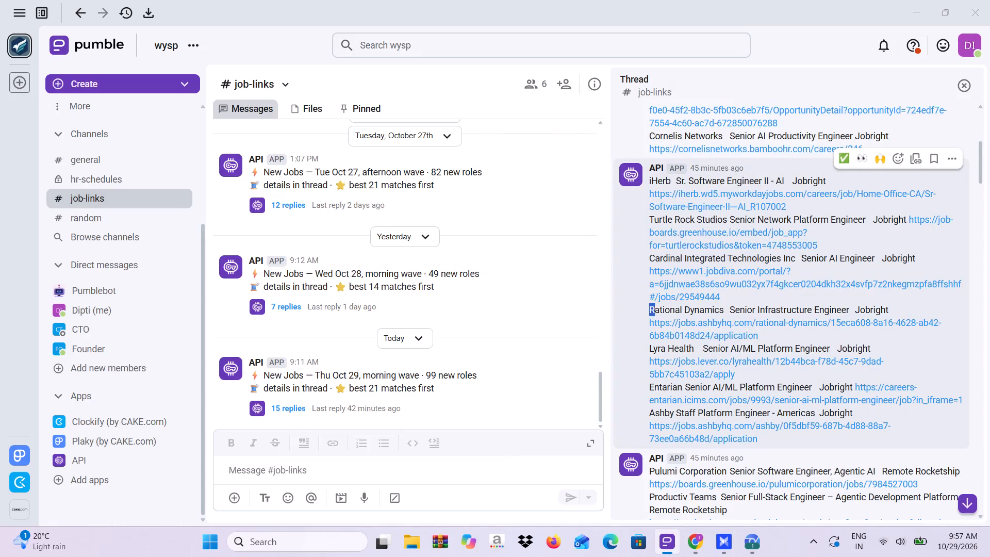
{"action": "left_click_drag", "start_coordinate": [653, 310], "coordinate": [775, 335]}
{"action": "key", "text": "ctrl+c"}
{"action": "key", "text": "alt+Tab"}
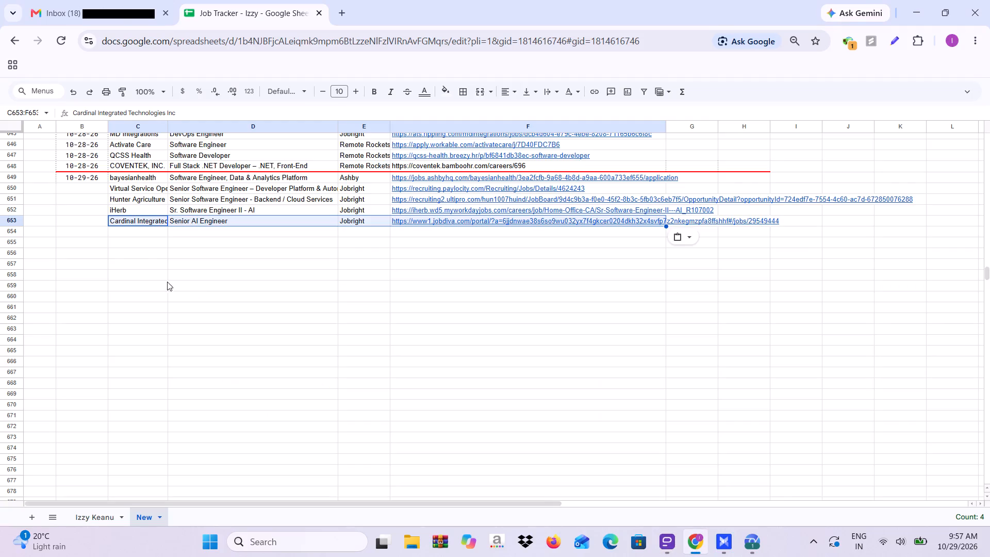
{"action": "left_click", "coordinate": [136, 231]}
{"action": "key", "text": "ctrl+shift+v"}
Copy the Lyra Health Senior AI/ML Platform Engineer listing from the Pumble thread into the New tab at C655 as plain values.
{"action": "key", "text": "alt+Tab"}
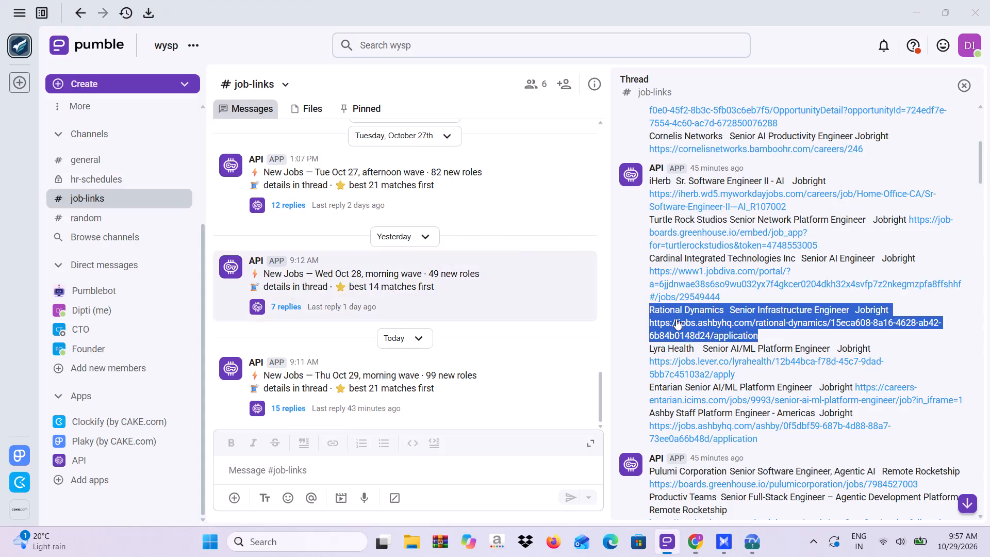
{"action": "left_click_drag", "start_coordinate": [641, 347], "coordinate": [752, 378]}
{"action": "key", "text": "ctrl+c"}
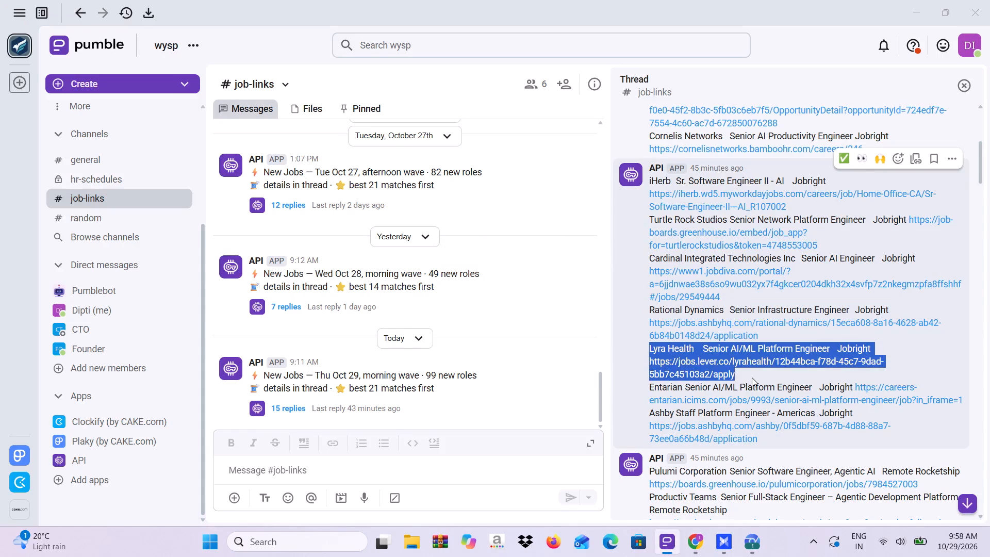
{"action": "key", "text": "alt+Tab"}
{"action": "left_click", "coordinate": [134, 240]}
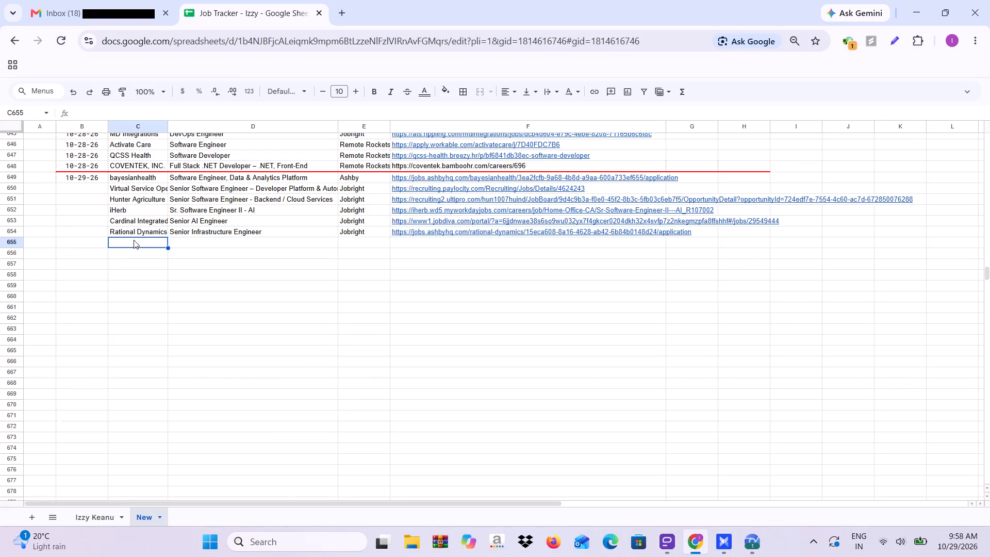
{"action": "key", "text": "ctrl+shift+v"}
Copy the Entarian Senior AI/ML Platform Engineer listing from the Pumble thread into the New tab at C656 as plain values.
{"action": "key", "text": "alt+Tab"}
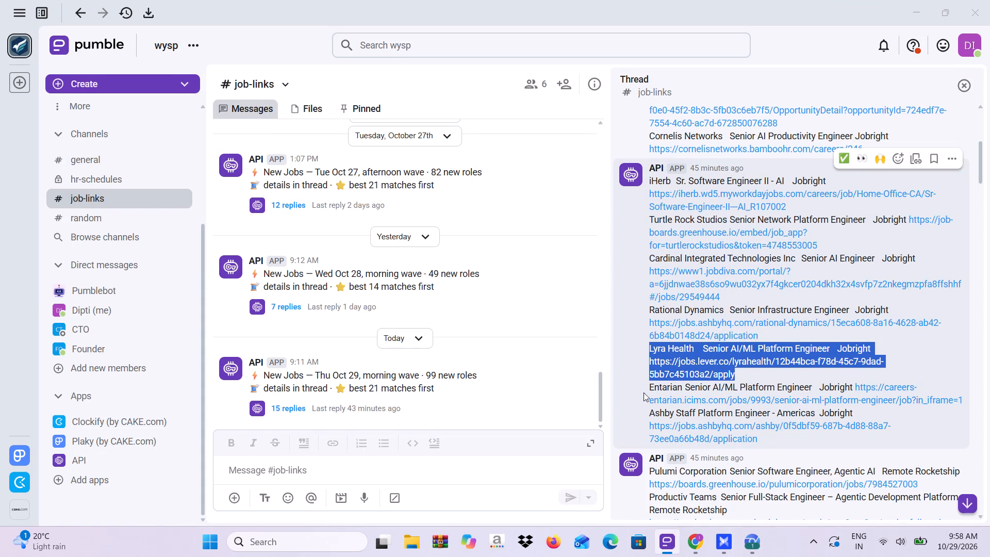
{"action": "left_click_drag", "start_coordinate": [641, 388], "coordinate": [976, 399]}
{"action": "key", "text": "ctrl+c"}
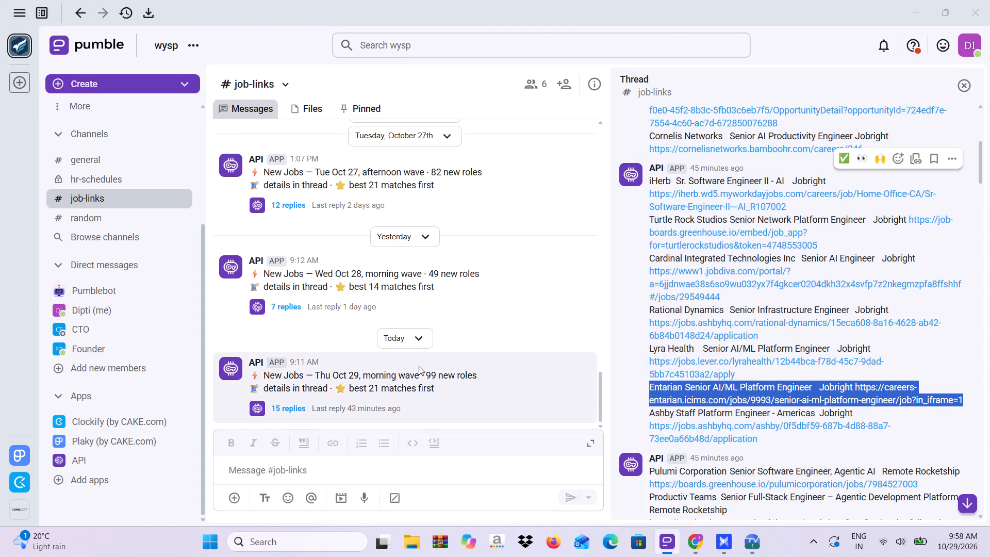
{"action": "key", "text": "alt+Tab"}
{"action": "left_click", "coordinate": [137, 247]}
{"action": "left_click", "coordinate": [135, 252]}
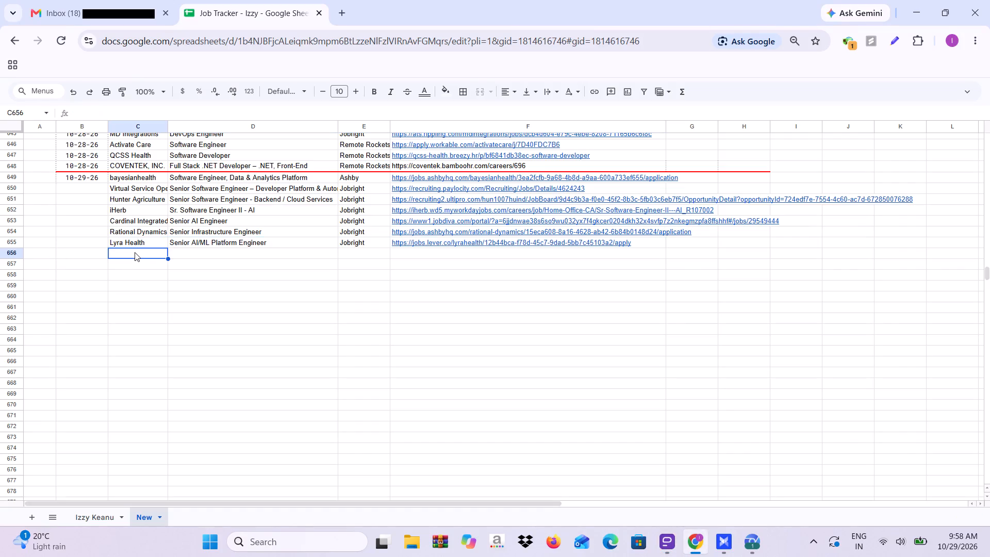
{"action": "key", "text": "ctrl+shift+v"}
Copy the Ashby Staff Platform Engineer - Americas listing from the Pumble thread into the New tab at C657 as plain values.
{"action": "key", "text": "alt+Tab"}
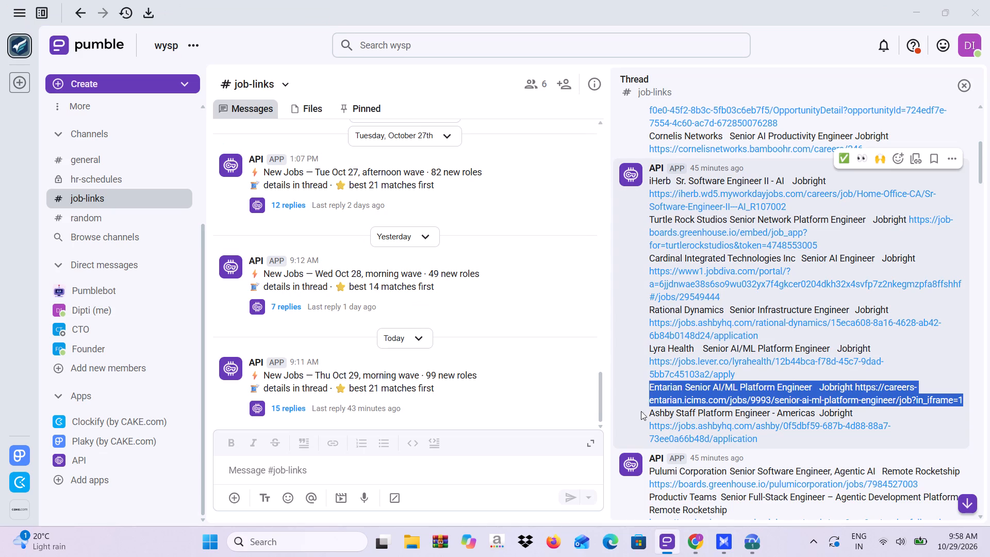
{"action": "left_click_drag", "start_coordinate": [640, 412], "coordinate": [763, 447]}
{"action": "key", "text": "ctrl+c"}
{"action": "key", "text": "alt+Tab"}
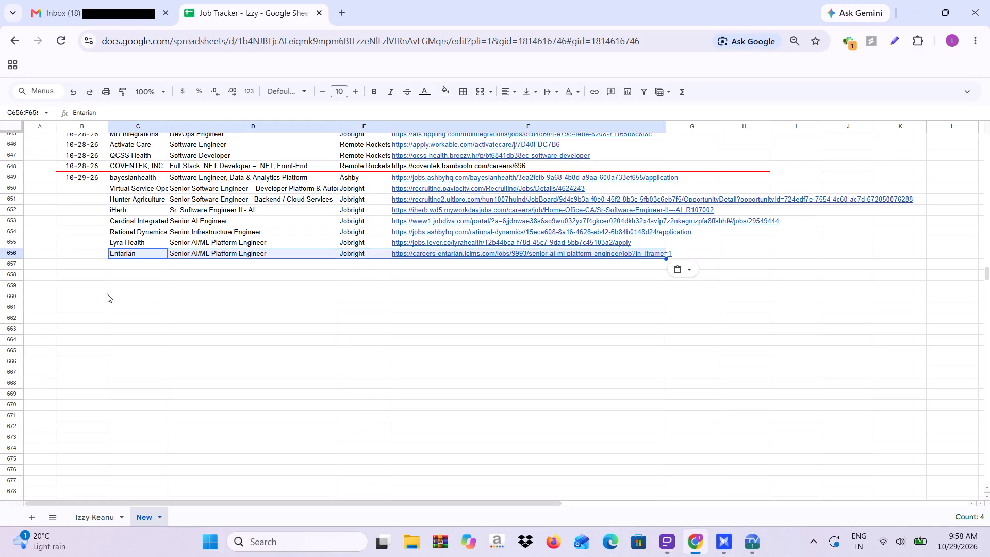
{"action": "left_click", "coordinate": [141, 259]}
{"action": "left_click", "coordinate": [139, 264]}
{"action": "key", "text": "ctrl+shift+v"}
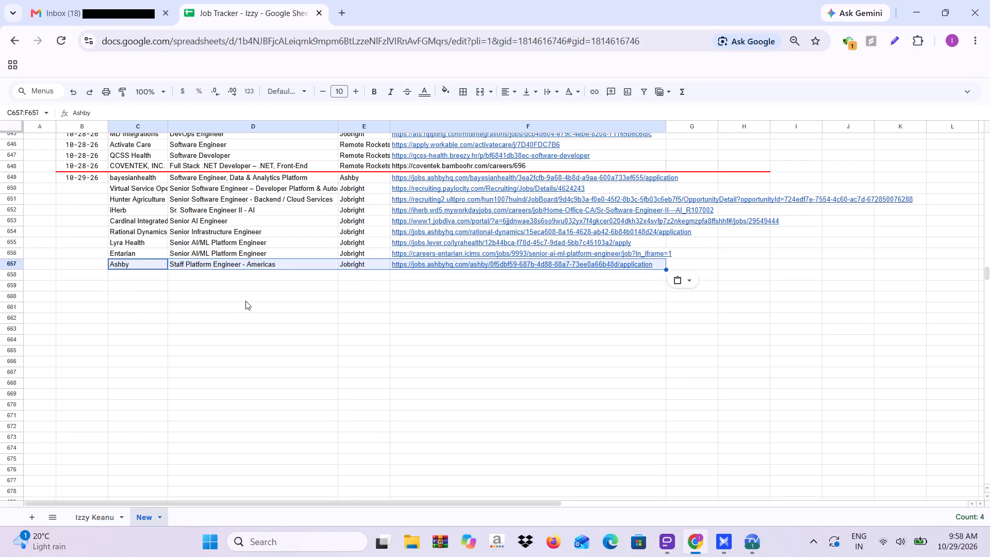
Copy the Pulumi Corporation Senior Software Engineer, Agentic AI listing from the Pumble thread into the New tab at C658 as plain values.
{"action": "key", "text": "alt+Tab"}
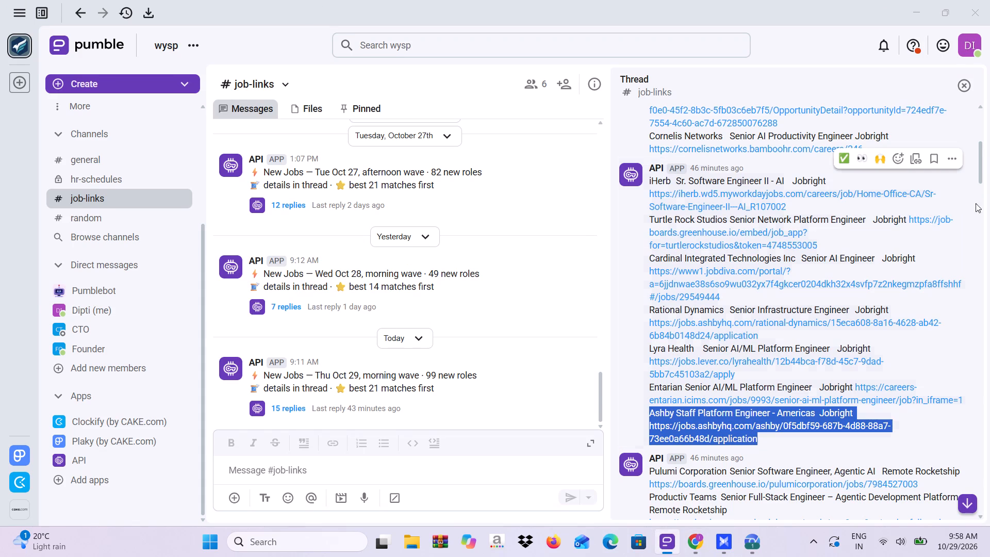
{"action": "left_click_drag", "start_coordinate": [982, 167], "coordinate": [987, 189]}
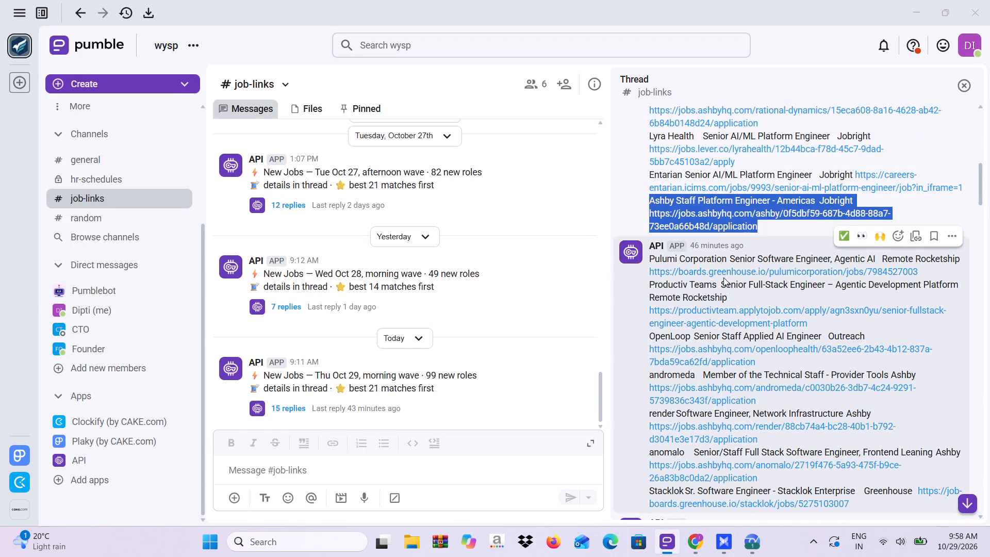
{"action": "left_click_drag", "start_coordinate": [650, 261], "coordinate": [929, 268]}
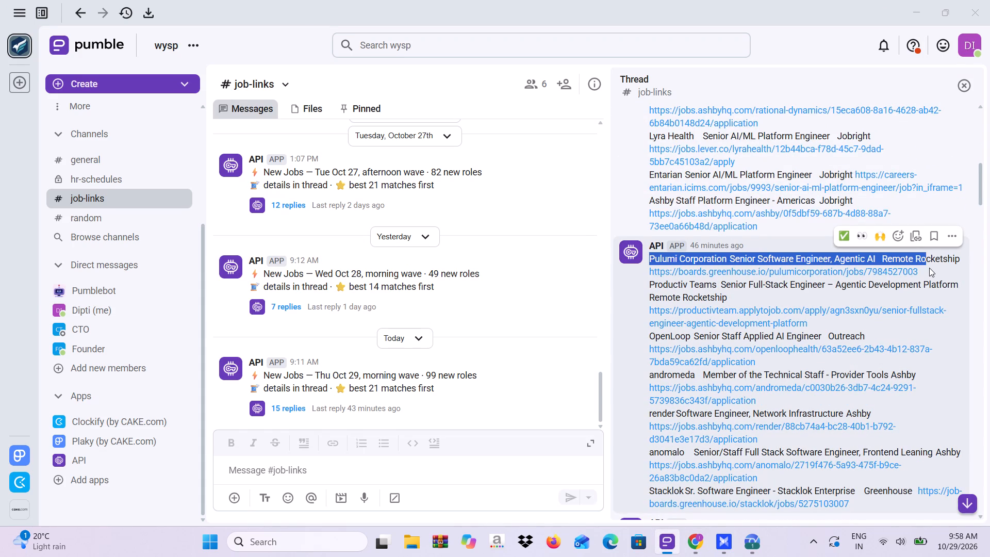
{"action": "key", "text": "ctrl+c"}
{"action": "key", "text": "alt+Tab"}
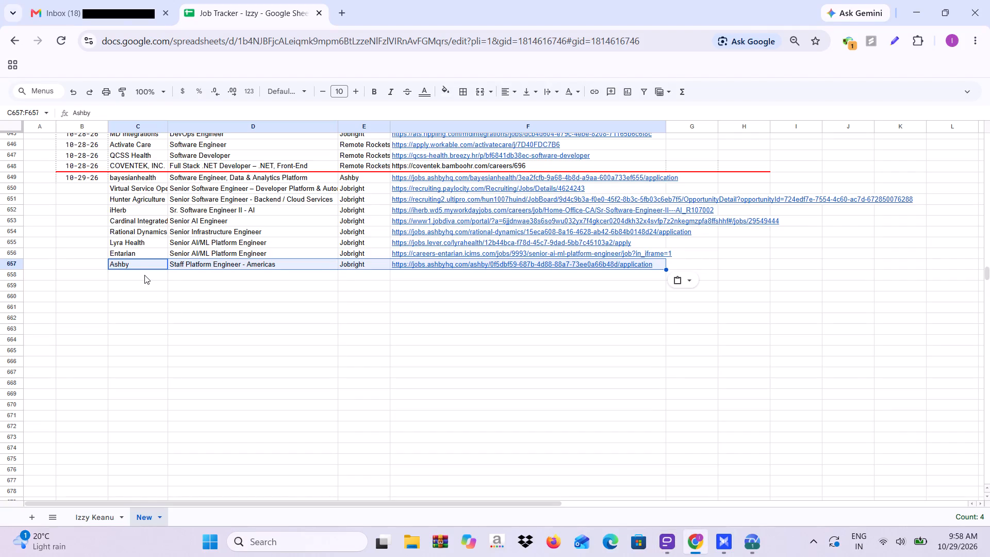
{"action": "left_click", "coordinate": [144, 275]}
{"action": "key", "text": "ctrl+shift+v"}
Copy the Productiv Teams Senior Full-Stack Engineer listing from the Pumble thread into the New tab at C659 as plain values.
{"action": "key", "text": "alt+Tab"}
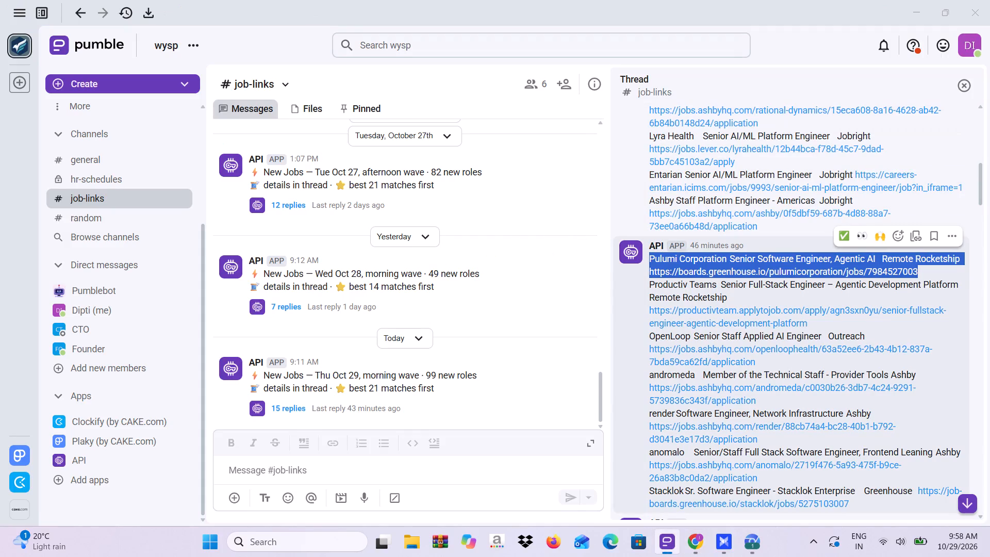
{"action": "left_click_drag", "start_coordinate": [647, 286], "coordinate": [834, 320]}
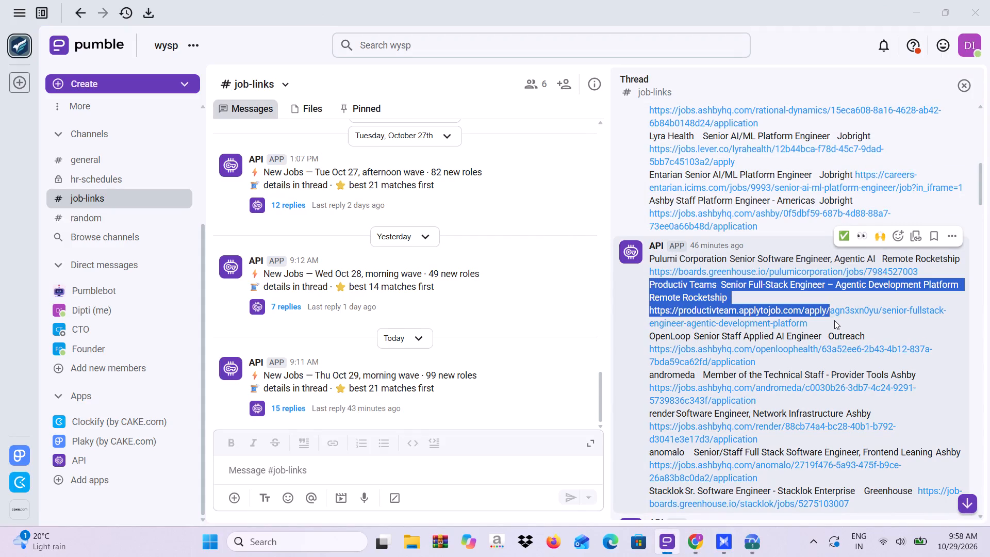
{"action": "key", "text": "ctrl+c"}
{"action": "key", "text": "alt+Tab"}
{"action": "left_click", "coordinate": [150, 289]}
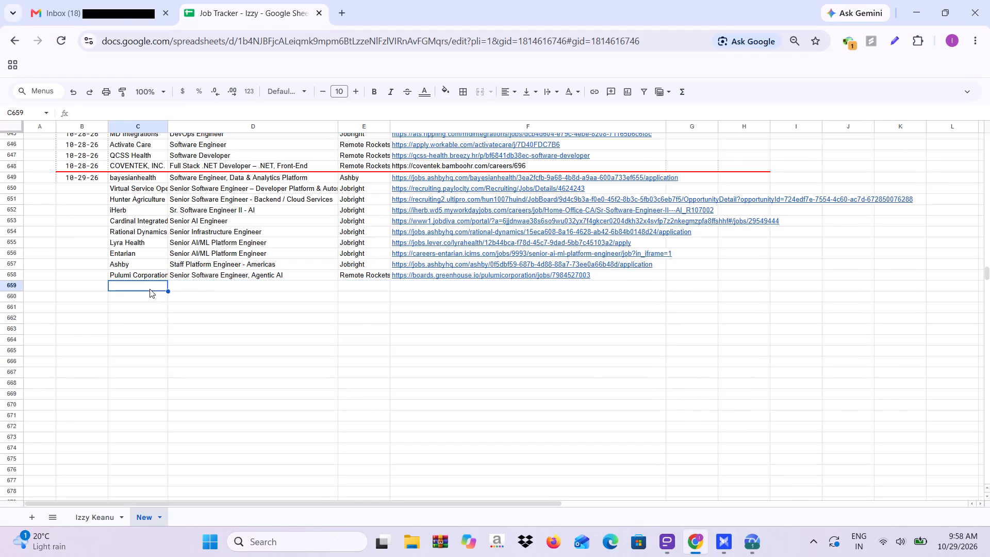
{"action": "key", "text": "ctrl+shift+v"}
Copy the OpenLoop Senior Staff Applied AI Engineer listing from the Pumble thread into the New tab at C660 as plain values.
{"action": "key", "text": "alt+Tab"}
{"action": "left_click_drag", "start_coordinate": [637, 334], "coordinate": [688, 348]}
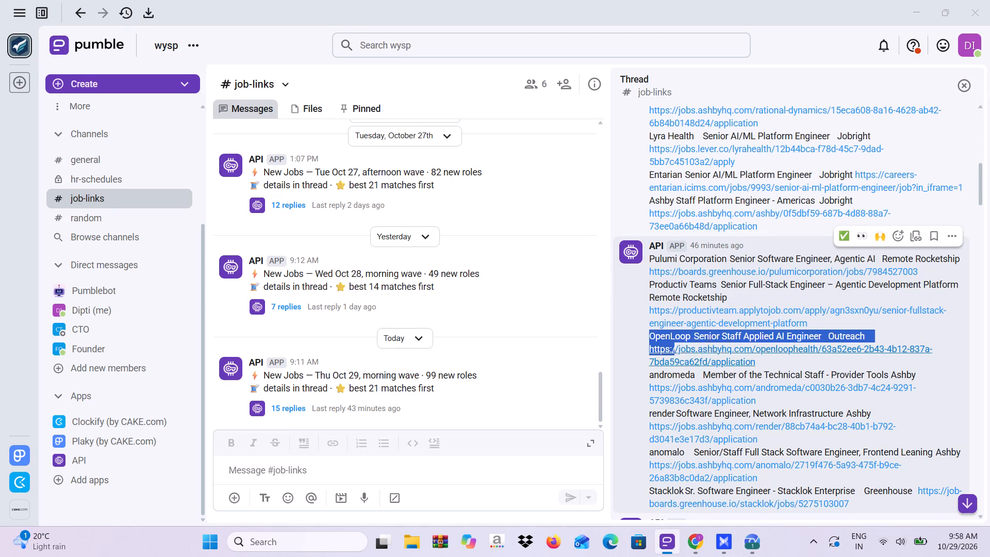
{"action": "left_click_drag", "start_coordinate": [688, 348], "coordinate": [775, 359]}
{"action": "key", "text": "ctrl+c"}
{"action": "key", "text": "alt+Tab"}
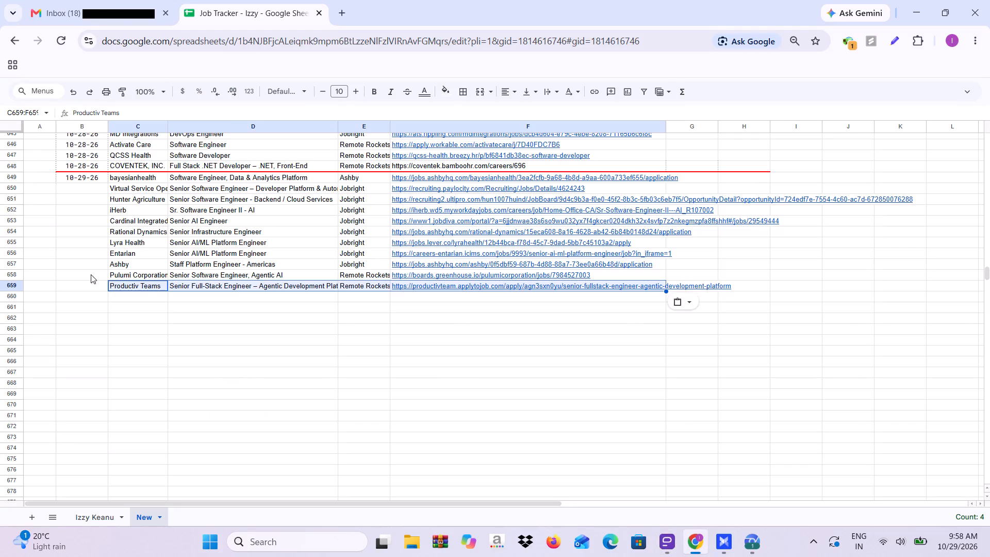
{"action": "left_click", "coordinate": [130, 299]}
{"action": "key", "text": "ctrl+shift+v"}
Copy the andromeda Member of the Technical Staff listing from the Pumble thread into the New tab at C661 as plain values.
{"action": "key", "text": "alt+Tab"}
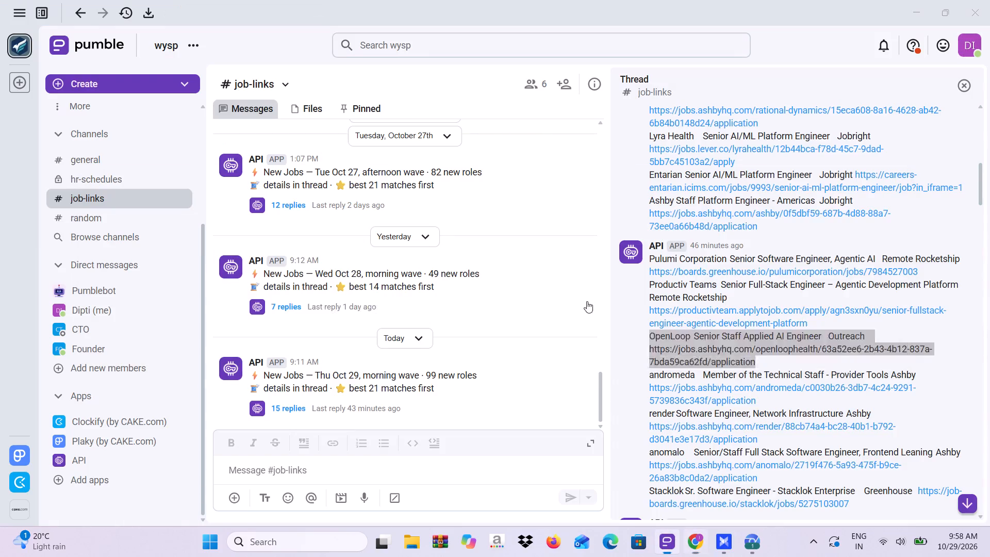
{"action": "left_click_drag", "start_coordinate": [647, 378], "coordinate": [760, 399]}
{"action": "key", "text": "ctrl+c"}
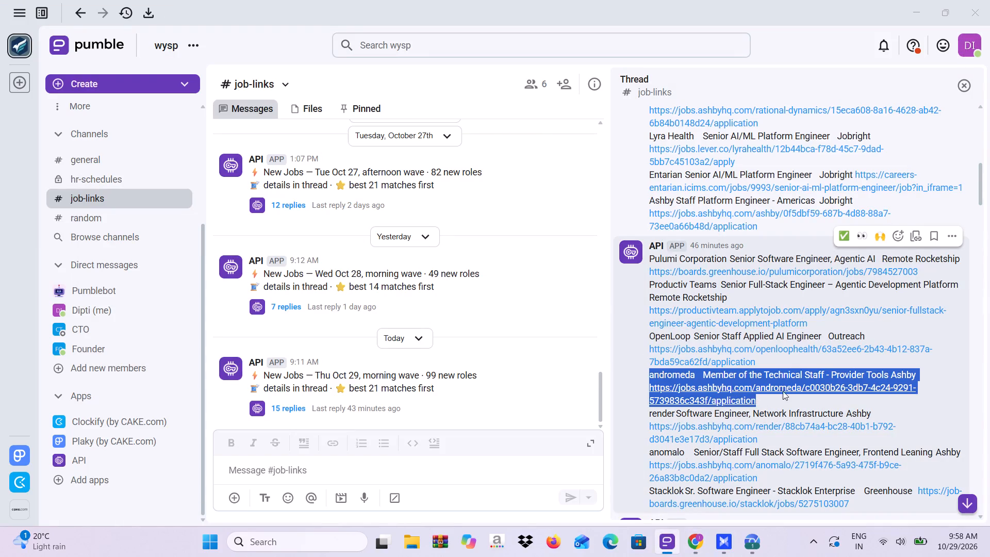
{"action": "key", "text": "alt+Tab"}
{"action": "left_click", "coordinate": [124, 305]}
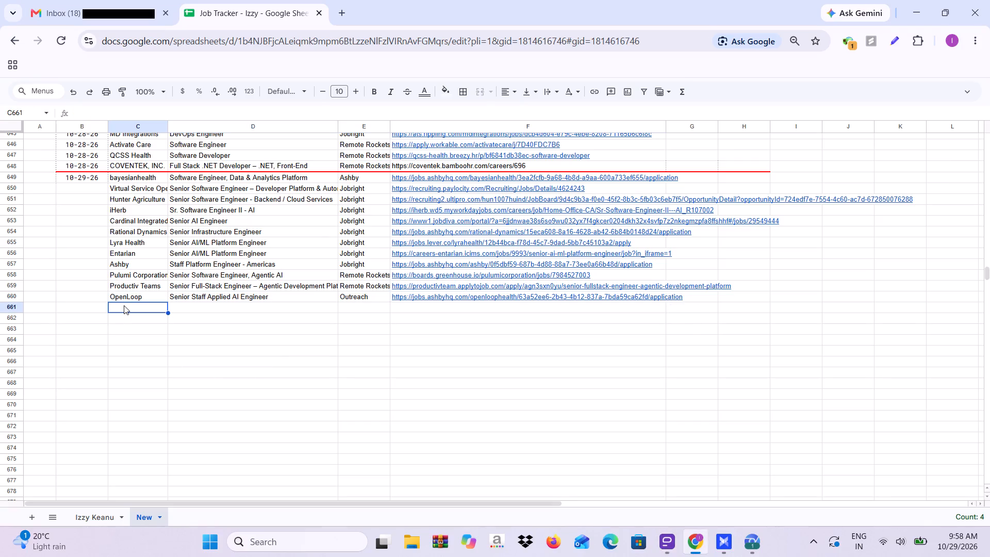
{"action": "key", "text": "ctrl+shift+v"}
Copy the render Software Engineer, Network Infrastructure listing from the Pumble thread into the New tab at C662 as plain values.
{"action": "key", "text": "alt+Tab"}
{"action": "left_click_drag", "start_coordinate": [639, 415], "coordinate": [681, 421]}
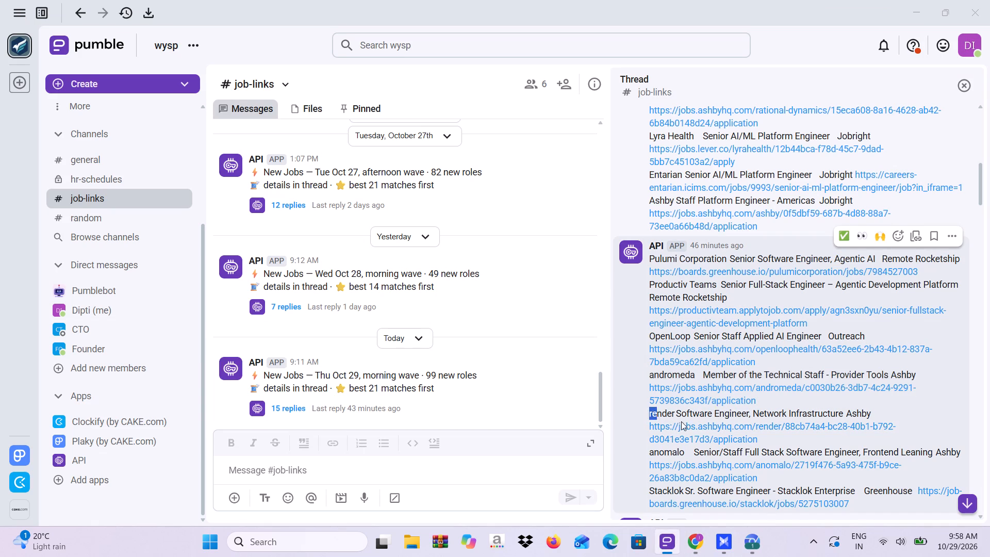
{"action": "left_click_drag", "start_coordinate": [681, 421], "coordinate": [778, 441]}
{"action": "key", "text": "ctrl+c"}
{"action": "key", "text": "alt+Tab"}
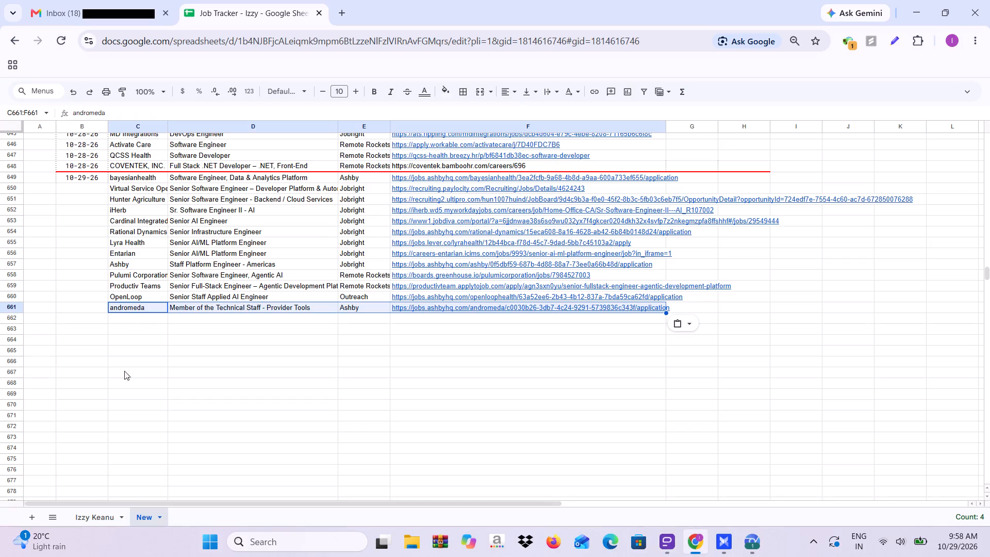
{"action": "left_click", "coordinate": [128, 324]}
{"action": "key", "text": "ctrl+shift+v"}
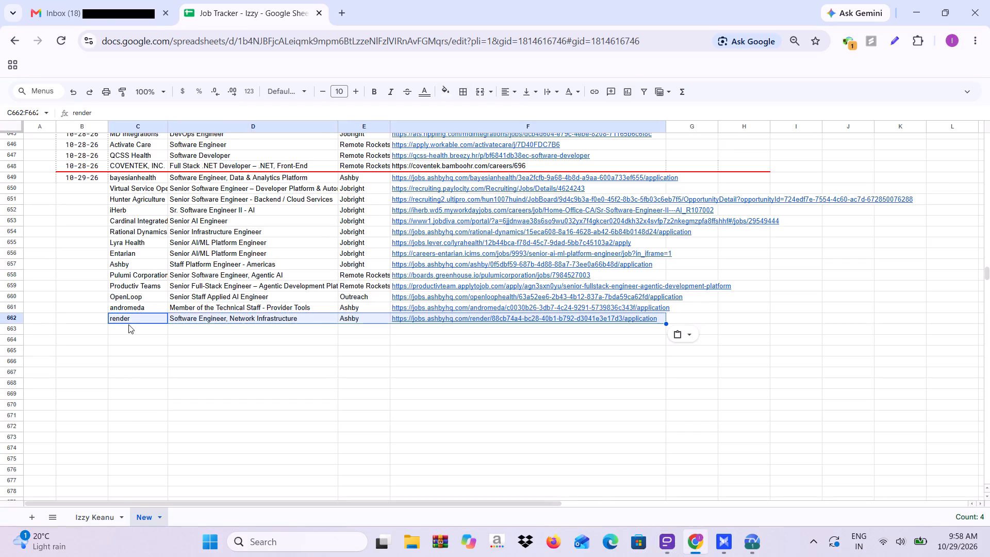
Copy the anomalo Senior/Staff Full Stack Software Engineer listing from the Pumble thread into the New tab at C663 as plain values.
{"action": "key", "text": "alt+Tab"}
{"action": "left_click_drag", "start_coordinate": [646, 453], "coordinate": [767, 481]}
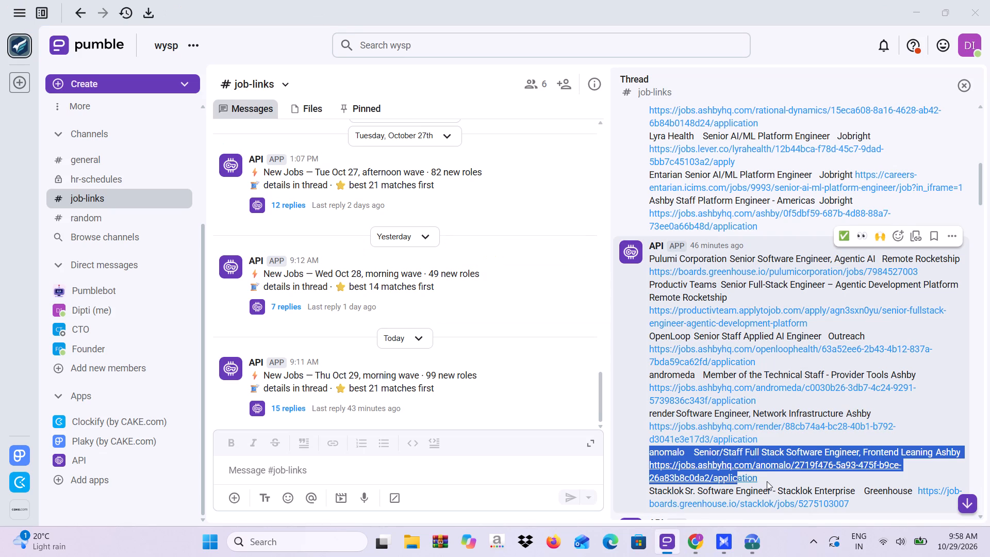
{"action": "key", "text": "ctrl+c"}
{"action": "key", "text": "alt+Tab"}
{"action": "left_click", "coordinate": [134, 332]}
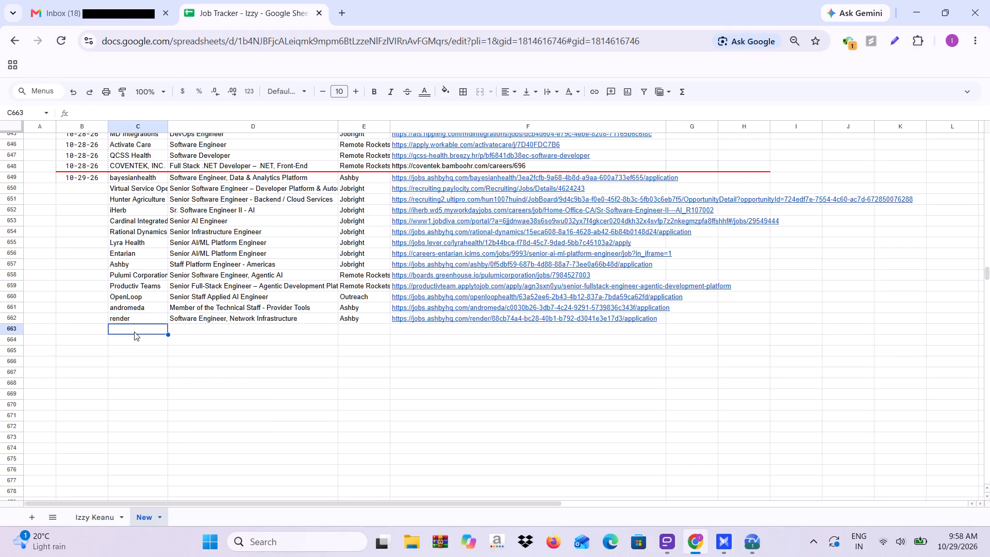
{"action": "key", "text": "ctrl+shift+v"}
Copy the Stacklok Sr. Software Engineer listing from the Pumble thread into the New tab at C664 as plain values.
{"action": "key", "text": "alt+Tab"}
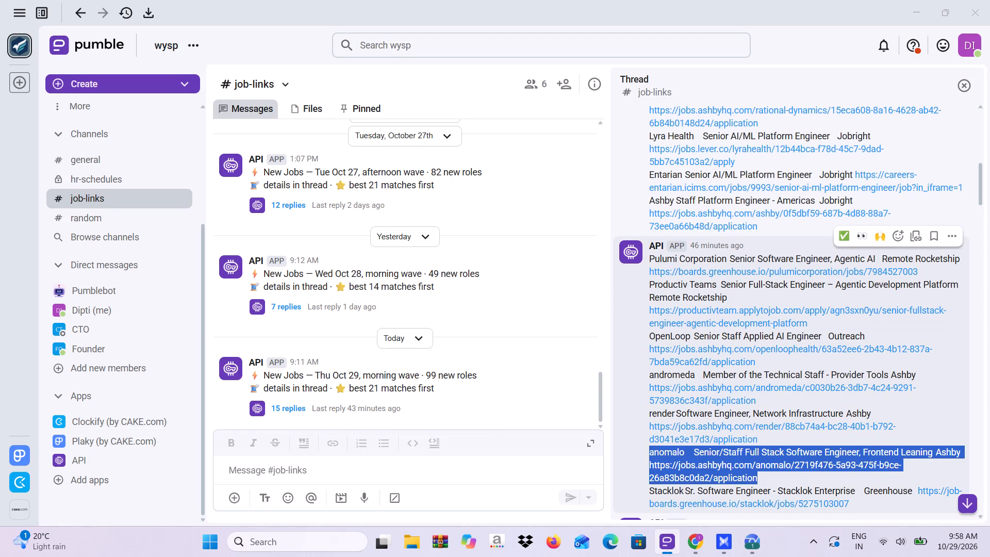
{"action": "left_click_drag", "start_coordinate": [640, 489], "coordinate": [847, 505]}
{"action": "key", "text": "ctrl+c"}
{"action": "key", "text": "alt+Tab"}
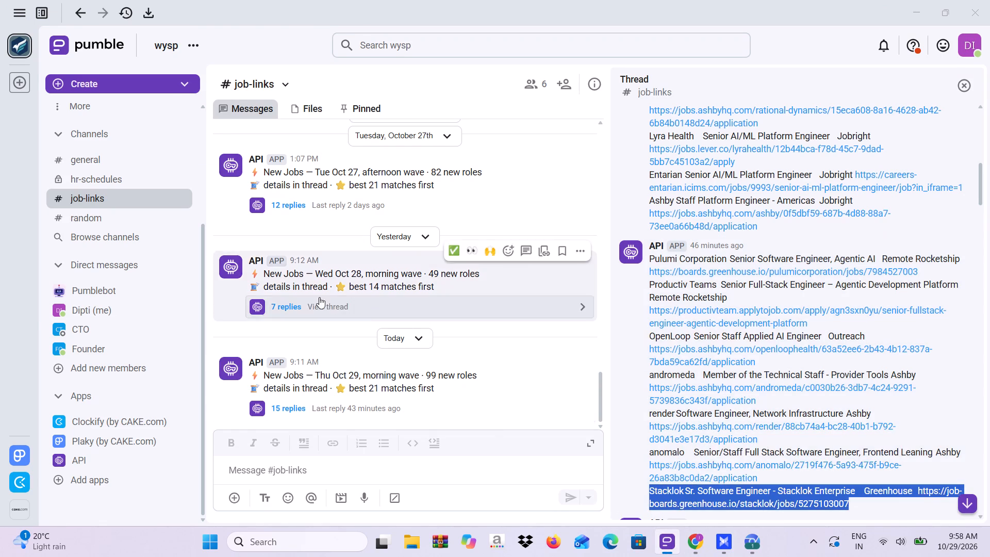
{"action": "left_click", "coordinate": [129, 345]}
{"action": "key", "text": "ctrl+shift+v"}
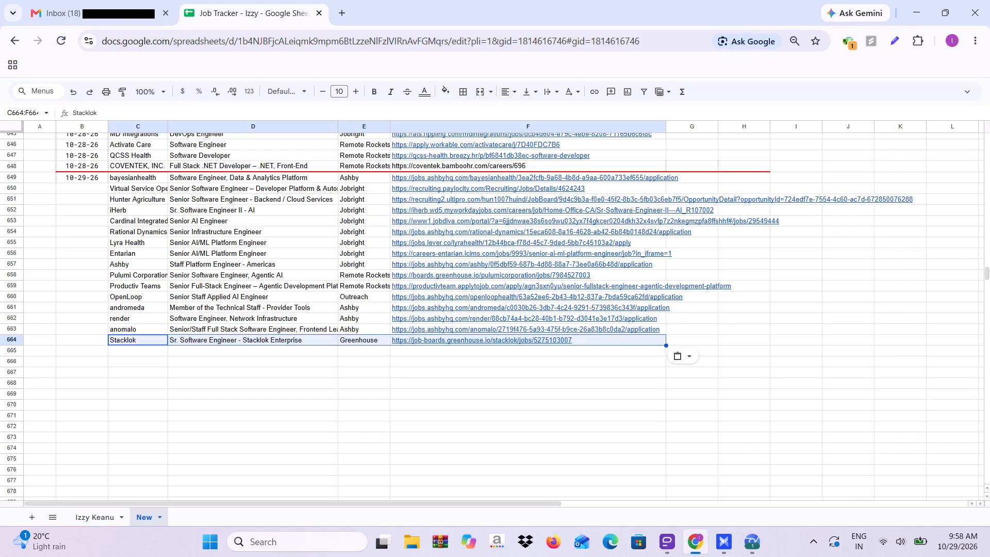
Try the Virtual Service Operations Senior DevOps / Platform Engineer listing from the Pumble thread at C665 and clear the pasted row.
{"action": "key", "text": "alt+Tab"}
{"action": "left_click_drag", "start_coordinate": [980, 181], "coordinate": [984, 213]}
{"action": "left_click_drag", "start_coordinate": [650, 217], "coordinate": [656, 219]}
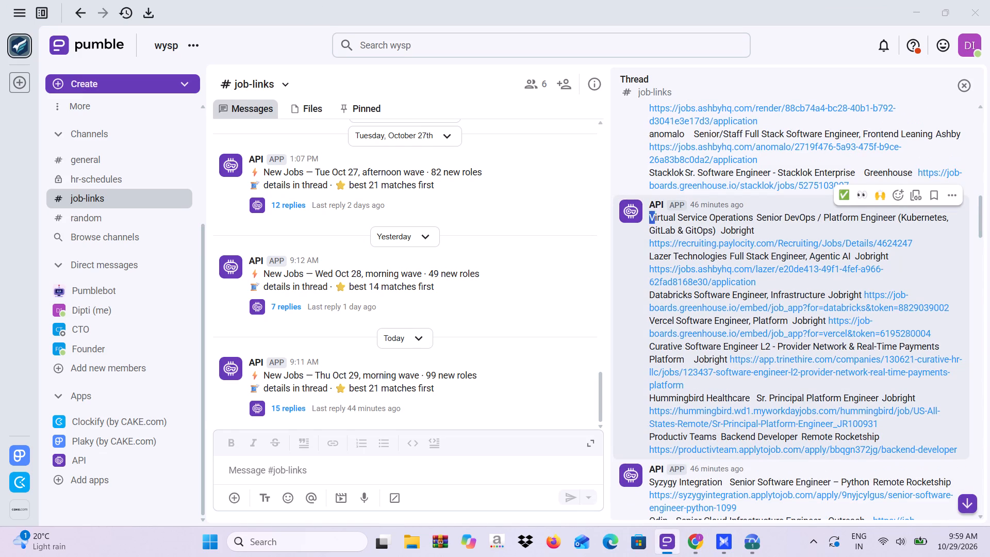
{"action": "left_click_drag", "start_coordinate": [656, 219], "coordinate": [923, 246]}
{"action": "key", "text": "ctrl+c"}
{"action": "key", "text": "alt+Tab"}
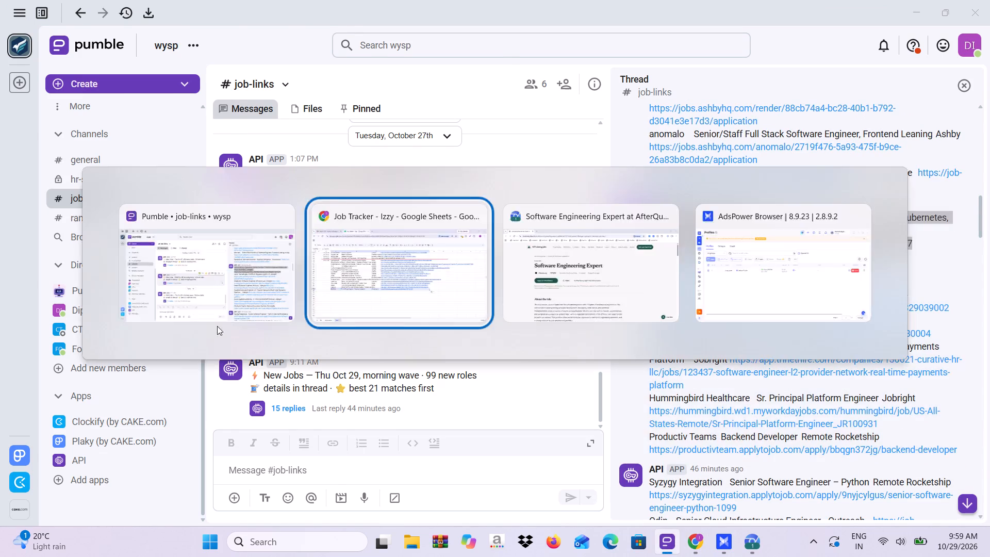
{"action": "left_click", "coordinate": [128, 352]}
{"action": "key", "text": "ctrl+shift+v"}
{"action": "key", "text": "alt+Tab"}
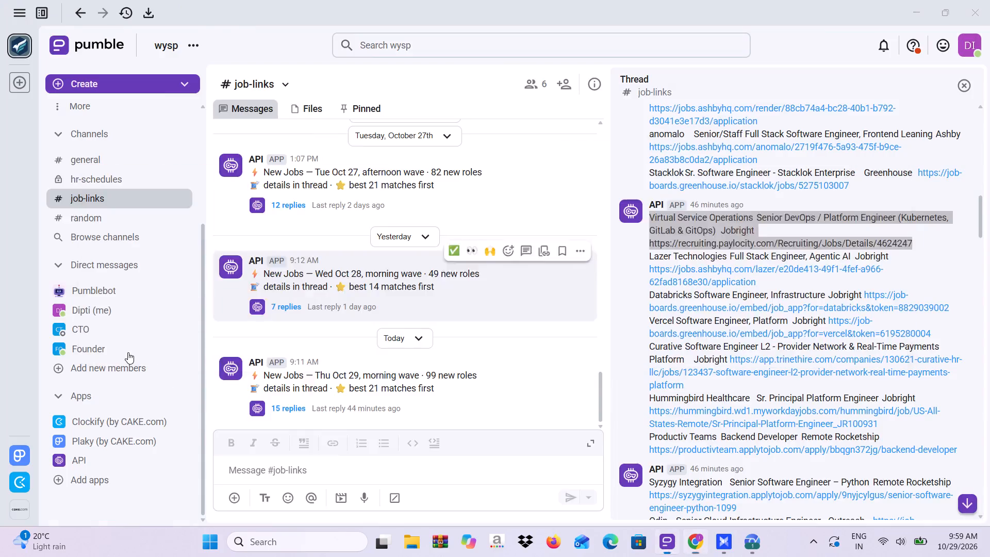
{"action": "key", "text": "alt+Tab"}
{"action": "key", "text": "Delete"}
Copy the Lazer Technologies Full Stack Engineer, Agentic AI listing from the Pumble thread into the New tab at C665 as plain values.
{"action": "key", "text": "alt+Tab"}
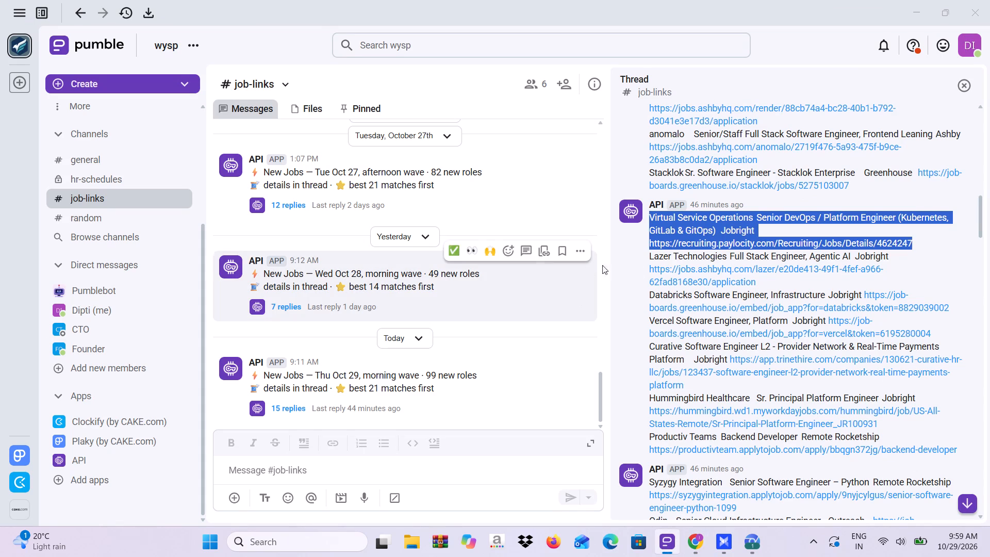
{"action": "left_click_drag", "start_coordinate": [636, 256], "coordinate": [769, 281]}
{"action": "key", "text": "ctrl+c"}
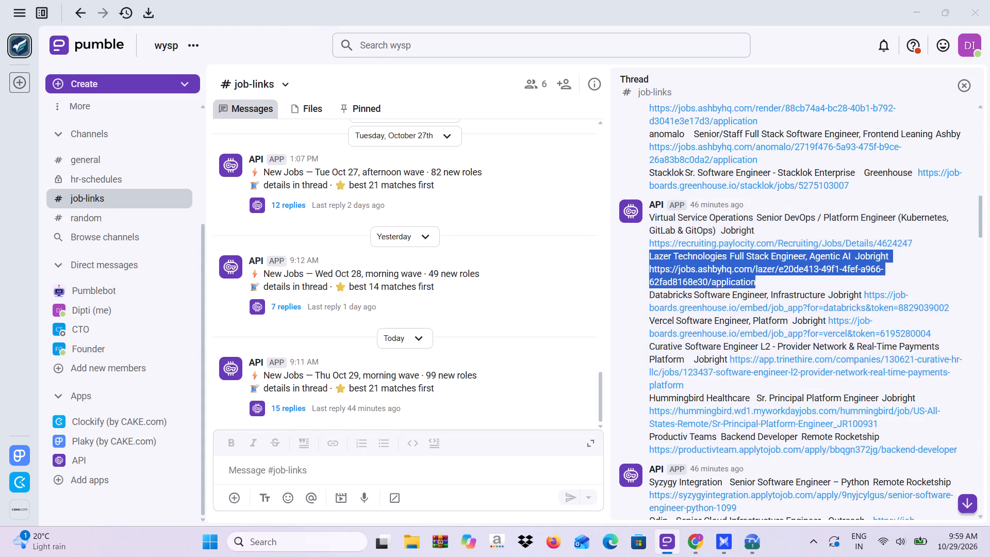
{"action": "key", "text": "alt+Tab"}
{"action": "left_click", "coordinate": [152, 349]}
{"action": "key", "text": "ctrl+shift+v"}
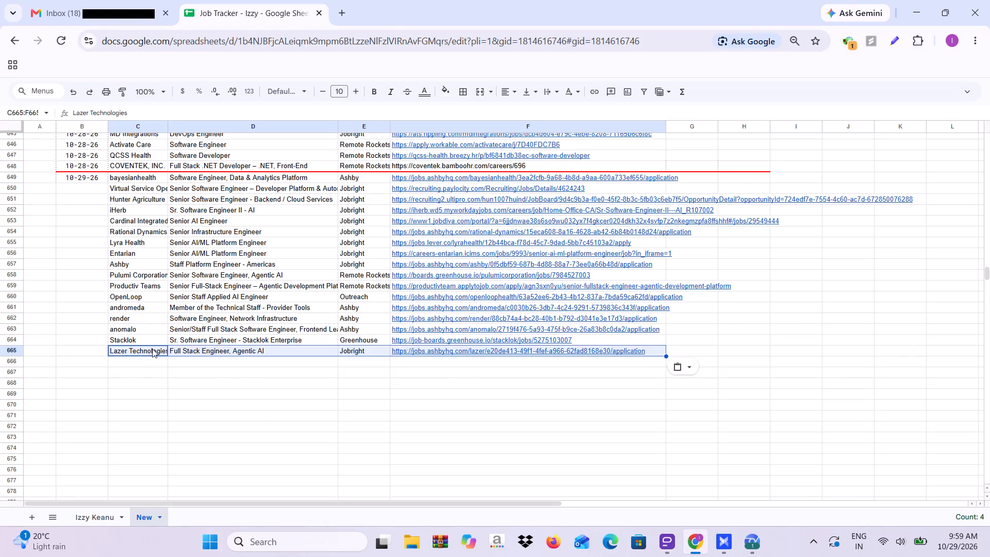
Copy the Databricks Software Engineer, Infrastructure listing from the Pumble thread into the New tab at C666 as plain values.
{"action": "key", "text": "alt+Tab"}
{"action": "left_click_drag", "start_coordinate": [646, 294], "coordinate": [930, 307]}
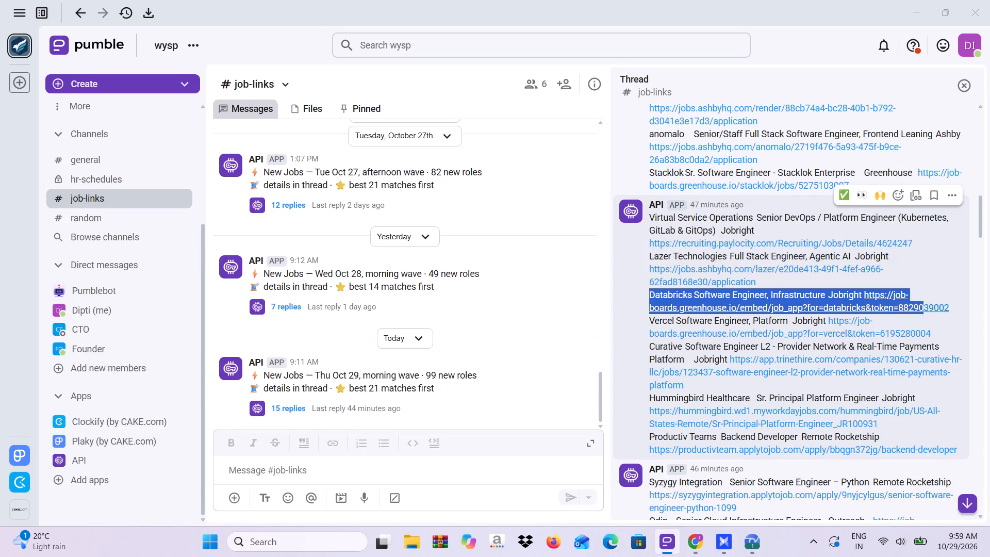
{"action": "left_click_drag", "start_coordinate": [930, 307], "coordinate": [956, 309]}
{"action": "key", "text": "ctrl+c"}
{"action": "key", "text": "alt+Tab"}
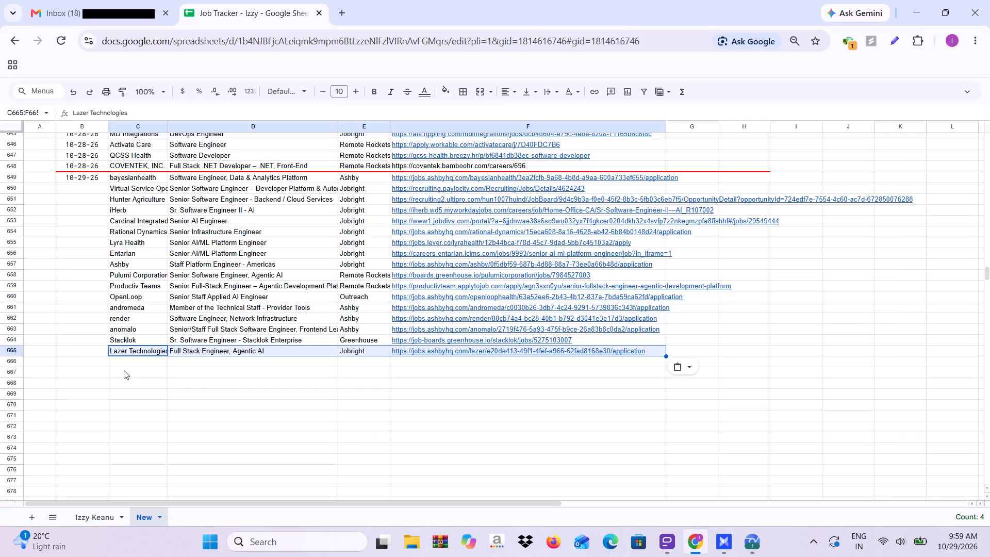
{"action": "left_click", "coordinate": [126, 363]}
{"action": "key", "text": "ctrl+shift+v"}
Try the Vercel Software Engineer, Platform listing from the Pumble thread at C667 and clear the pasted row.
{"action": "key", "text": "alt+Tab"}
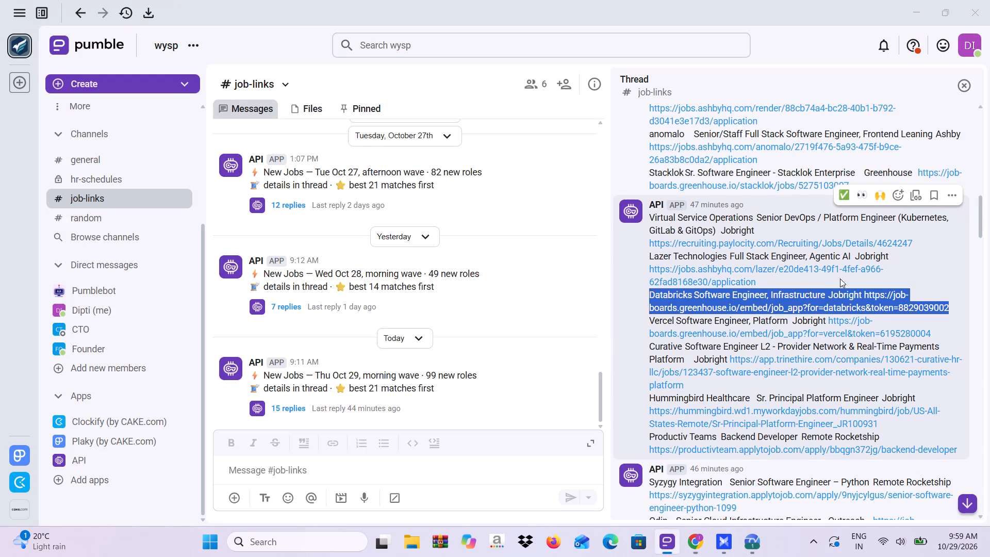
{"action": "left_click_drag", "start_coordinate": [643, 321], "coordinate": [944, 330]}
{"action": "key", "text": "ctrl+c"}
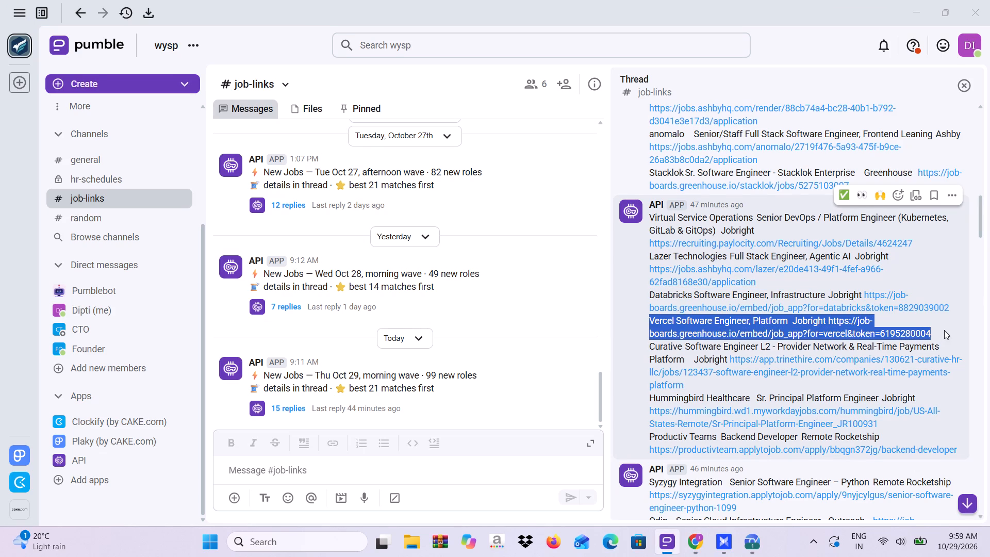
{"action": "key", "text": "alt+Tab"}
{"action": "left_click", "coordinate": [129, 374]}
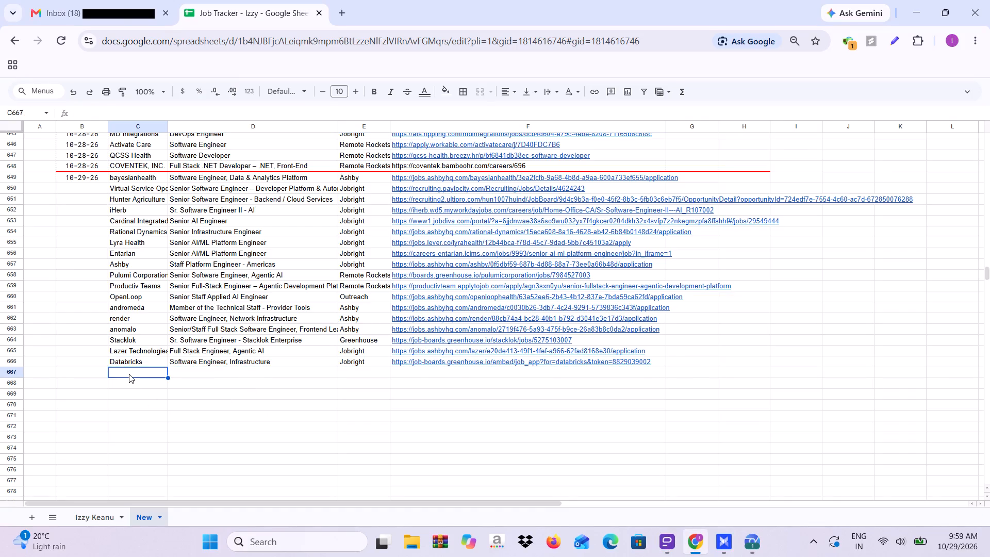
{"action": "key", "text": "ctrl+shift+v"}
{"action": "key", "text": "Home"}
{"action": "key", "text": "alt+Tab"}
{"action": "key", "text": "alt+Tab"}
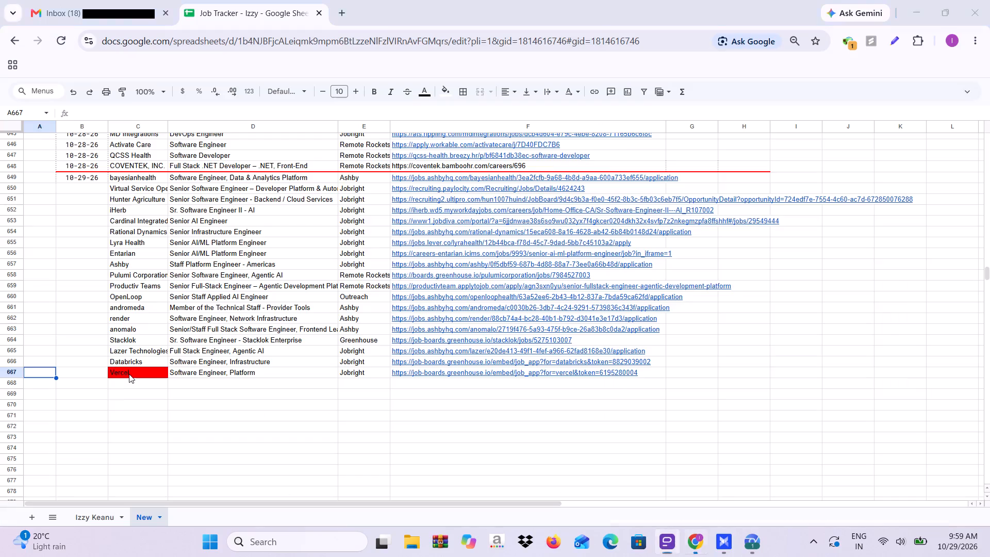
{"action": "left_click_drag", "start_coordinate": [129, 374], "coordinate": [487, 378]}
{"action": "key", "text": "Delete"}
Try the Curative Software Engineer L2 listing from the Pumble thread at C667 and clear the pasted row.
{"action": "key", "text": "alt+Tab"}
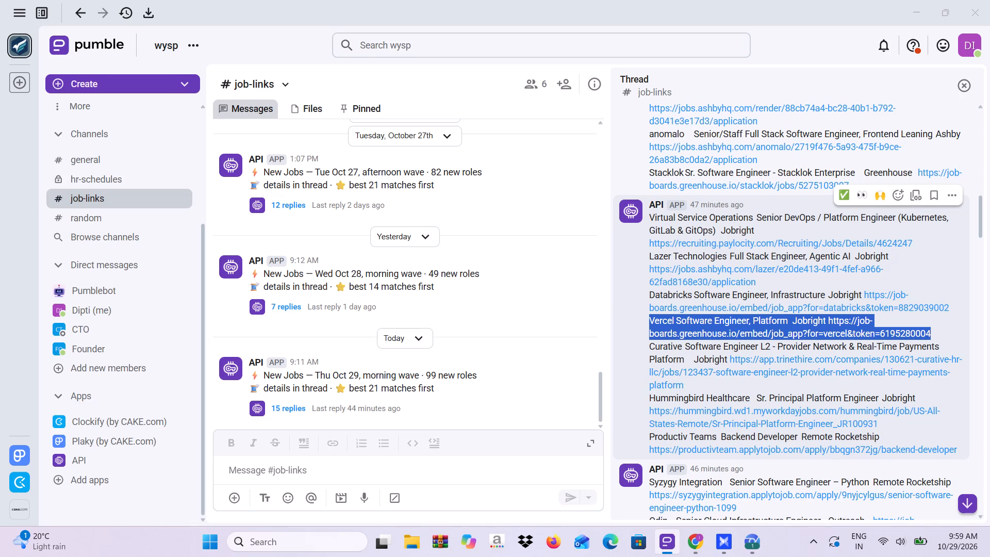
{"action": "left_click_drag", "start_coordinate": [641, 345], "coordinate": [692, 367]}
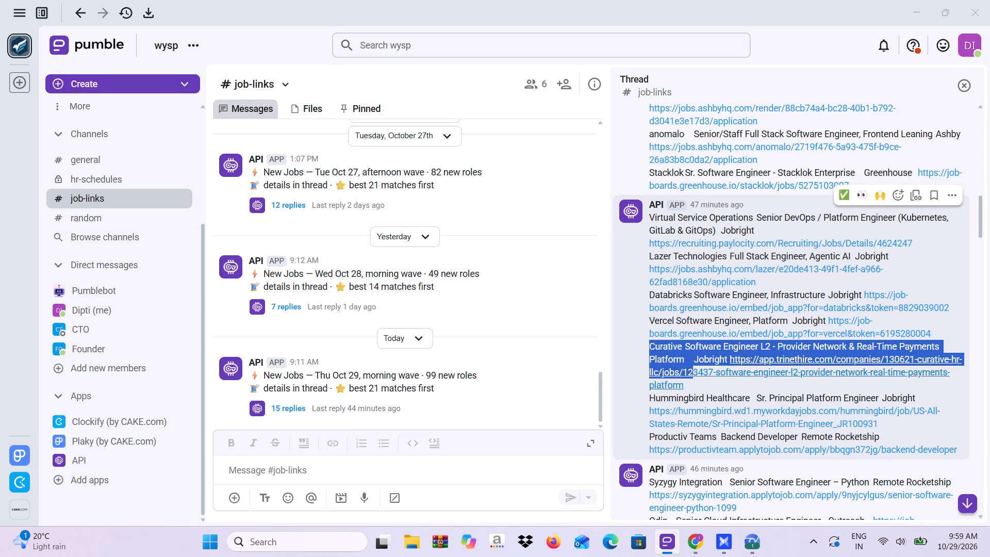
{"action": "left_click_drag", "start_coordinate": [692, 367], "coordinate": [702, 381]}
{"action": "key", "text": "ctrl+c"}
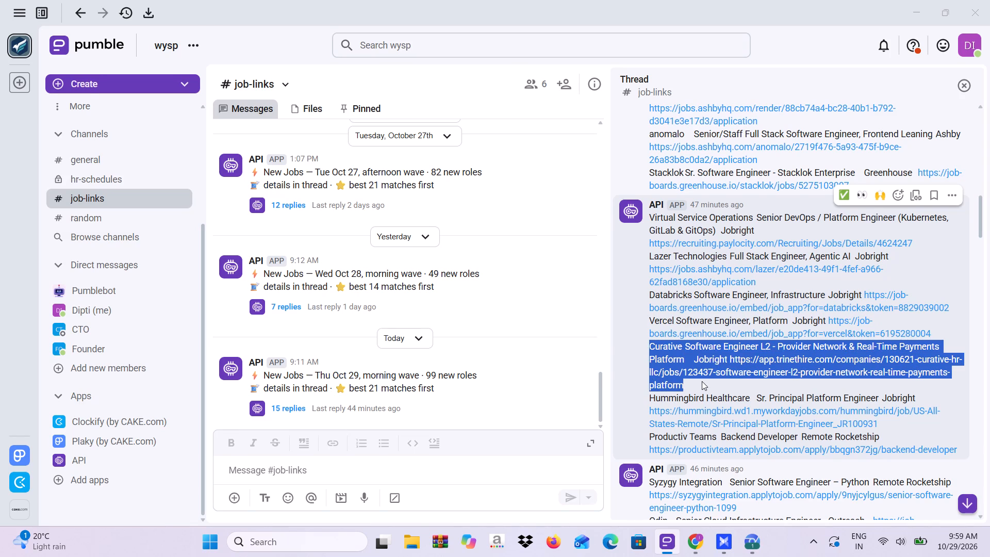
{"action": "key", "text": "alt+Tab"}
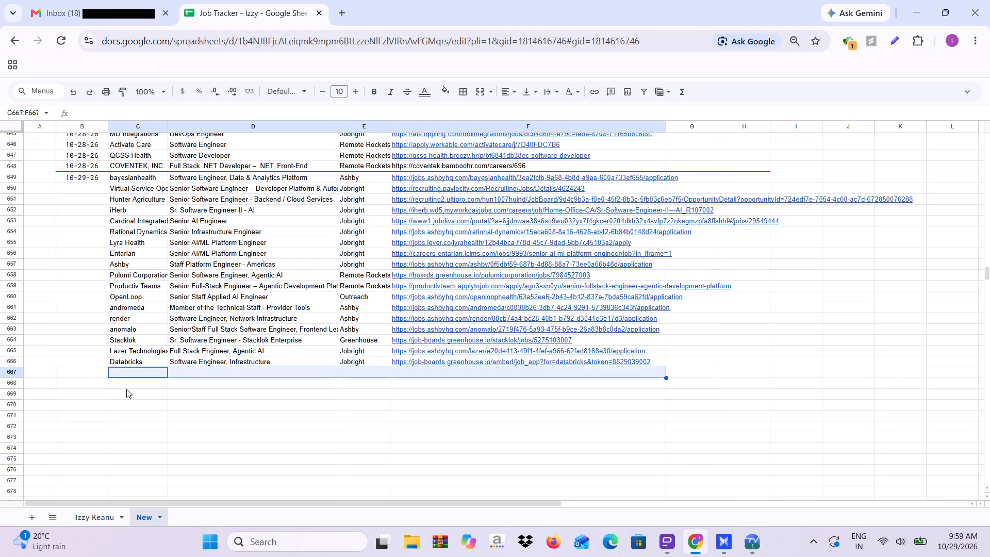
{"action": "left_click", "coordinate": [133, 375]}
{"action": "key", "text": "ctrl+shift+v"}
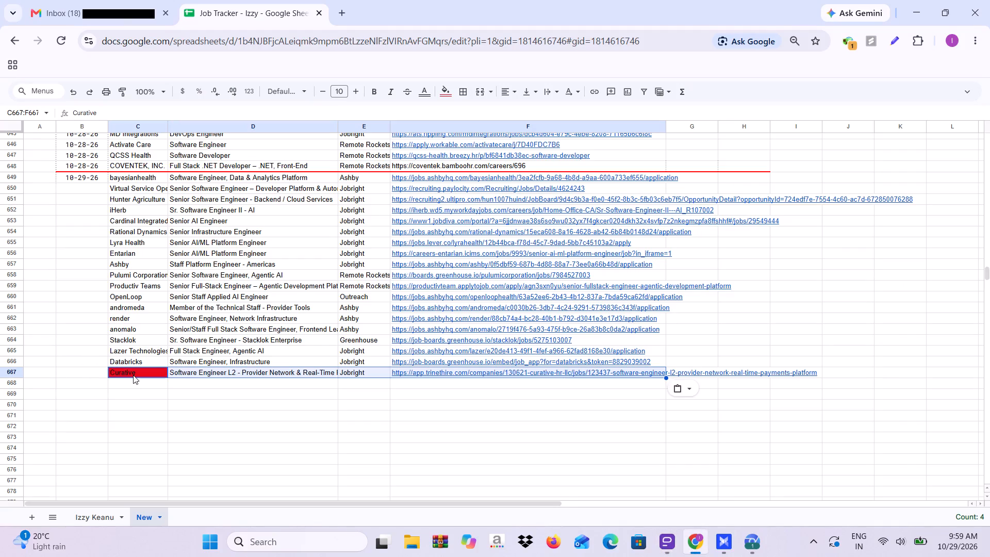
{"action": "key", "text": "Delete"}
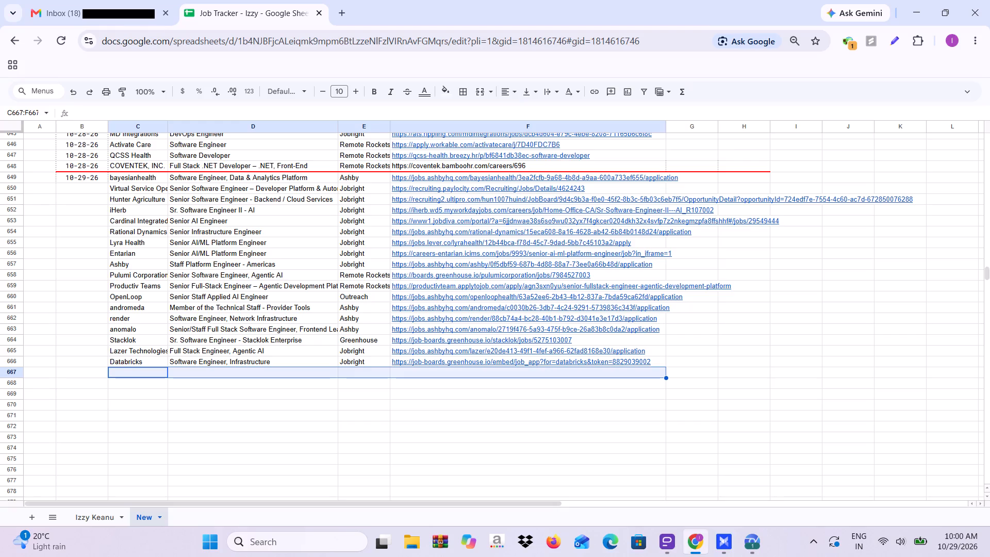
Copy the Hummingbird Healthcare Sr. Principal Platform Engineer listing from the Pumble thread into the New tab at C667 as plain values.
{"action": "key", "text": "alt+Tab"}
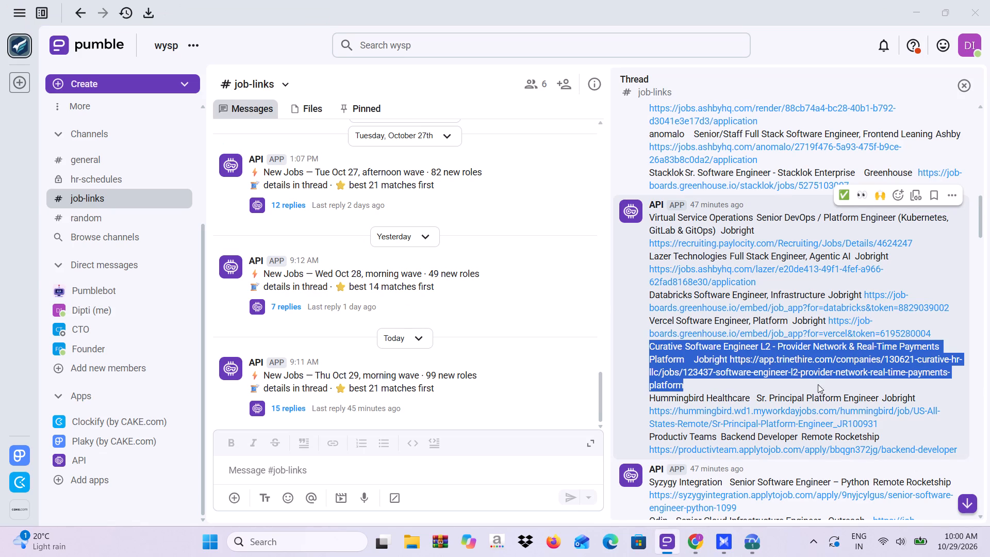
{"action": "left_click_drag", "start_coordinate": [642, 399], "coordinate": [871, 423]}
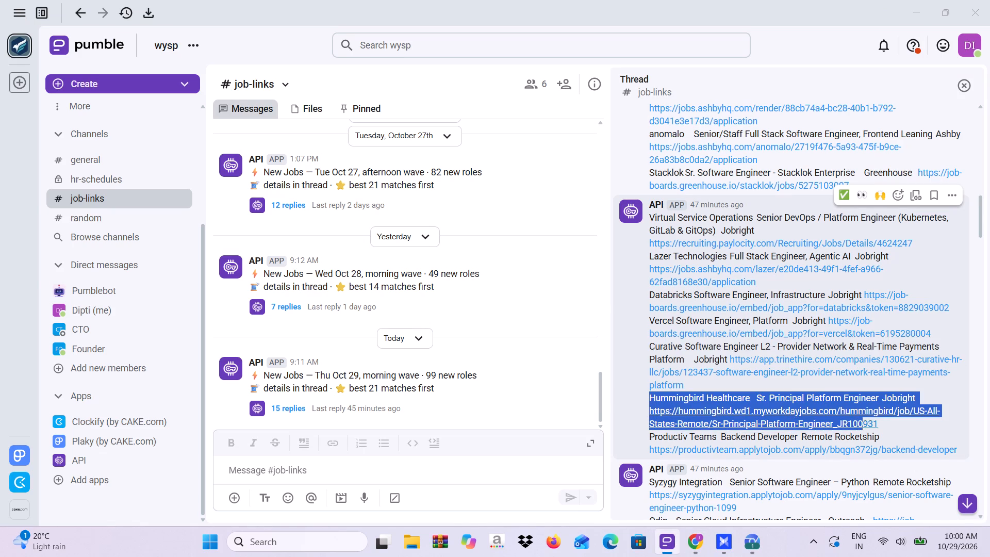
{"action": "left_click_drag", "start_coordinate": [871, 423], "coordinate": [896, 427]}
{"action": "key", "text": "ctrl+c"}
{"action": "key", "text": "alt+Tab"}
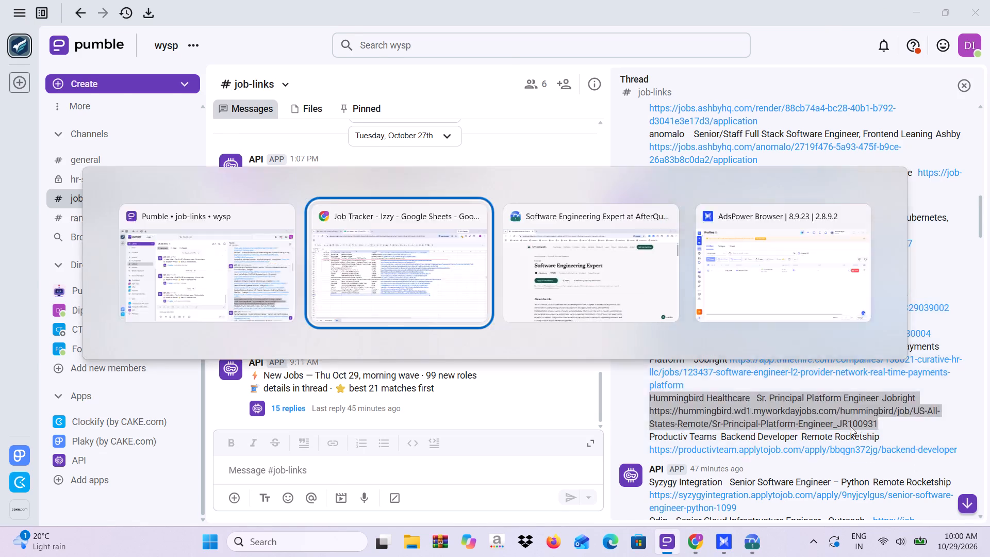
{"action": "left_click", "coordinate": [137, 371]}
{"action": "key", "text": "ctrl+shift+v"}
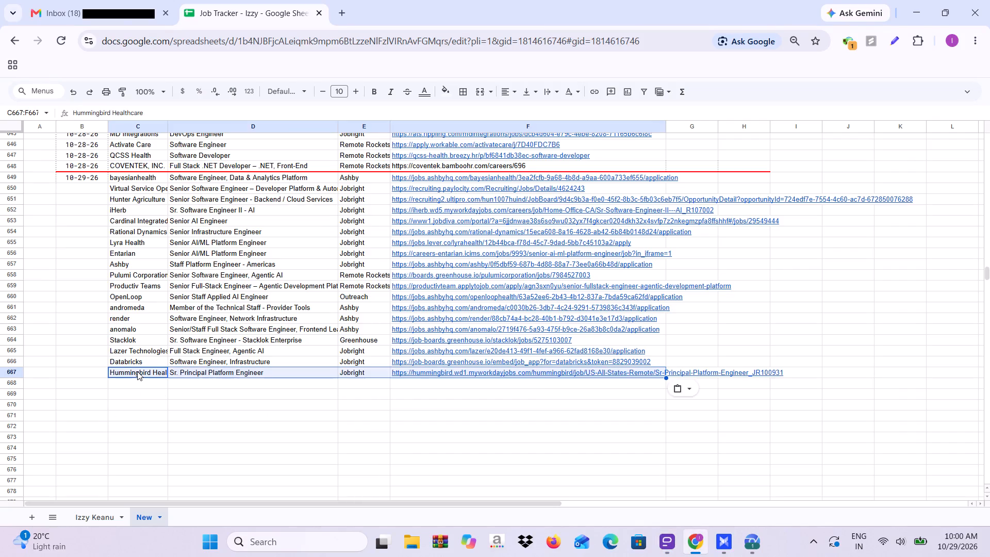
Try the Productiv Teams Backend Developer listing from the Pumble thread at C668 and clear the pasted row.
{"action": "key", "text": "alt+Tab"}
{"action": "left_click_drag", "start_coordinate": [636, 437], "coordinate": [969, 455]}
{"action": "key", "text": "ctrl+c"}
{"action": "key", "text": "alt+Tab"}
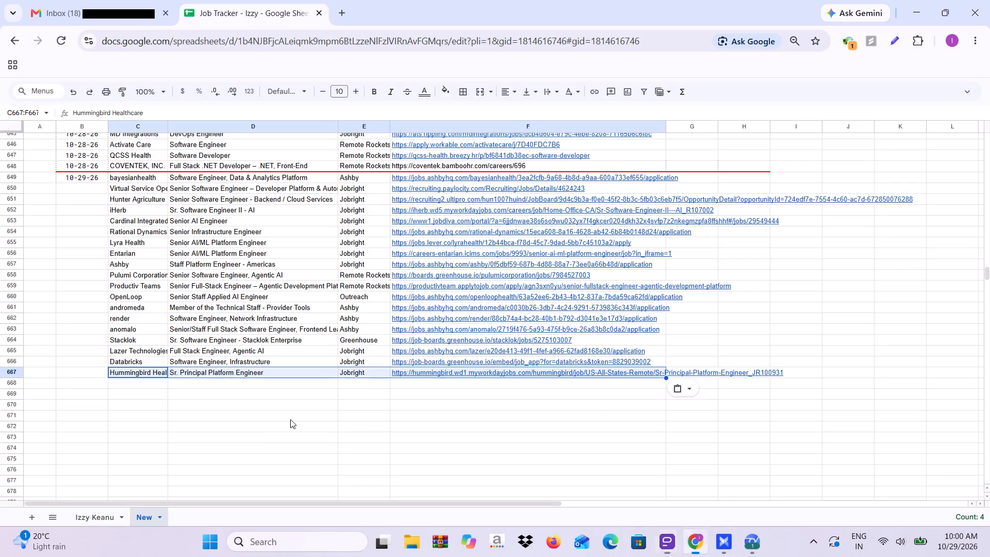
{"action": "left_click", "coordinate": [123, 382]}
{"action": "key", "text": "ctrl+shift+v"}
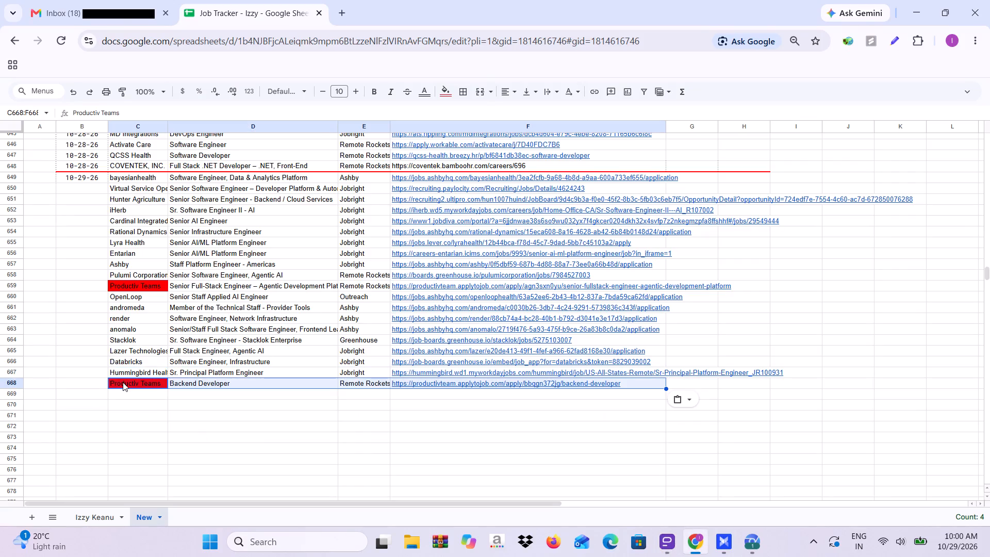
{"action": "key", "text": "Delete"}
Copy the Syzygy Integration Senior Software Engineer – Python listing from the Pumble thread into the New tab at C668 as plain values.
{"action": "key", "text": "alt+Tab"}
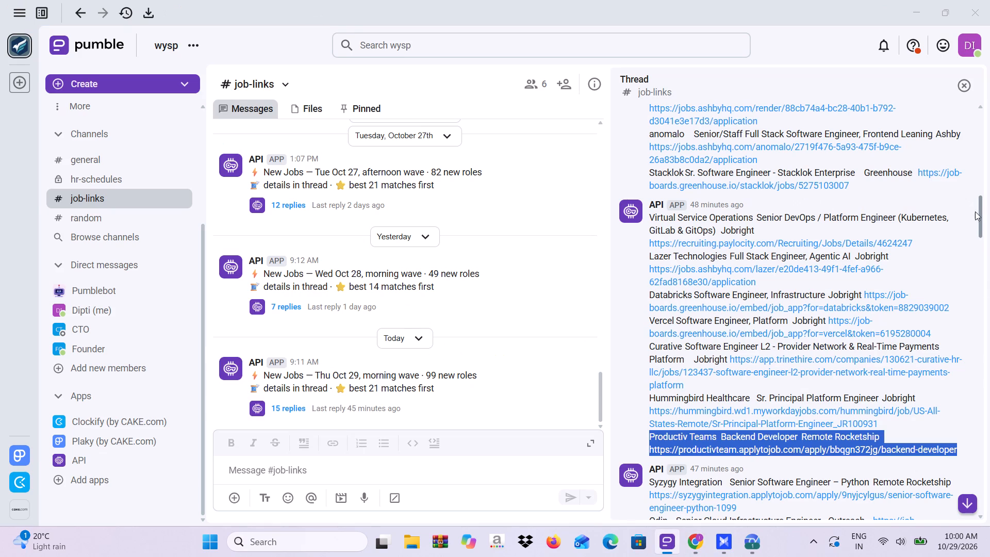
{"action": "left_click_drag", "start_coordinate": [981, 208], "coordinate": [983, 236]}
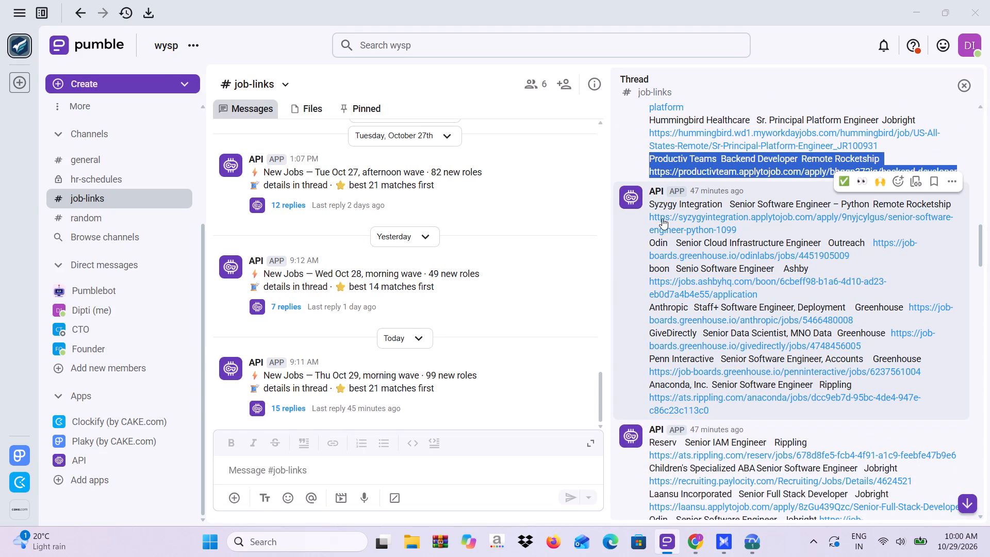
{"action": "left_click_drag", "start_coordinate": [645, 205], "coordinate": [744, 227]}
{"action": "left_click", "coordinate": [631, 262]}
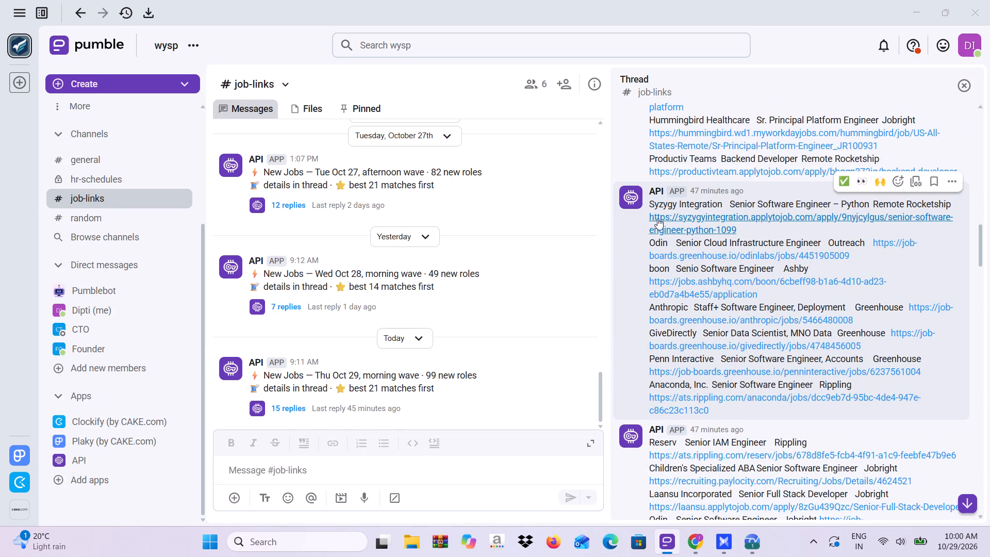
{"action": "left_click_drag", "start_coordinate": [650, 204], "coordinate": [748, 227]}
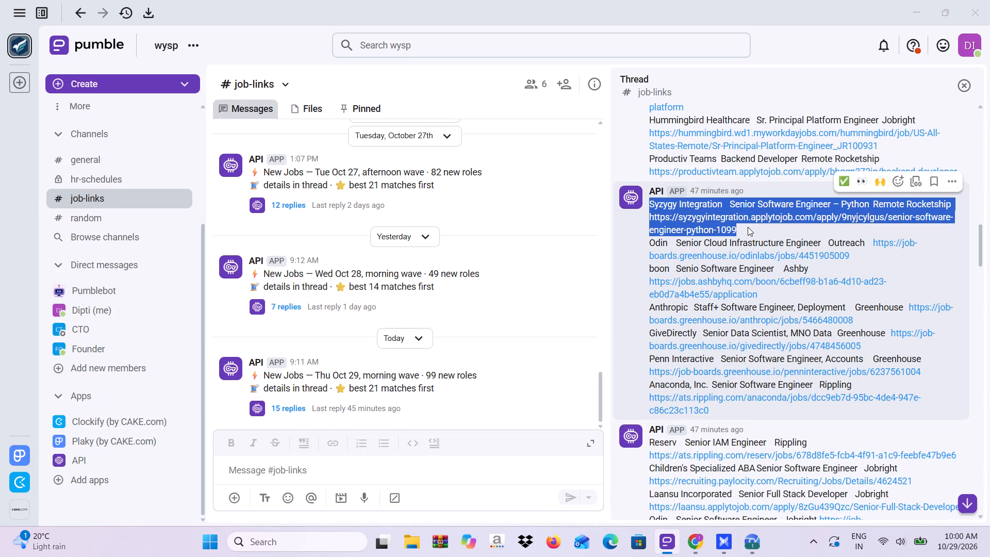
{"action": "key", "text": "ctrl+c"}
{"action": "key", "text": "alt+Tab"}
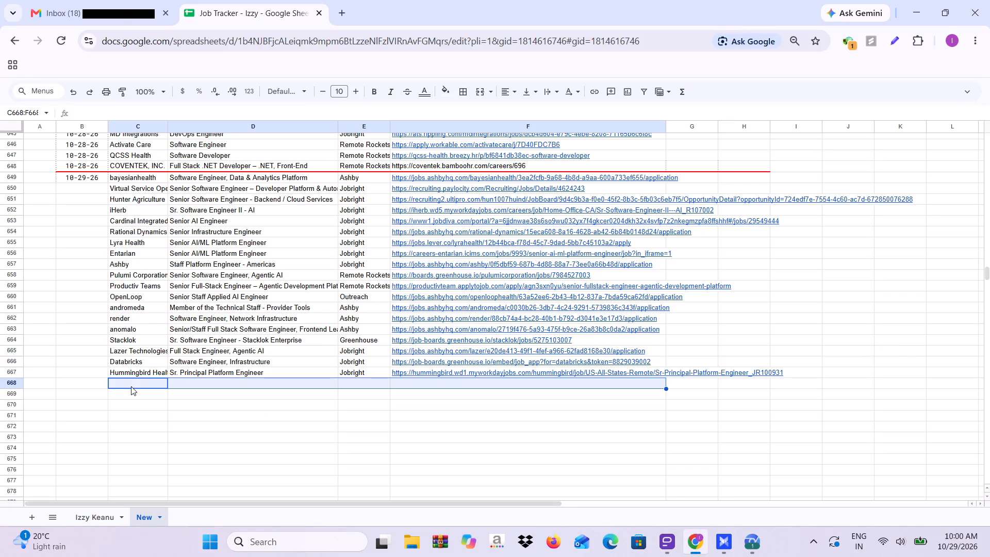
{"action": "left_click", "coordinate": [131, 386]}
{"action": "key", "text": "ctrl+shift+v"}
Copy the Odin Senior Cloud Infrastructure Engineer listing from the Pumble thread into the New tab at C669 as plain values.
{"action": "key", "text": "alt+Tab"}
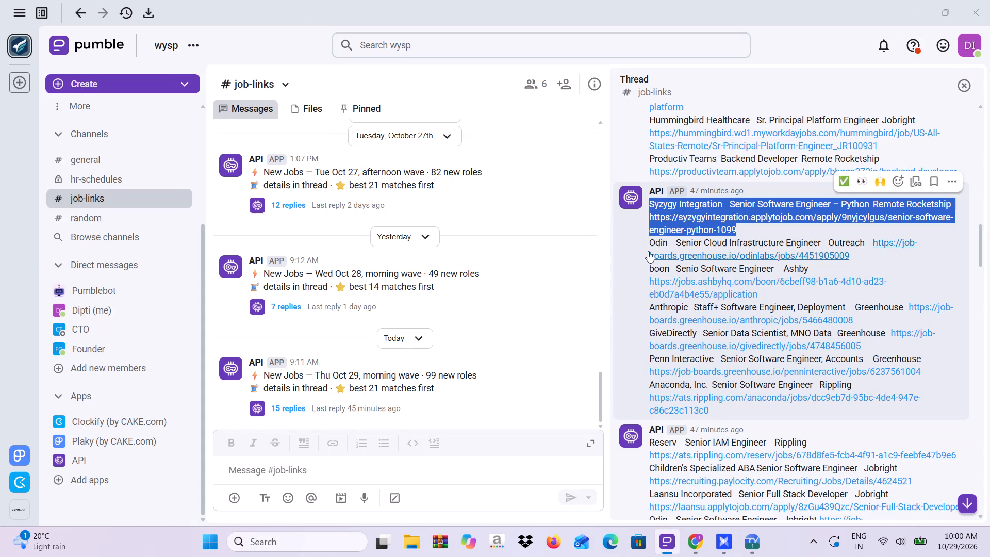
{"action": "left_click_drag", "start_coordinate": [642, 242], "coordinate": [876, 256]}
{"action": "key", "text": "ctrl+c"}
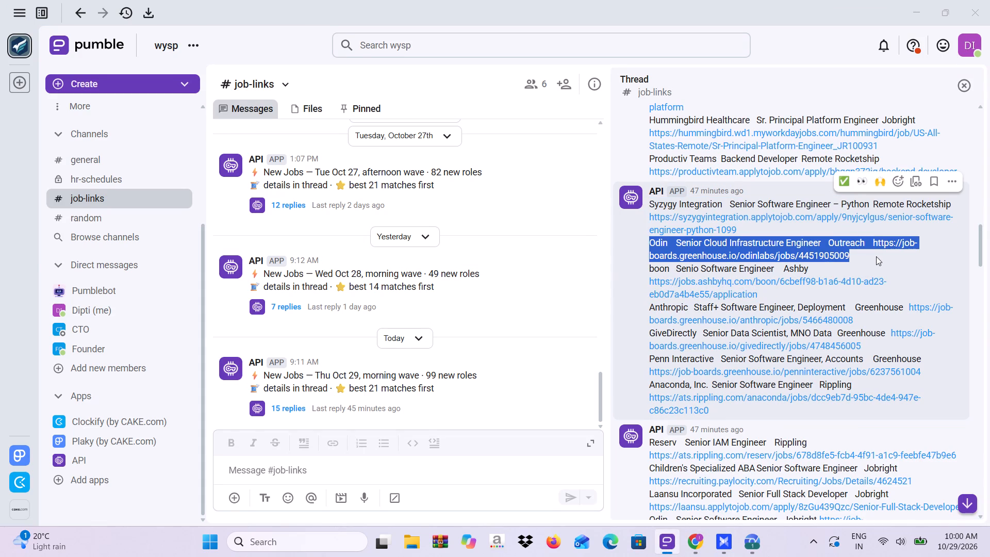
{"action": "key", "text": "alt+Tab"}
{"action": "left_click", "coordinate": [128, 395]}
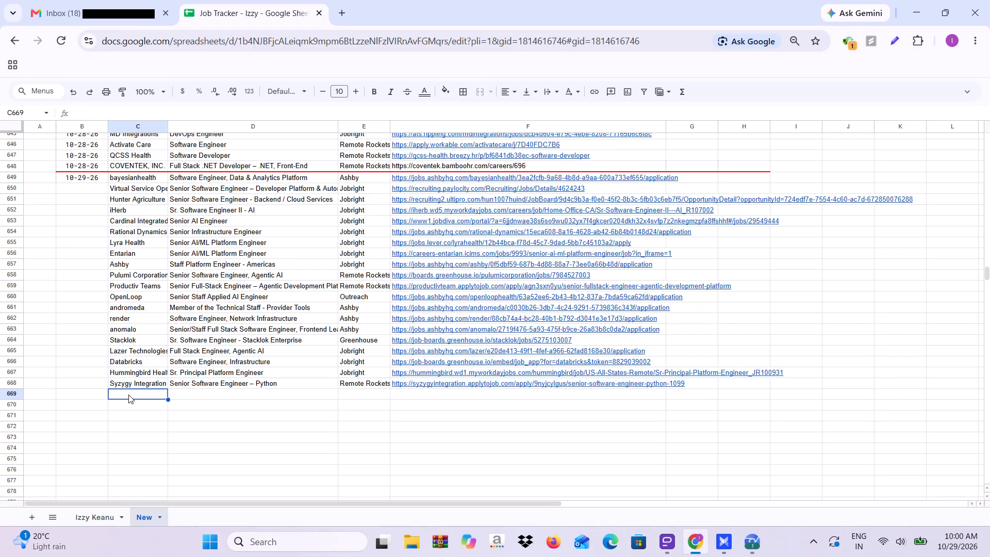
{"action": "key", "text": "ctrl+shift+v"}
Copy the boon Senio Software Engineer listing from the Pumble thread into the New tab at C670 as plain values.
{"action": "key", "text": "alt+Tab"}
{"action": "left_click_drag", "start_coordinate": [645, 269], "coordinate": [685, 280]}
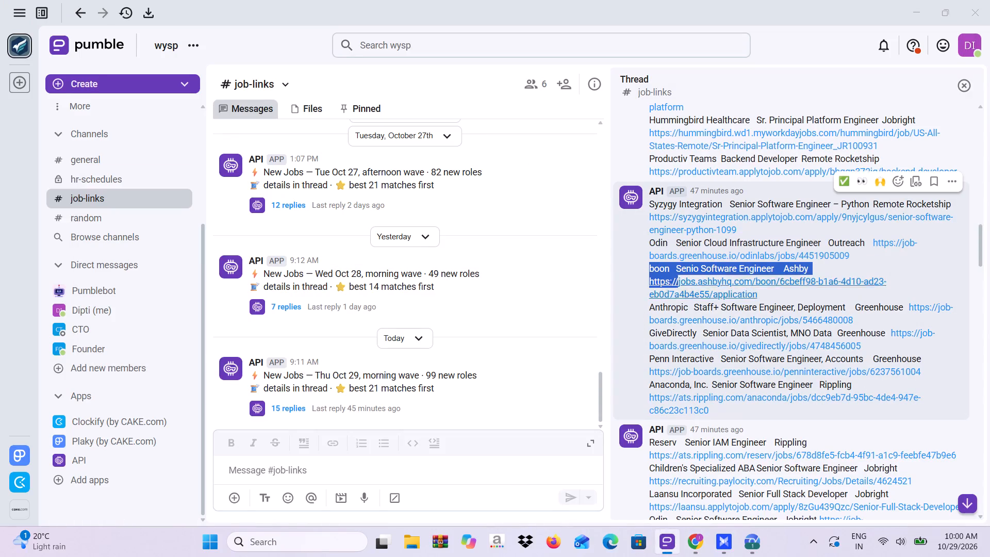
{"action": "left_click_drag", "start_coordinate": [685, 280], "coordinate": [764, 293]}
{"action": "key", "text": "ctrl+c"}
{"action": "key", "text": "alt+Tab"}
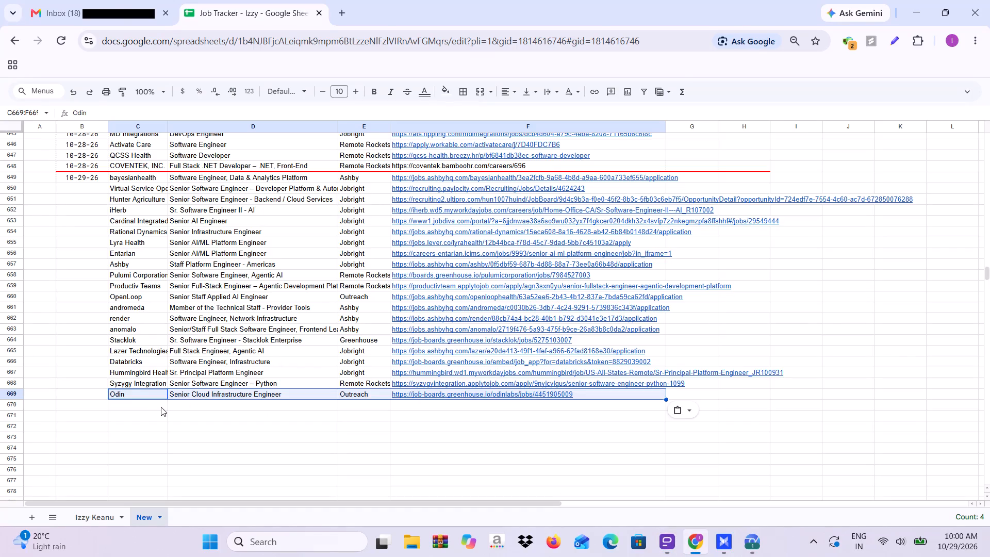
{"action": "left_click", "coordinate": [153, 407]}
{"action": "key", "text": "ctrl+shift+v"}
Copy the GiveDirectly Senior Data Scientist, MNO Data listing from the Pumble thread into the New tab at C671 as plain values.
{"action": "key", "text": "alt+Tab"}
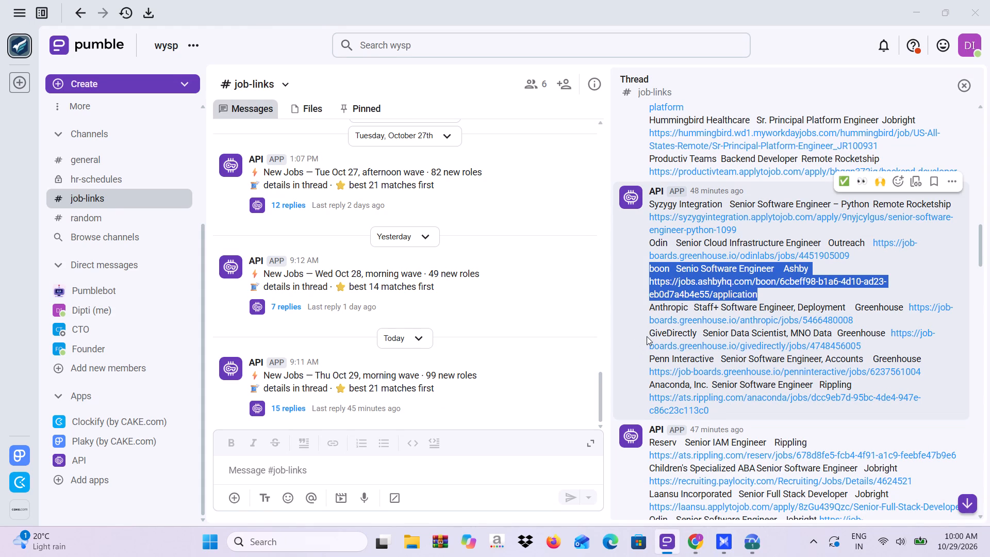
{"action": "left_click_drag", "start_coordinate": [647, 336], "coordinate": [912, 346]}
{"action": "key", "text": "ctrl+c"}
{"action": "key", "text": "alt+Tab"}
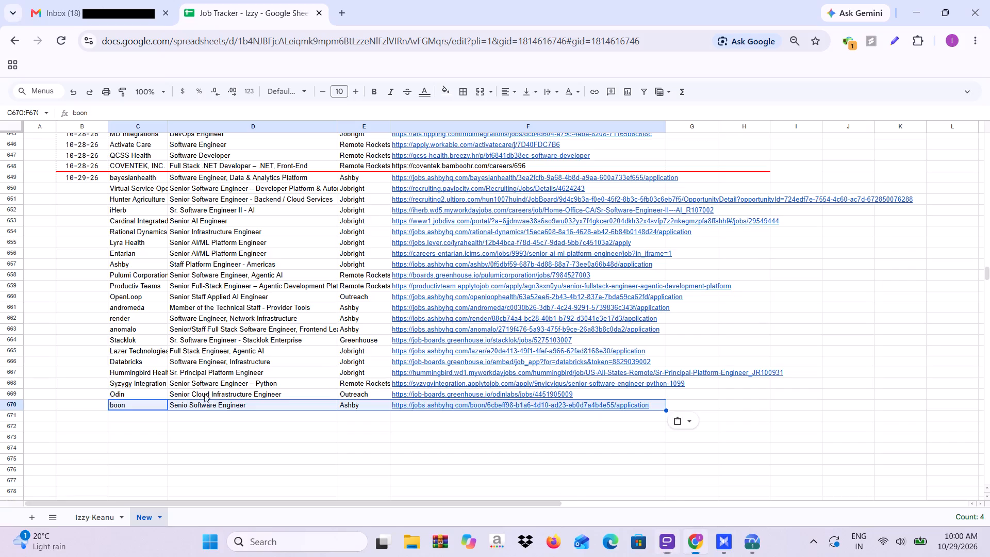
{"action": "left_click", "coordinate": [143, 416]}
{"action": "key", "text": "ctrl+shift+v"}
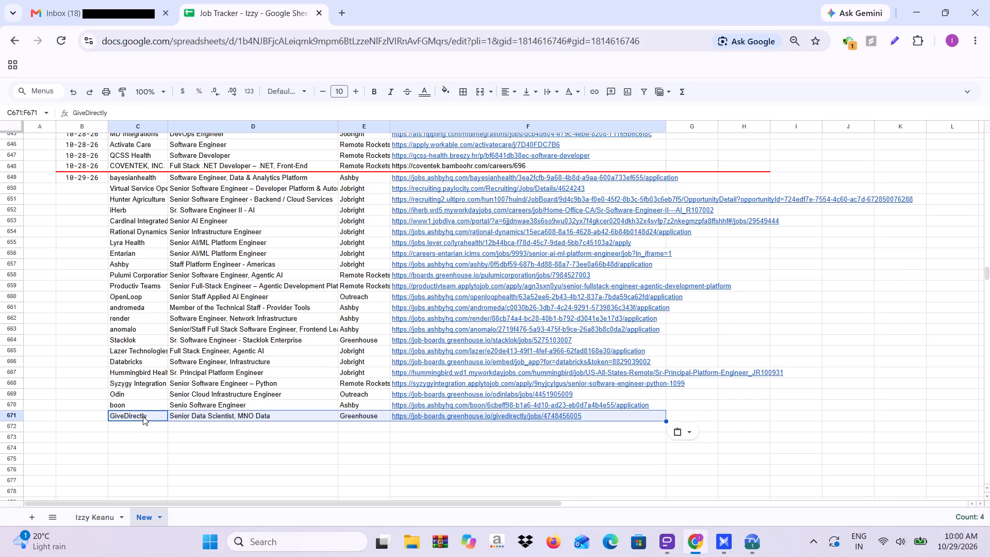
Copy the Anaconda, Inc. Senior Software Engineer listing from the Pumble thread into the New tab at C672 as plain values.
{"action": "key", "text": "alt+Tab"}
{"action": "left_click_drag", "start_coordinate": [645, 388], "coordinate": [732, 413]}
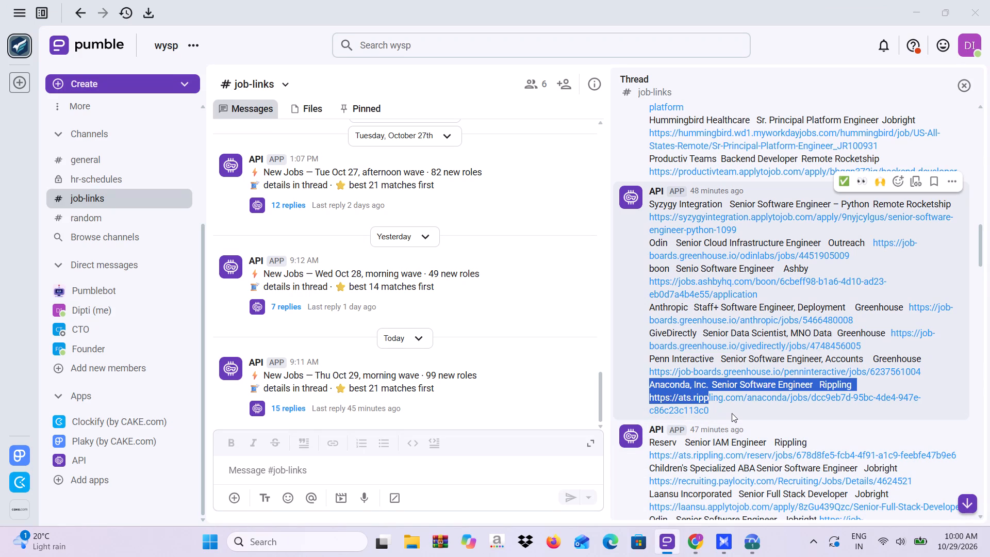
{"action": "key", "text": "ctrl+c"}
{"action": "key", "text": "alt+Tab"}
{"action": "left_click", "coordinate": [149, 426]}
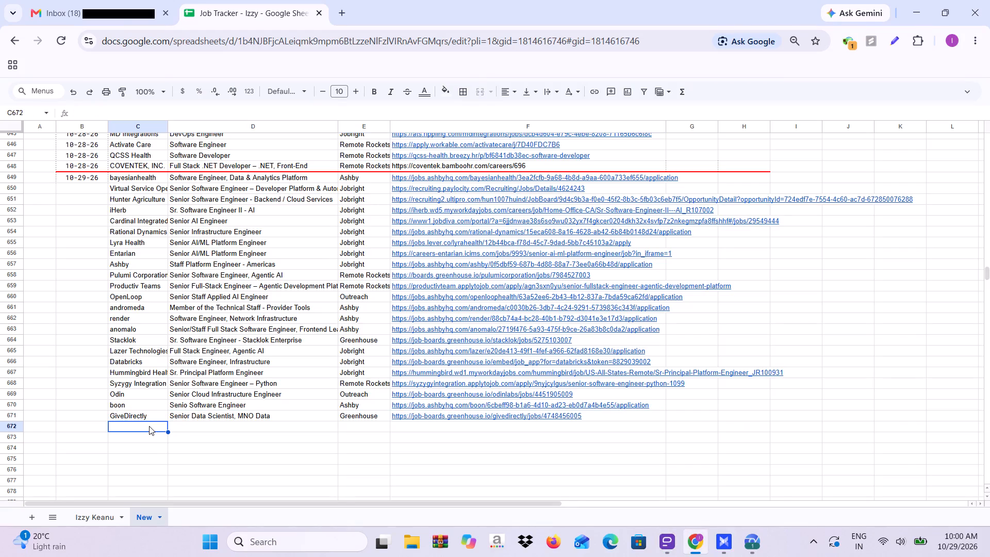
{"action": "key", "text": "ctrl+shift+v"}
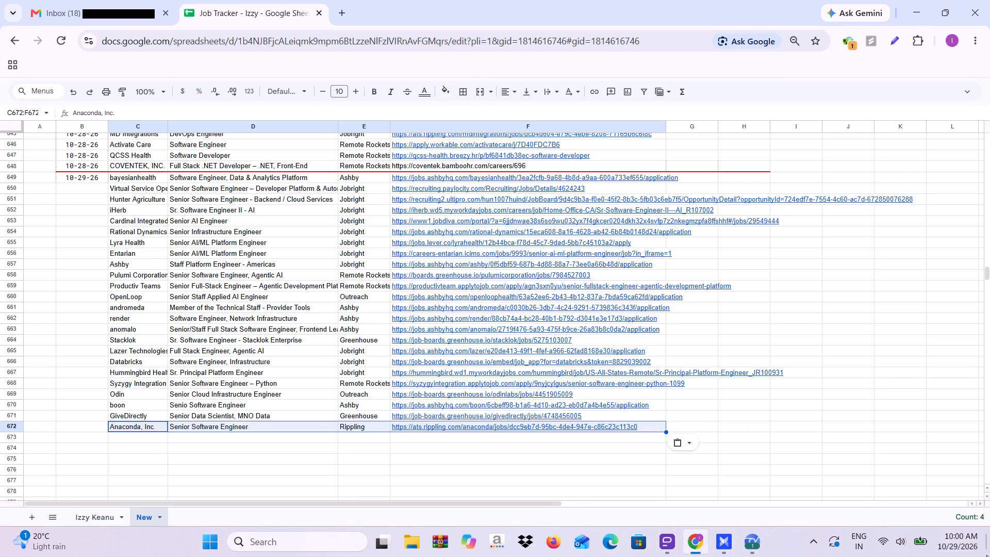
Copy the Children's Specialized ABA Senior Software Engineer listing from the Pumble thread into the New tab at C673 as plain values.
{"action": "left_click", "coordinate": [989, 494]}
{"action": "double_click", "coordinate": [989, 494]}
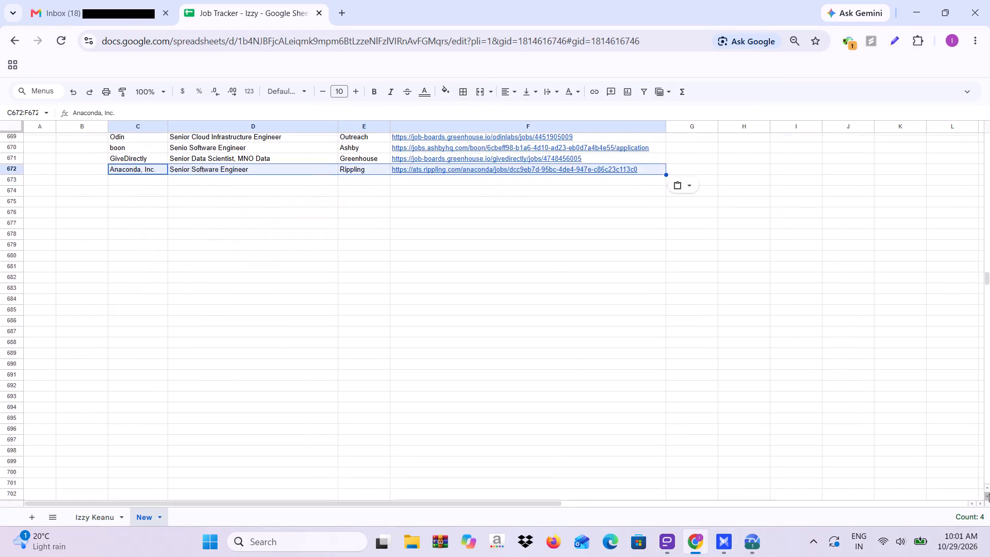
{"action": "key", "text": "alt+Tab"}
{"action": "left_click", "coordinate": [981, 515]}
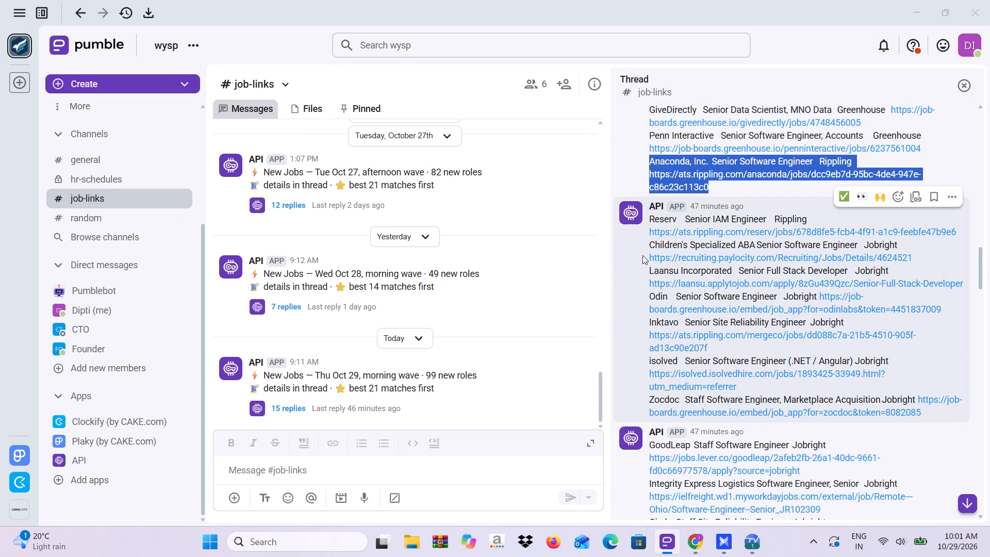
{"action": "left_click_drag", "start_coordinate": [643, 240], "coordinate": [931, 259]}
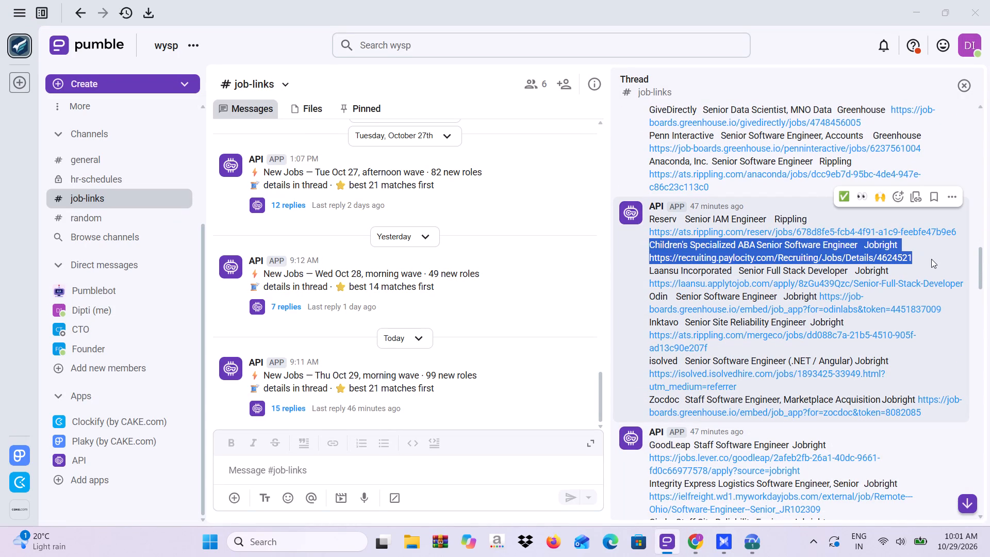
{"action": "key", "text": "ctrl+c"}
{"action": "key", "text": "alt+Tab"}
{"action": "left_click", "coordinate": [146, 184]}
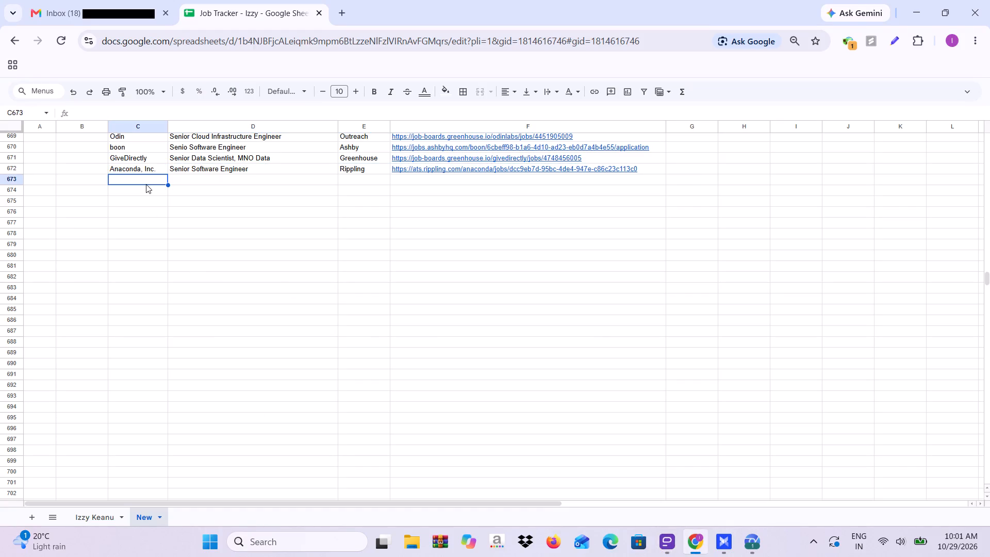
{"action": "key", "text": "ctrl+shift+v"}
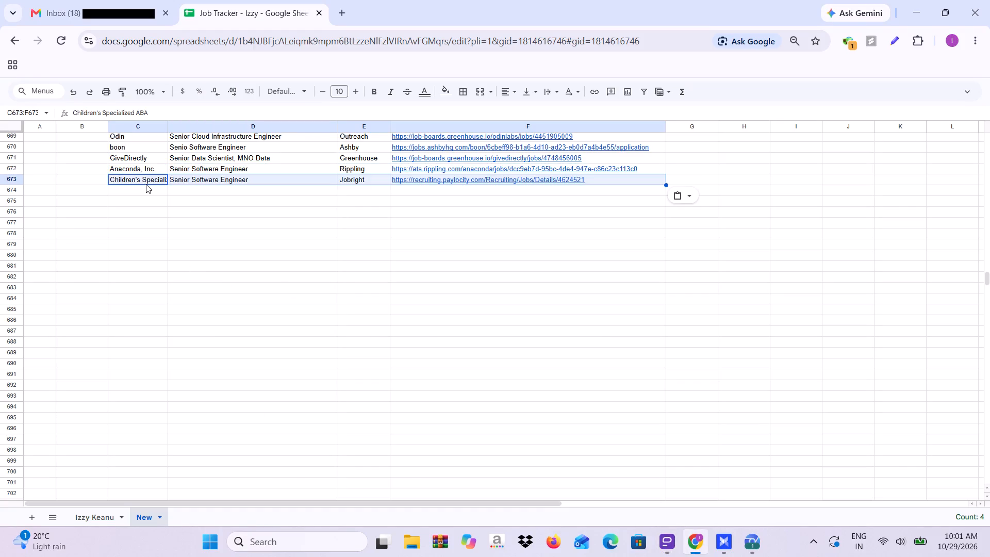
Copy the Laansu Incorporated Senior Full Stack Developer listing from the Pumble thread into the New tab at C674 as plain values.
{"action": "key", "text": "alt+Tab"}
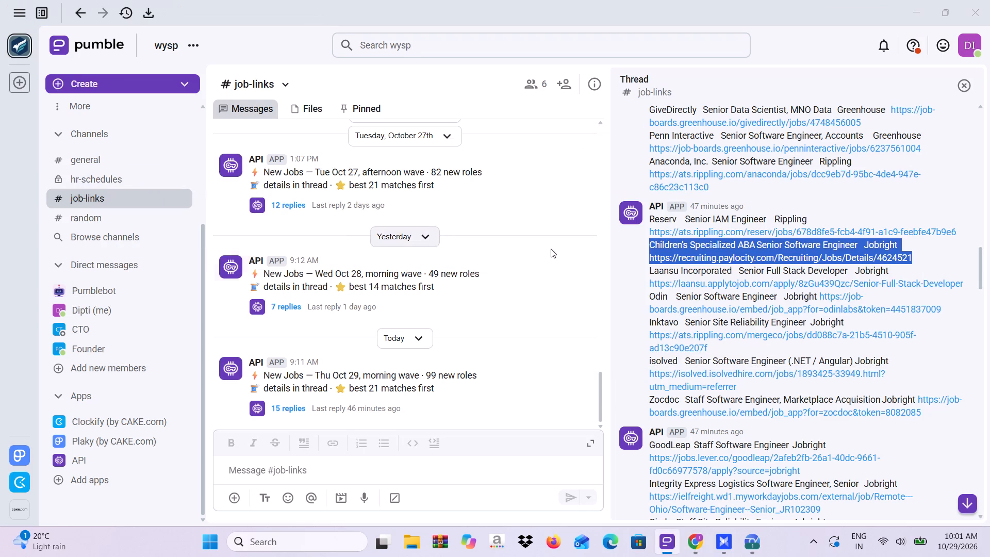
{"action": "left_click_drag", "start_coordinate": [647, 272], "coordinate": [919, 281]}
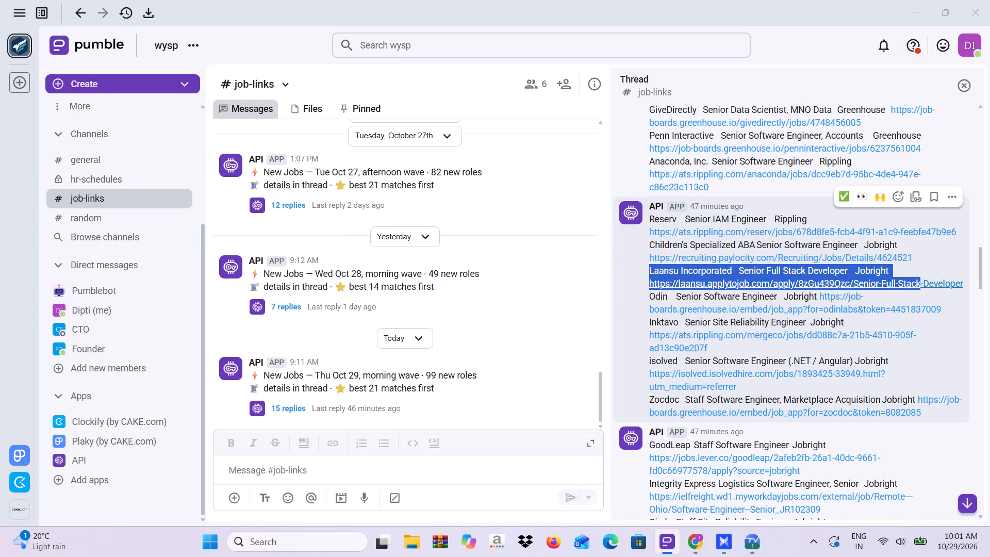
{"action": "left_click_drag", "start_coordinate": [919, 281], "coordinate": [966, 283]}
{"action": "key", "text": "ctrl+c"}
{"action": "key", "text": "alt+Tab"}
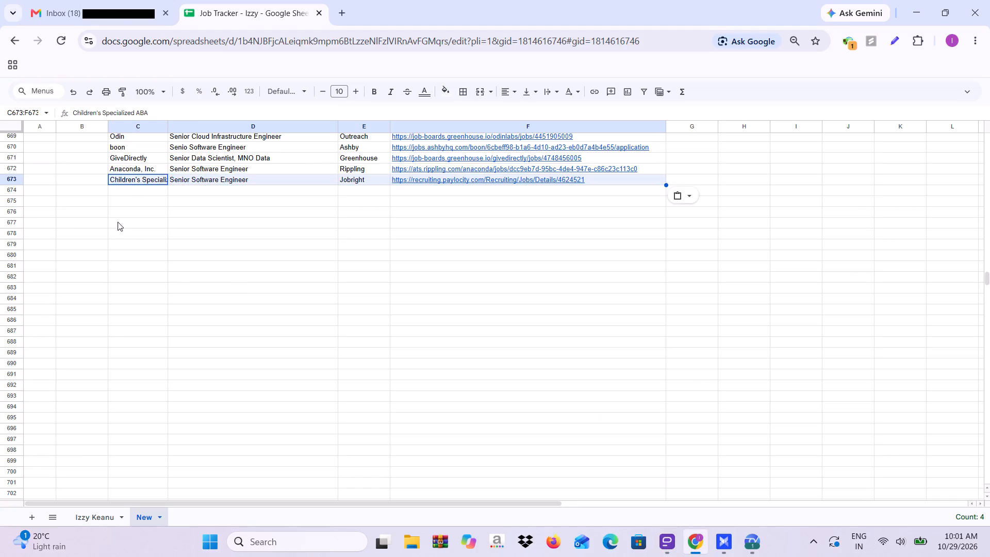
{"action": "left_click", "coordinate": [133, 188]}
{"action": "key", "text": "ctrl+shift+v"}
Copy the isolved Senior Software Engineer (.NET / Angular) listing from the Pumble thread into the New tab at C675 as plain values.
{"action": "key", "text": "alt+Tab"}
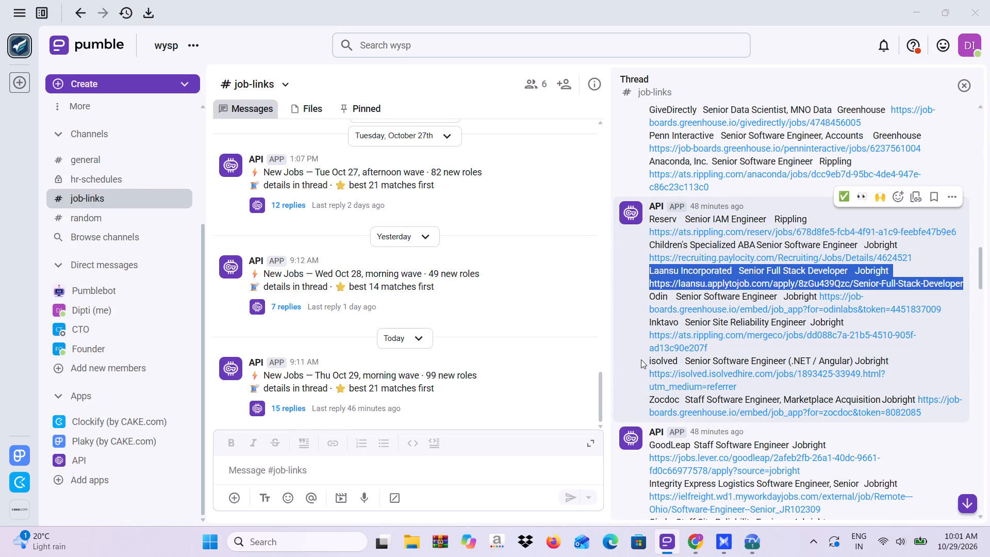
{"action": "left_click_drag", "start_coordinate": [641, 360], "coordinate": [753, 382]}
{"action": "key", "text": "ctrl+c"}
{"action": "key", "text": "alt+Tab"}
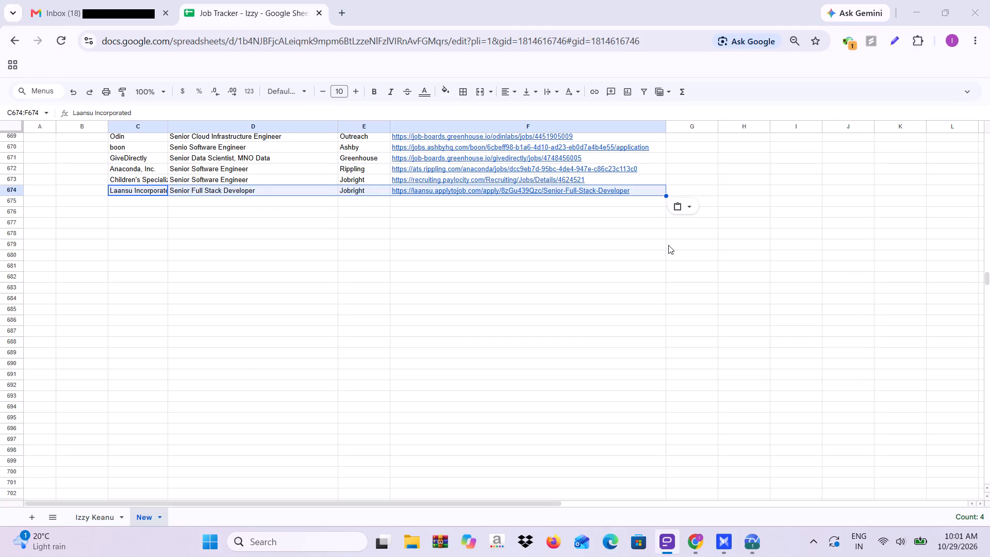
{"action": "left_click", "coordinate": [155, 198]}
{"action": "key", "text": "ctrl+shift+v"}
Copy the Zocdoc Staff Software Engineer, Marketplace Acquisition listing from the Pumble thread into the New tab at C676 as plain values.
{"action": "key", "text": "alt+Tab"}
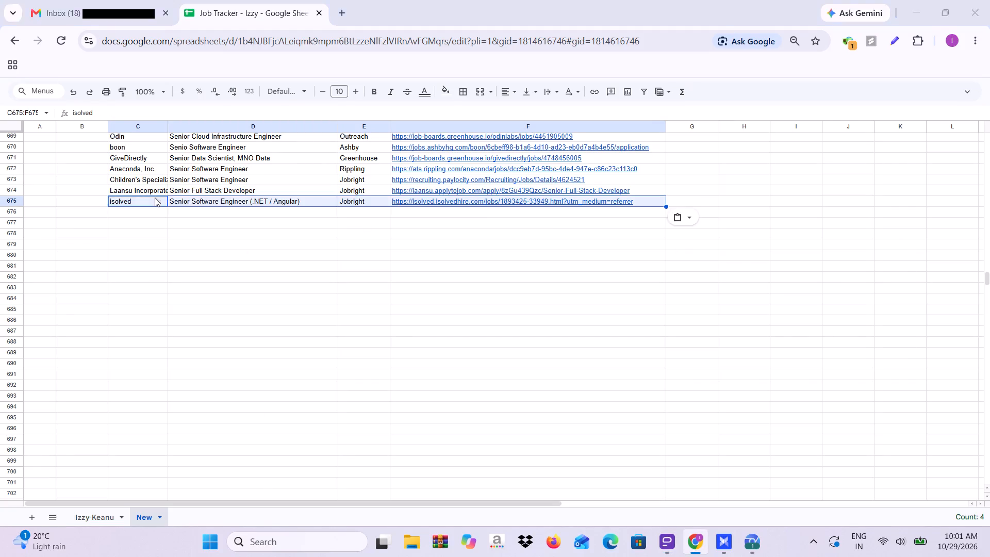
{"action": "left_click_drag", "start_coordinate": [641, 394], "coordinate": [939, 419]}
{"action": "key", "text": "ctrl+c"}
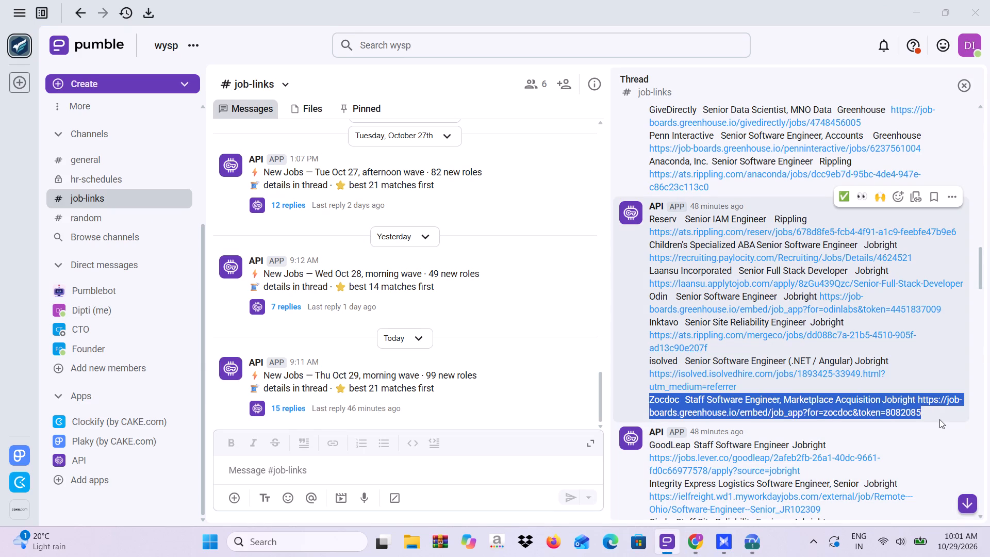
{"action": "key", "text": "alt+Tab"}
{"action": "left_click", "coordinate": [136, 210]}
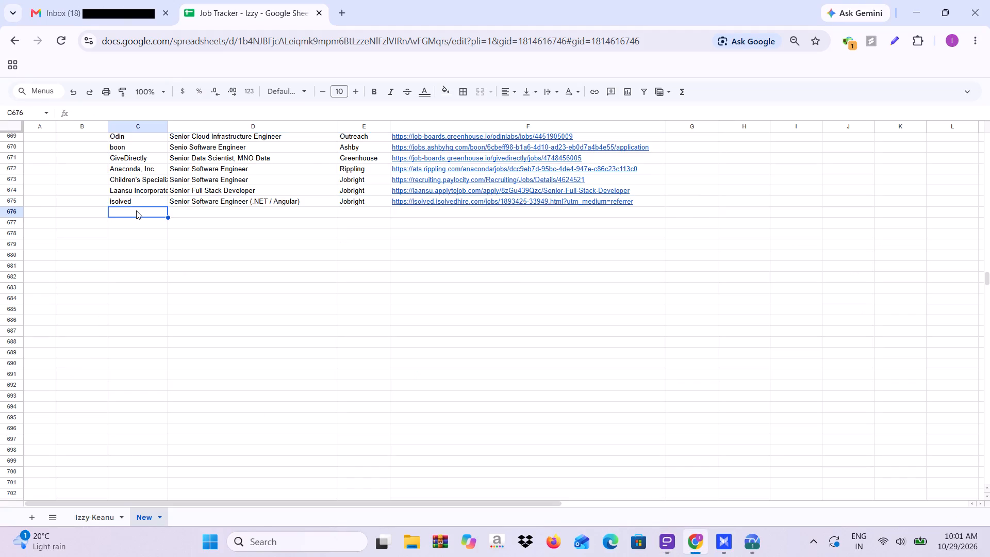
{"action": "key", "text": "ctrl+shift+v"}
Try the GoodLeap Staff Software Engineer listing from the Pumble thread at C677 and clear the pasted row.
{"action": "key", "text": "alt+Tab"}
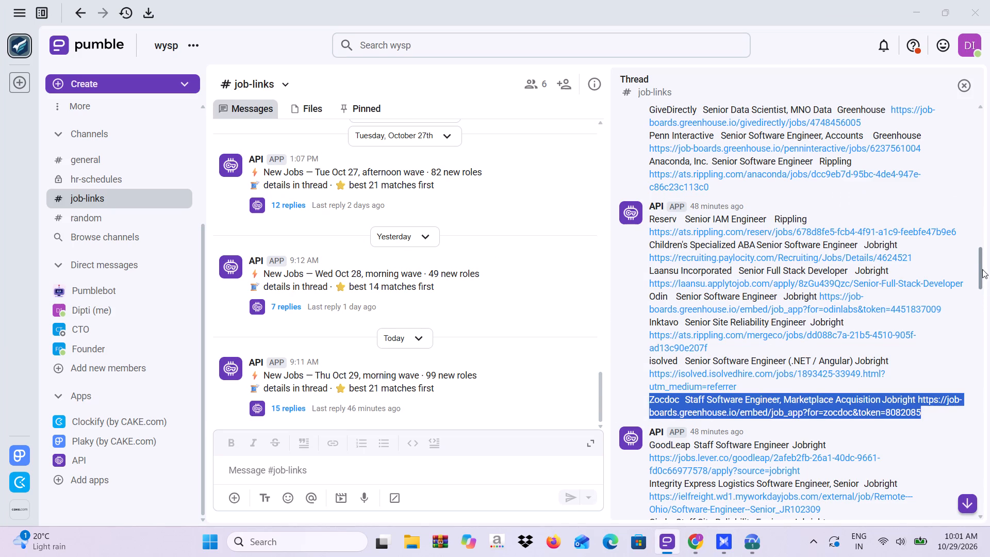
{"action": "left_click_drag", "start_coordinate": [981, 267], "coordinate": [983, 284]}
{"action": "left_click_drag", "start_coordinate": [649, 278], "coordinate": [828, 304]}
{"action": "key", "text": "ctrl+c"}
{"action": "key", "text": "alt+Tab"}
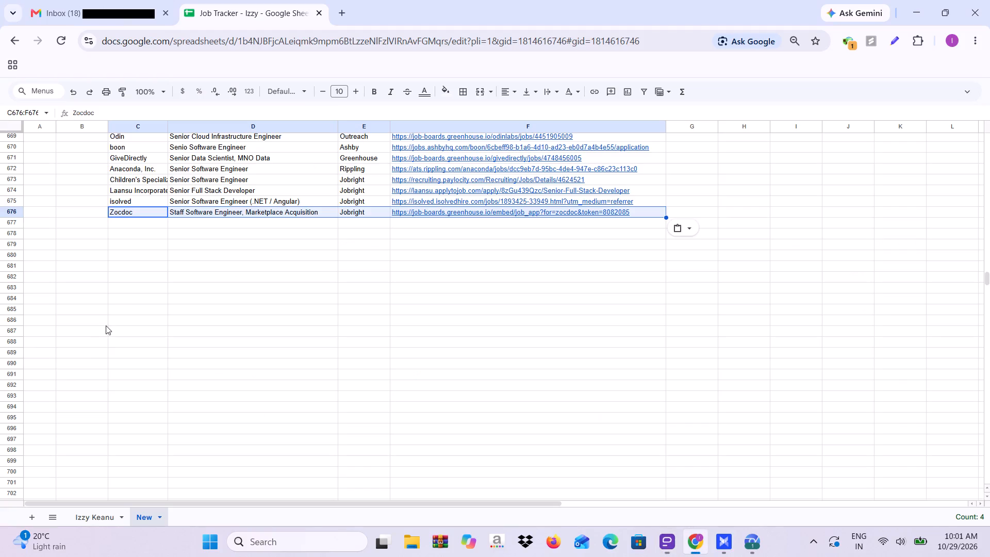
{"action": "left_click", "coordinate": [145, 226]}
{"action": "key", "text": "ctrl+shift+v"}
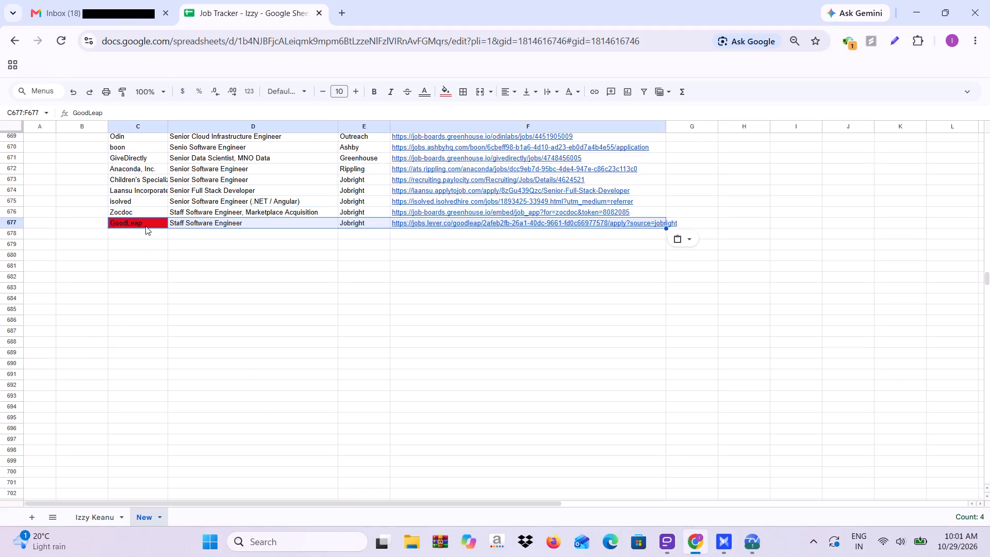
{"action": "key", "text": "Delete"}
Copy the Integrity Express Logistics Software Engineer, Senior listing from the Pumble thread into the New tab at C677 as plain values.
{"action": "key", "text": "alt+Tab"}
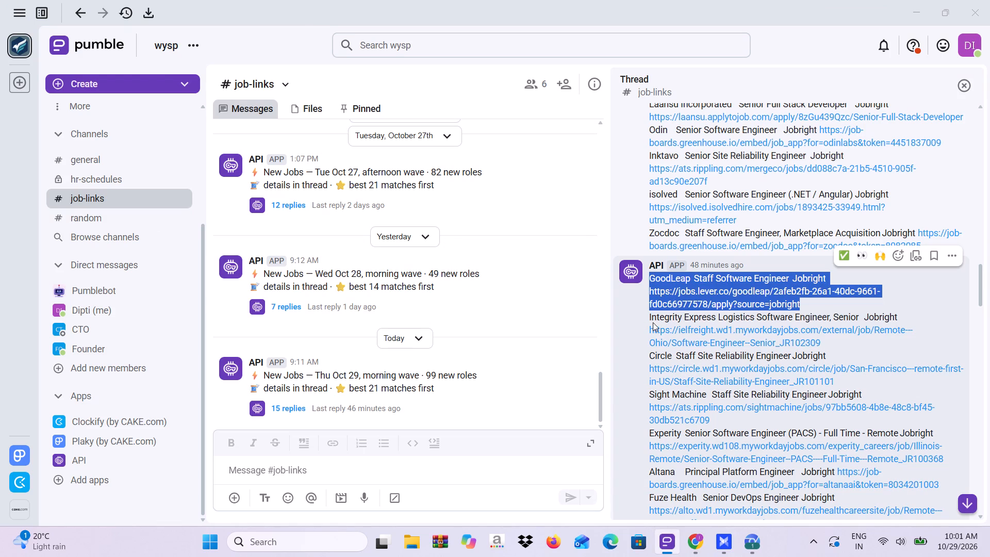
{"action": "left_click_drag", "start_coordinate": [641, 322], "coordinate": [827, 342]}
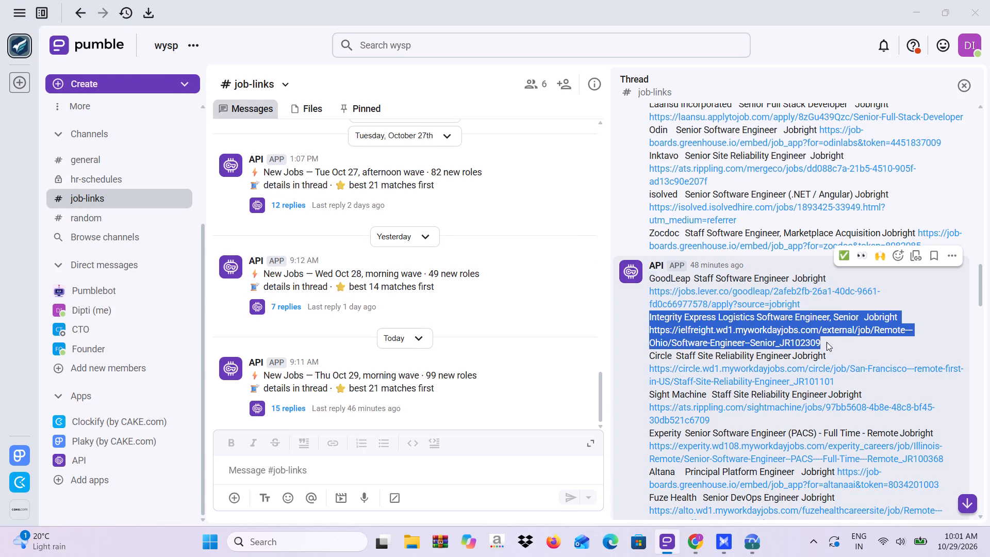
{"action": "key", "text": "ctrl+c"}
{"action": "key", "text": "alt+Tab"}
{"action": "left_click", "coordinate": [135, 222]}
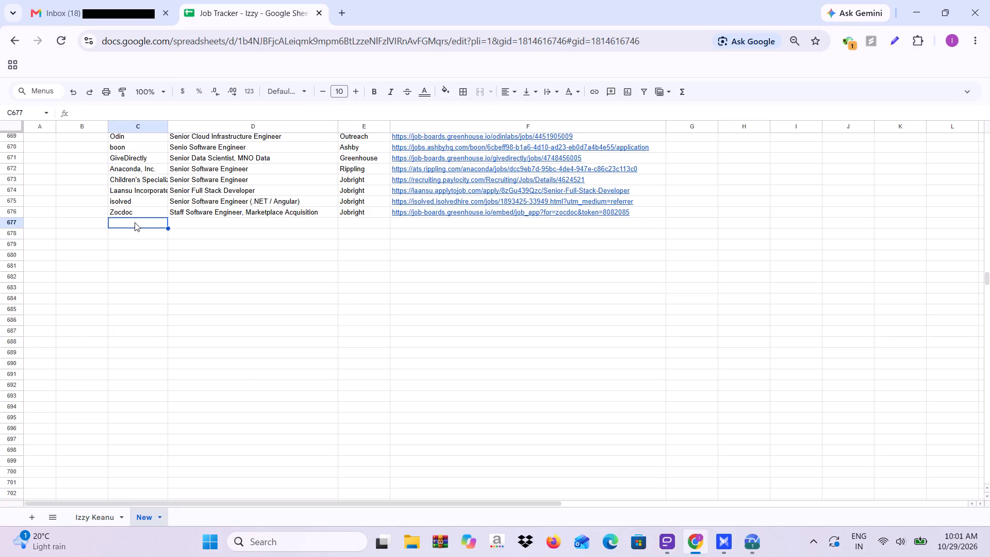
{"action": "key", "text": "ctrl+shift+v"}
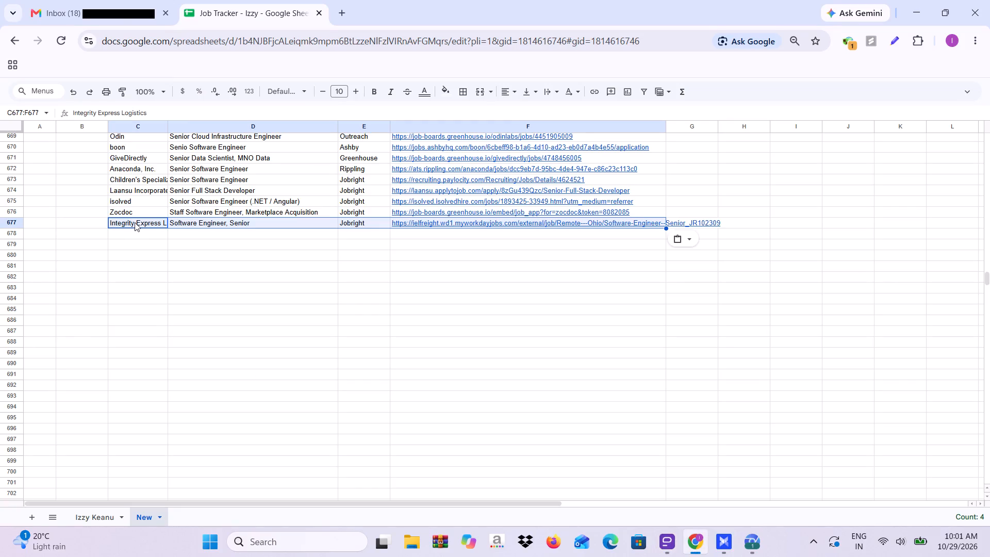
Copy the Experity Senior Software Engineer (PACS) - Full Time - Remote listing from the Pumble thread into the New tab at C678 as plain values.
{"action": "key", "text": "alt+Tab"}
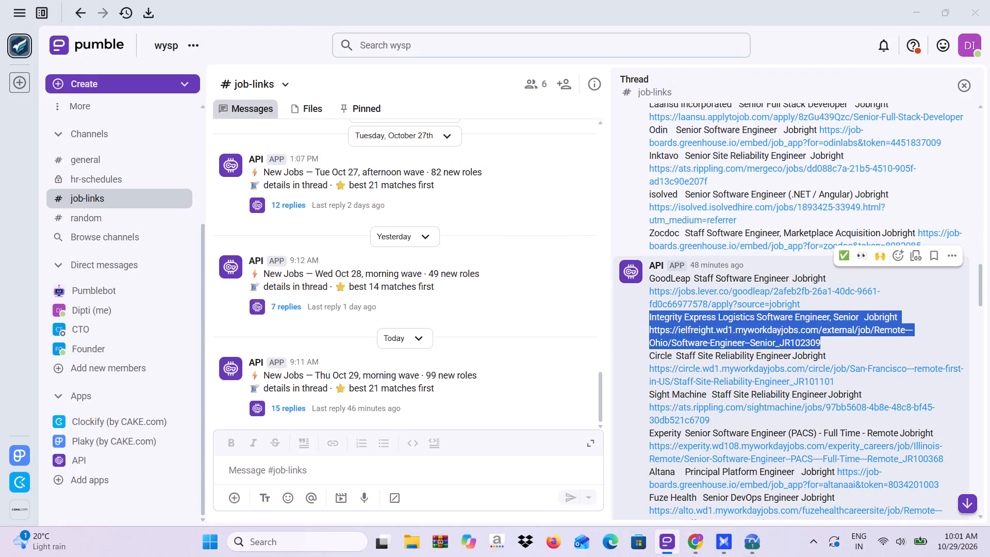
{"action": "left_click_drag", "start_coordinate": [644, 433], "coordinate": [725, 436]}
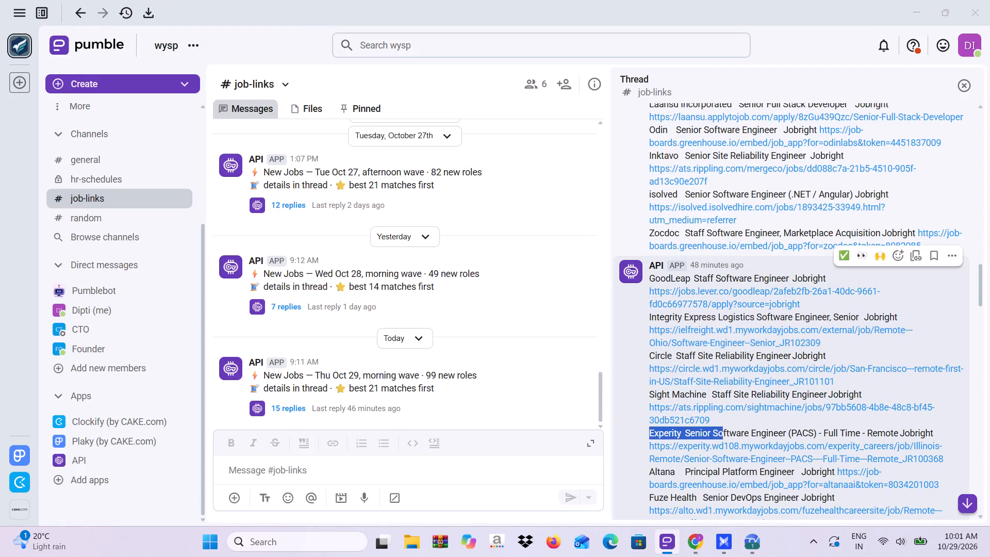
{"action": "left_click_drag", "start_coordinate": [725, 436], "coordinate": [955, 456]}
{"action": "key", "text": "ctrl+c"}
{"action": "key", "text": "alt+Tab"}
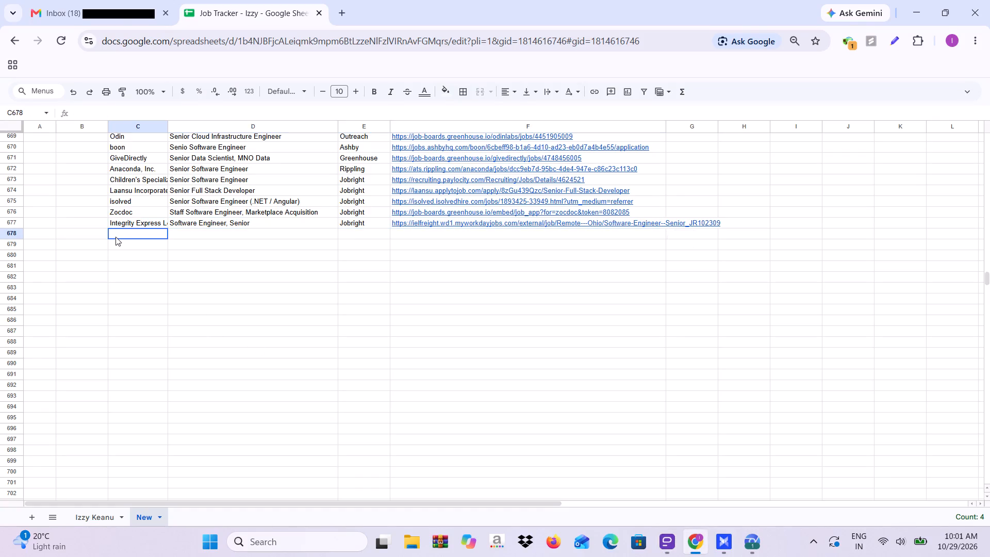
{"action": "left_click", "coordinate": [115, 237]}
{"action": "key", "text": "ctrl+shift+v"}
Copy the Altana Principal Platform Engineer listing from the Pumble thread into the New tab at C679 as plain values.
{"action": "key", "text": "alt+Tab"}
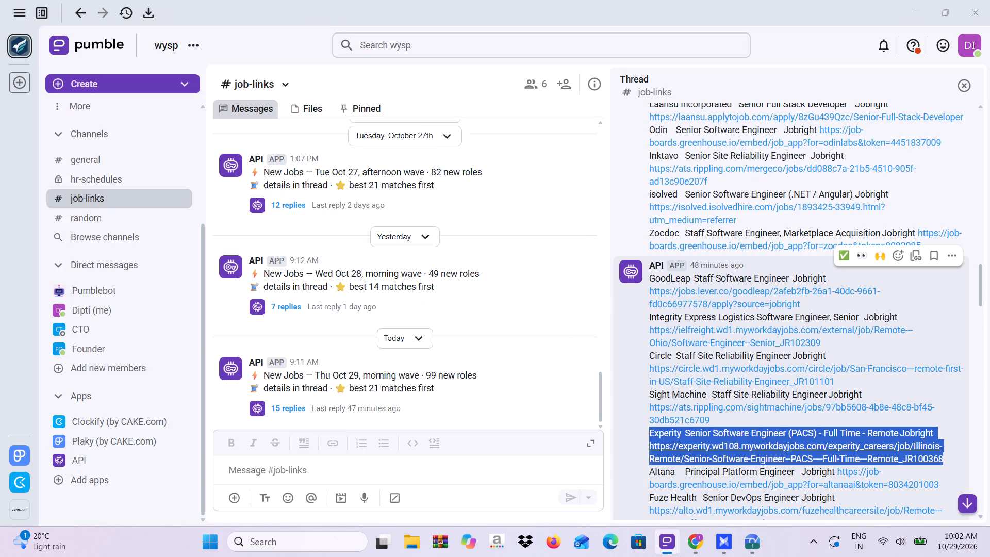
{"action": "left_click_drag", "start_coordinate": [981, 279], "coordinate": [985, 306]}
{"action": "left_click_drag", "start_coordinate": [639, 208], "coordinate": [946, 222]}
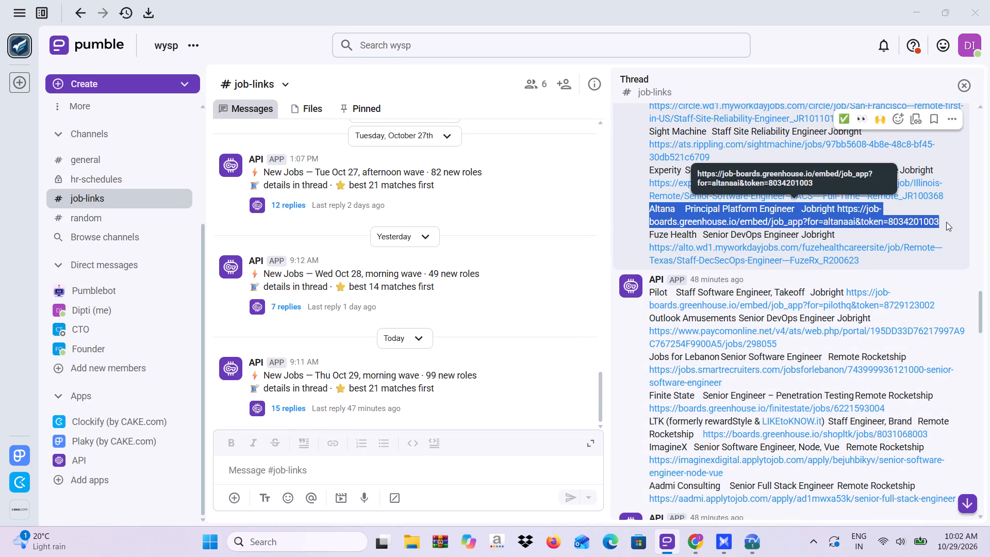
{"action": "left_click_drag", "start_coordinate": [946, 222], "coordinate": [947, 222]}
{"action": "key", "text": "ctrl+c"}
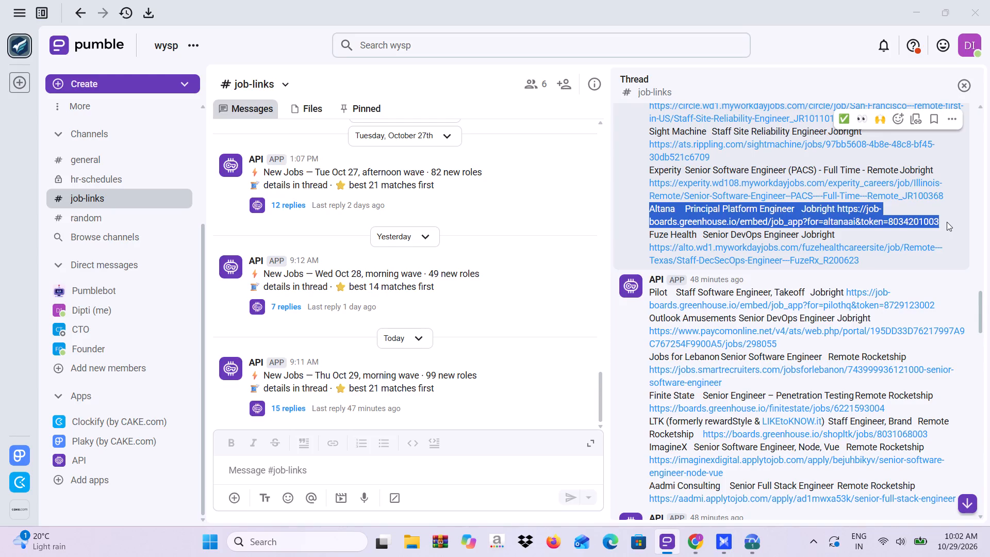
{"action": "key", "text": "alt+Tab"}
{"action": "left_click", "coordinate": [151, 245]}
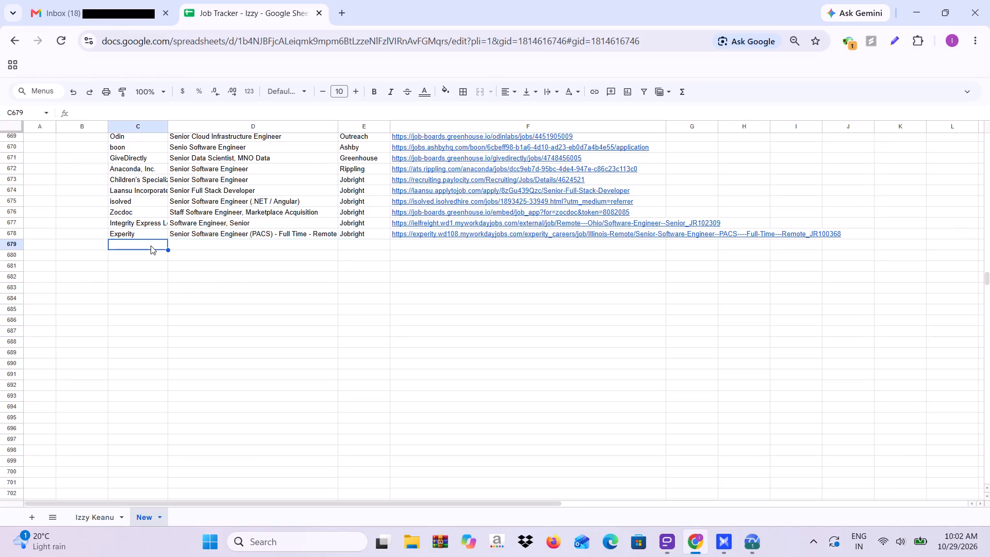
{"action": "key", "text": "ctrl+shift+v"}
Copy the Fuze Health Senior DevOps Engineer listing from the Pumble thread into the New tab at C680 as plain values.
{"action": "key", "text": "alt+Tab"}
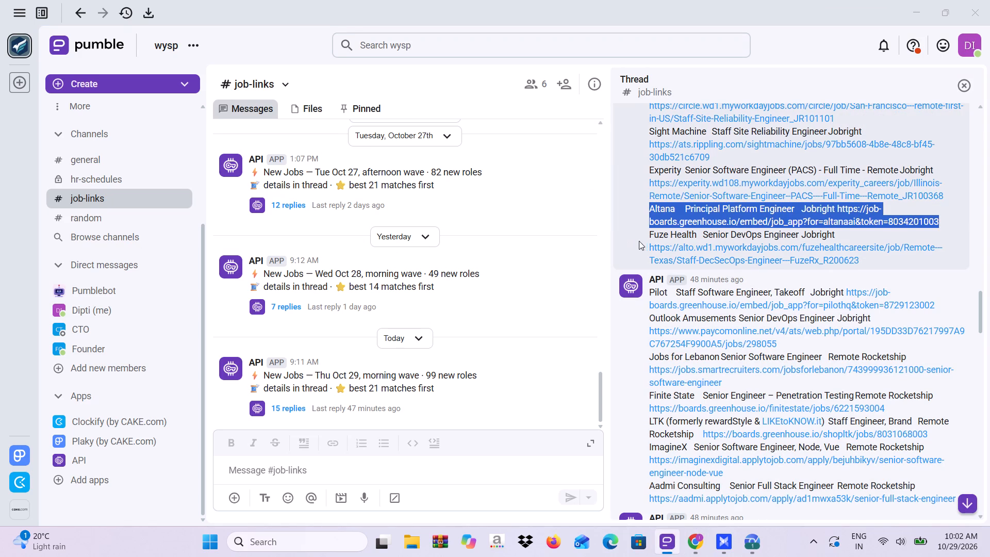
{"action": "left_click_drag", "start_coordinate": [635, 239], "coordinate": [877, 266]}
{"action": "key", "text": "ctrl+c"}
{"action": "key", "text": "alt+Tab"}
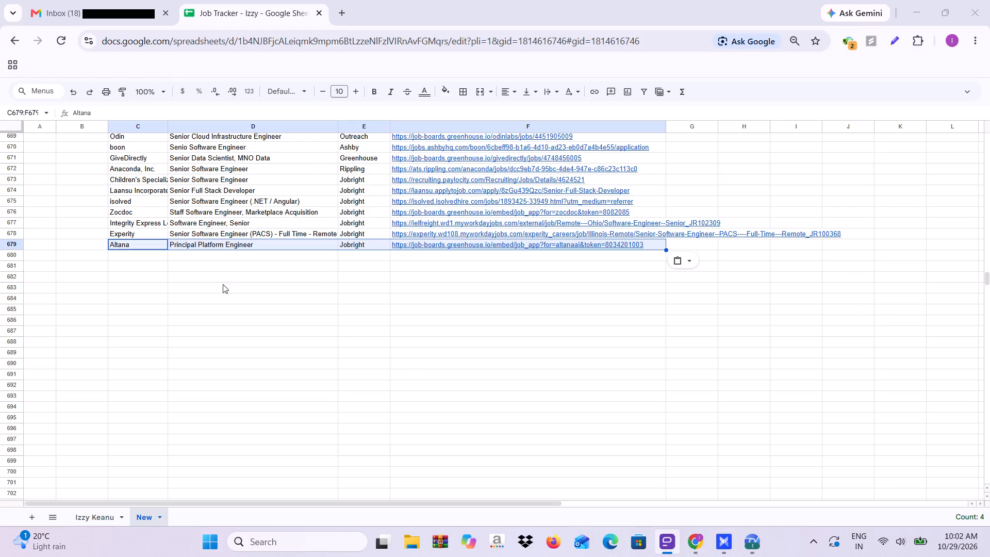
{"action": "left_click", "coordinate": [149, 256]}
{"action": "key", "text": "ctrl+shift+v"}
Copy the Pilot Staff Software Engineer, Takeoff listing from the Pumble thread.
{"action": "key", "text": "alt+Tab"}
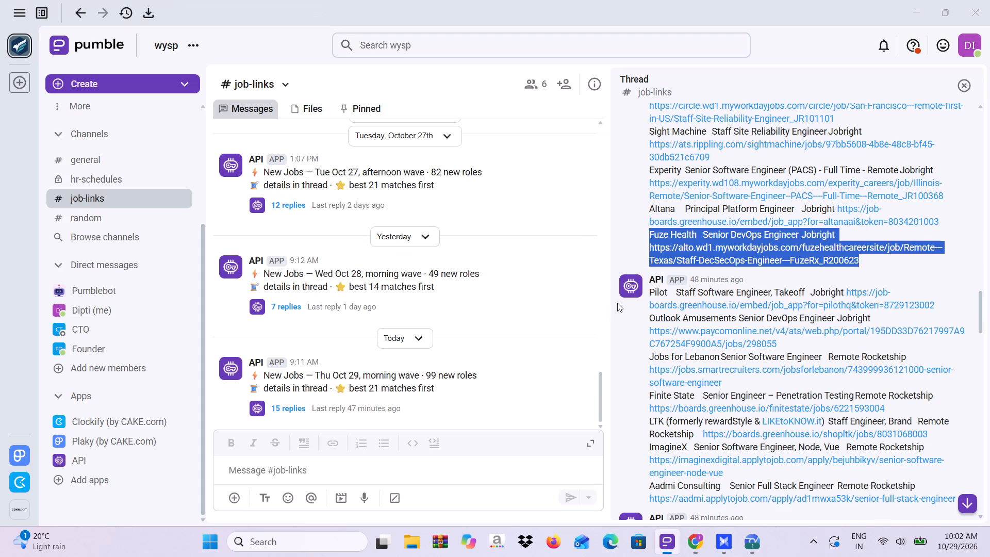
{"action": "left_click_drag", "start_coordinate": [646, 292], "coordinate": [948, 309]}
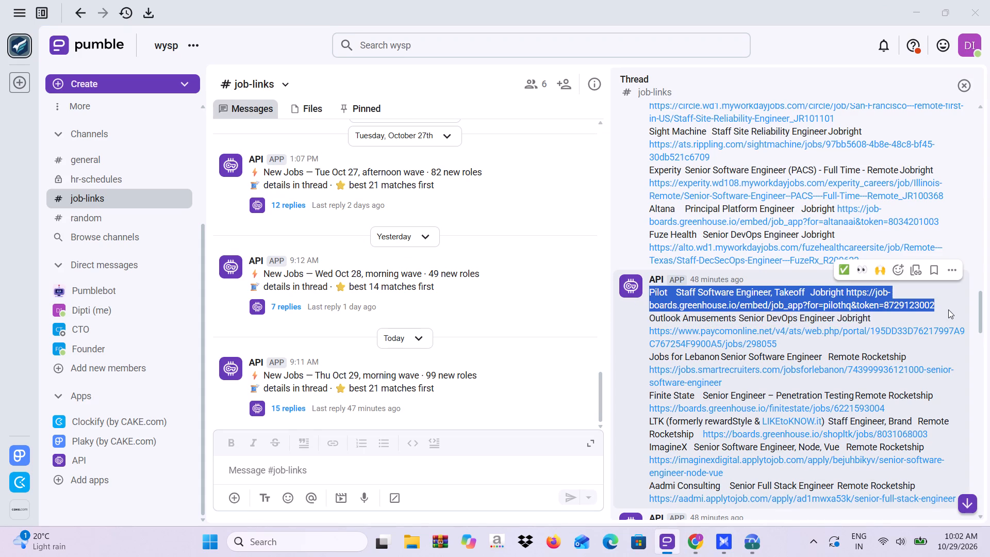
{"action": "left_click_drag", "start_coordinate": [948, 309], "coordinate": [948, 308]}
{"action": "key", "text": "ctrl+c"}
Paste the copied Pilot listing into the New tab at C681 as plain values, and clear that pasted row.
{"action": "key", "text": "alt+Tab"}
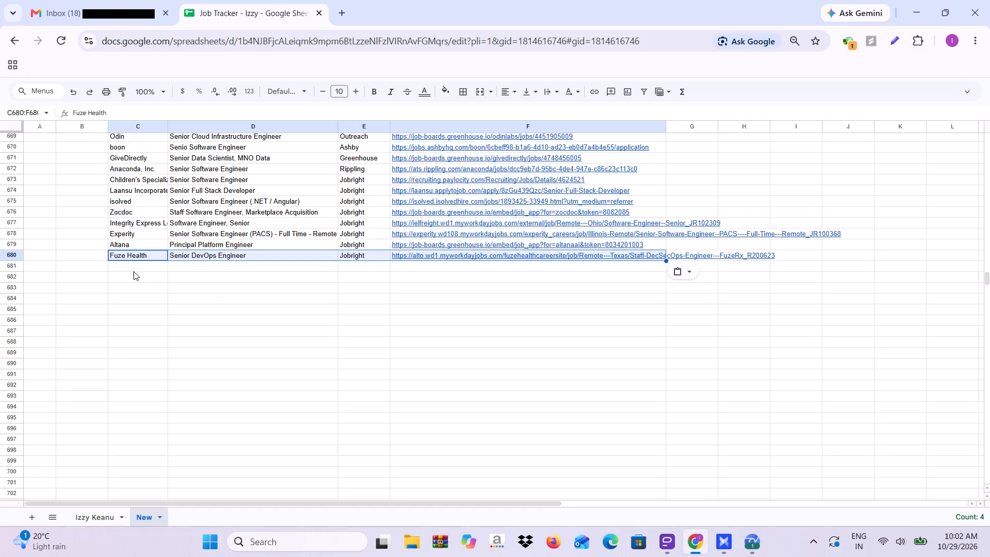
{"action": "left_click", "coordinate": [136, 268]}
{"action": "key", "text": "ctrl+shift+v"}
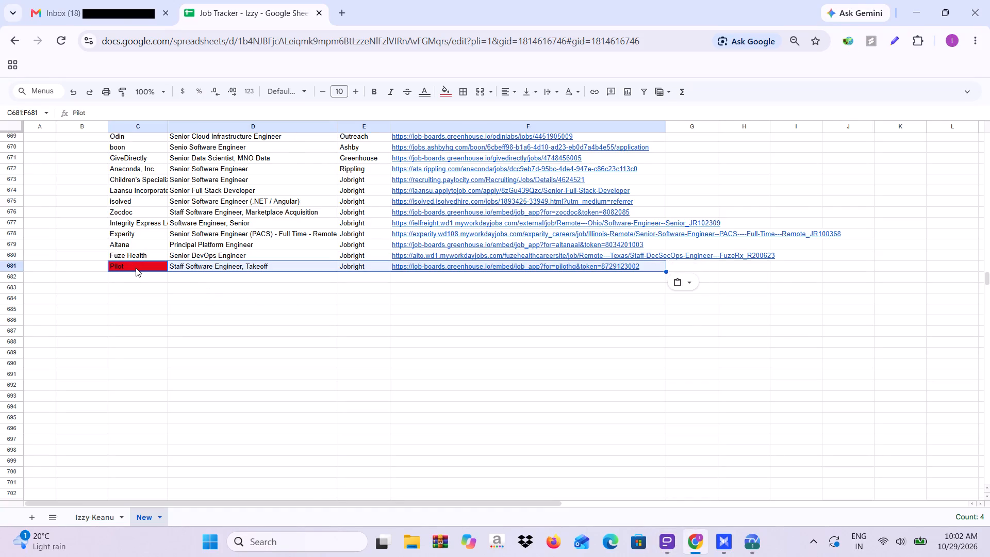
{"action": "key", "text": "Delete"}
Copy the Outlook Amusements Senior DevOps Engineer listing from the Pumble thread into the New tab at C681 as plain values.
{"action": "key", "text": "alt+Tab"}
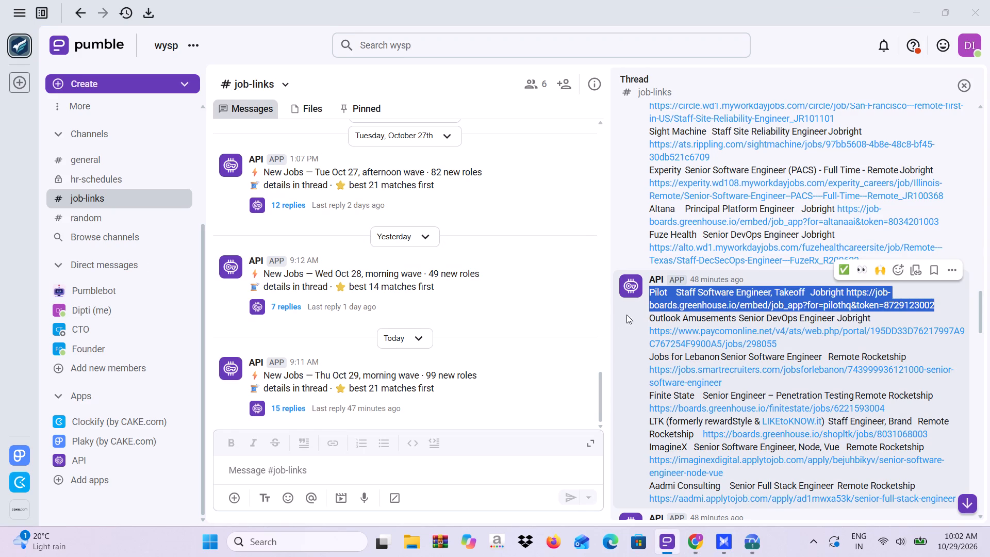
{"action": "left_click_drag", "start_coordinate": [638, 315], "coordinate": [802, 342]}
{"action": "key", "text": "ctrl+c"}
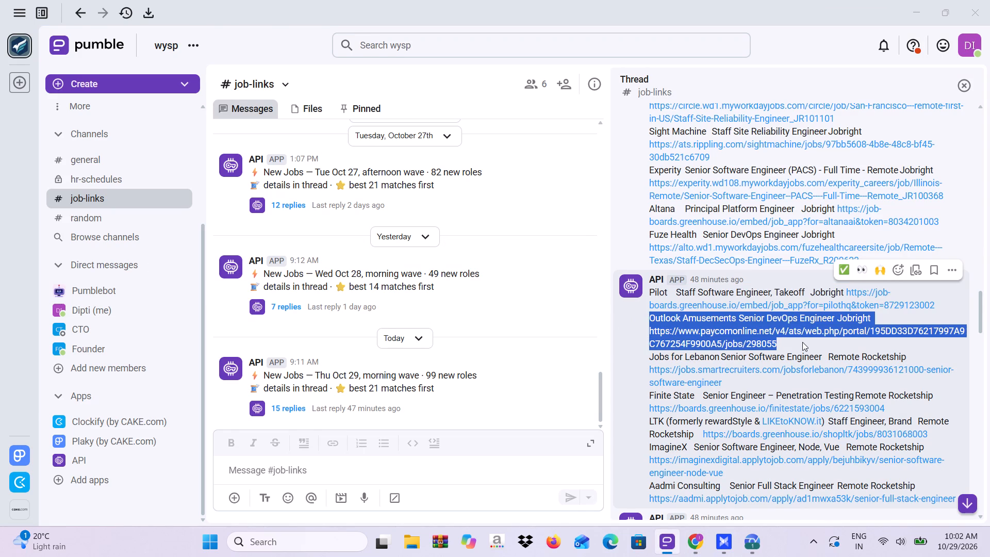
{"action": "key", "text": "alt+Tab"}
{"action": "left_click", "coordinate": [132, 268]}
{"action": "key", "text": "ctrl+shift+v"}
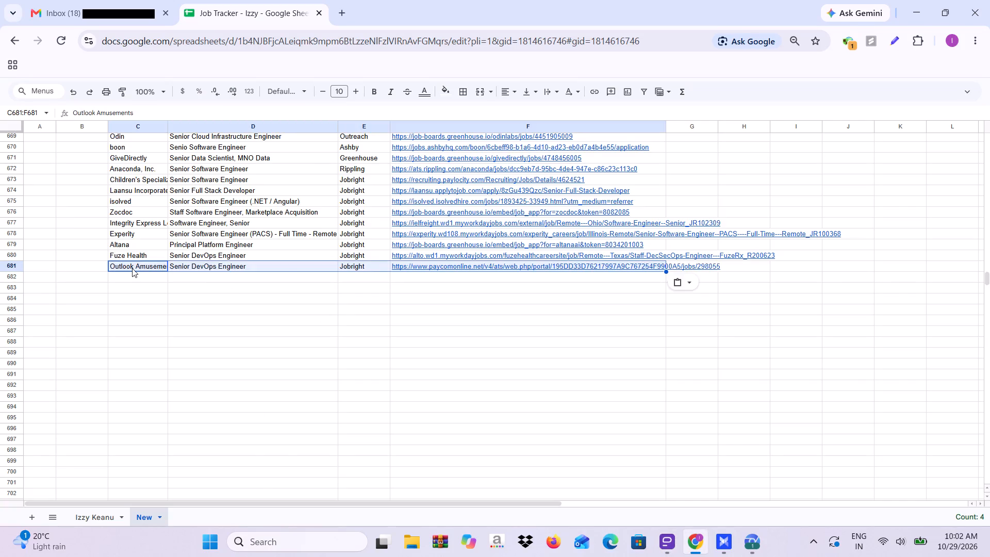
Copy the Jobs for Lebanon Senior Software Engineer listing from the Pumble thread into the New tab at C682 as plain values.
{"action": "key", "text": "alt+Tab"}
{"action": "left_click_drag", "start_coordinate": [647, 358], "coordinate": [742, 382]}
{"action": "key", "text": "ctrl+c"}
{"action": "key", "text": "alt+Tab"}
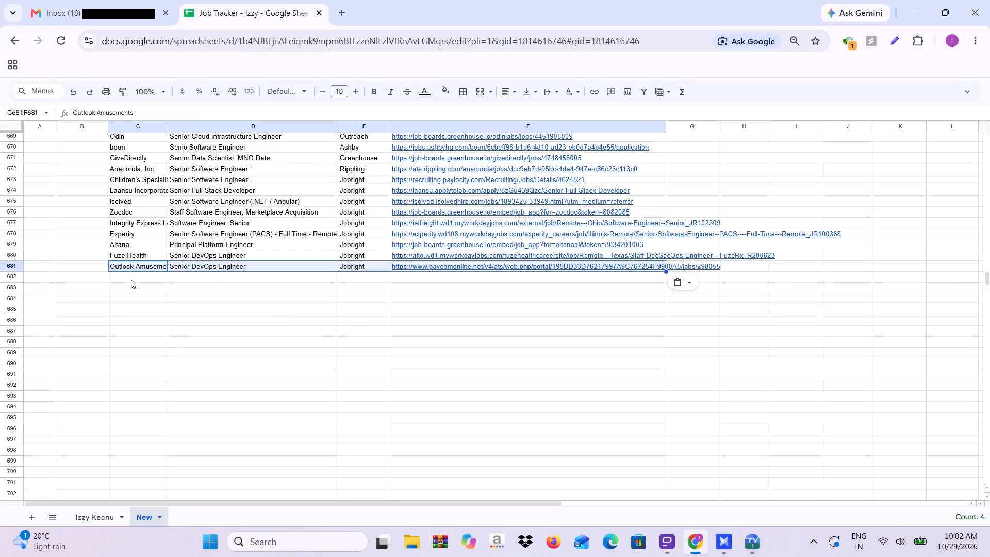
{"action": "left_click", "coordinate": [131, 278]}
{"action": "key", "text": "ctrl+shift+v"}
Copy the ImagineX Senior Software Engineer, Node, Vue listing from the Pumble thread into the New tab at C683 as plain values.
{"action": "key", "text": "alt+Tab"}
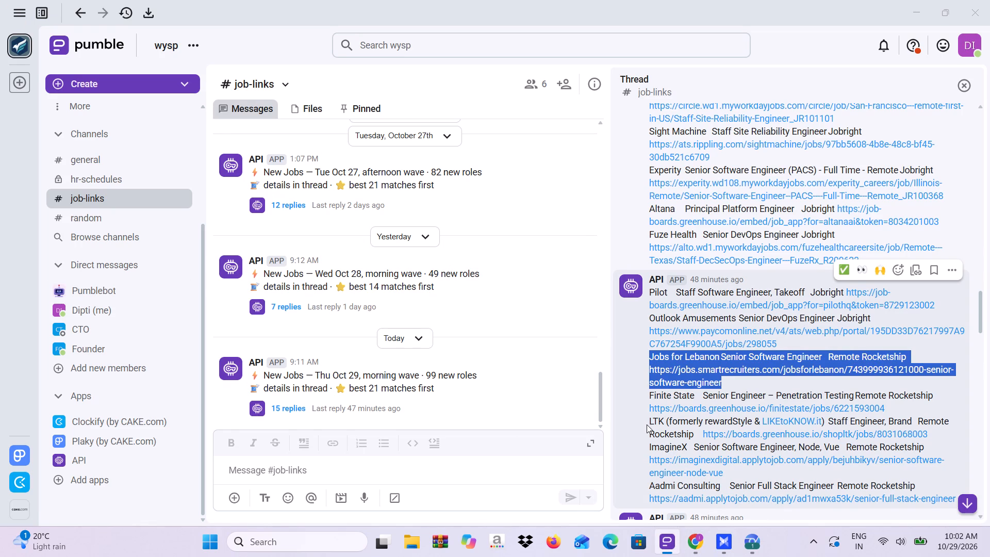
{"action": "left_click_drag", "start_coordinate": [653, 451], "coordinate": [736, 469]}
{"action": "key", "text": "ctrl+c"}
{"action": "key", "text": "alt+Tab"}
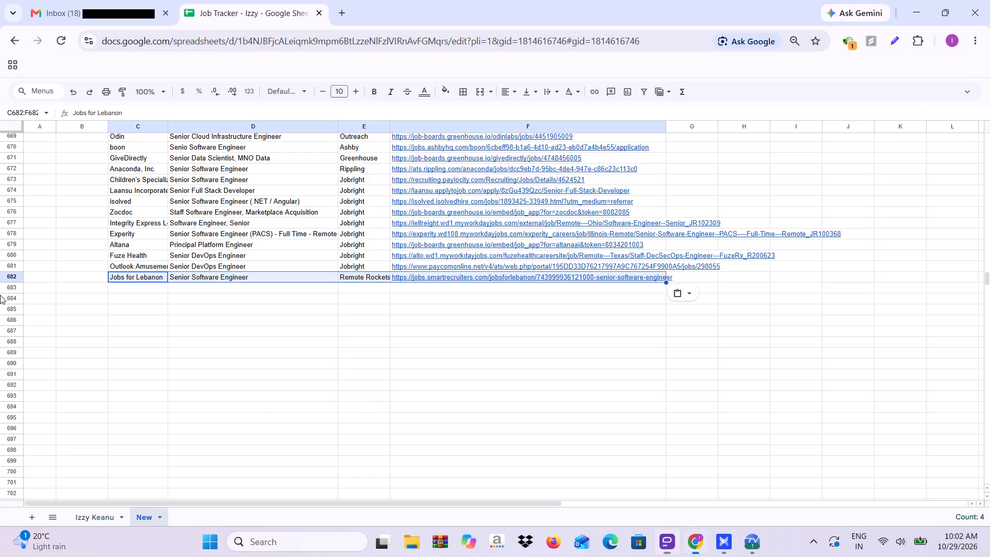
{"action": "left_click", "coordinate": [131, 287]}
{"action": "key", "text": "ctrl+shift+v"}
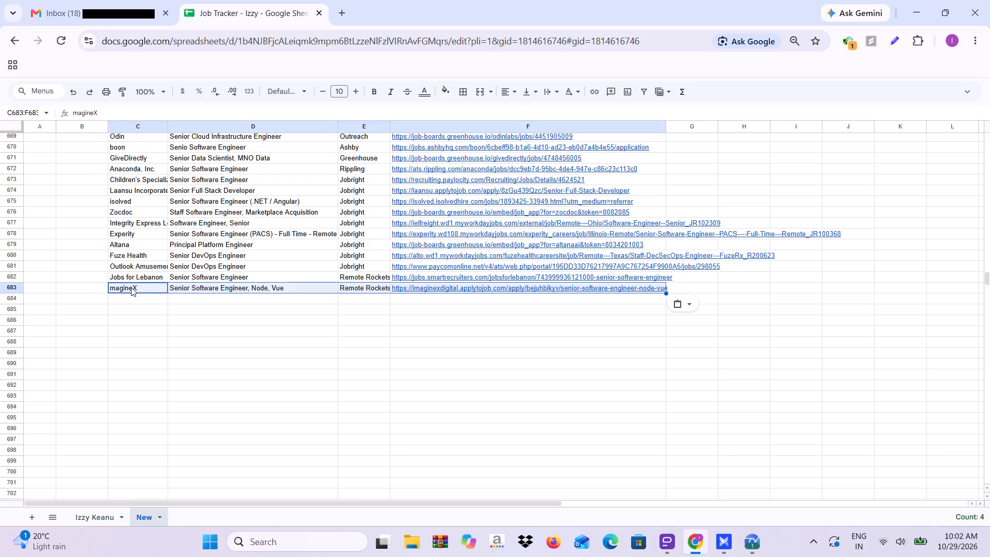
Copy the Aadmi Consulting Senior Full Stack Engineer listing from the Pumble thread into the New tab at C684 as plain values.
{"action": "key", "text": "alt+Tab"}
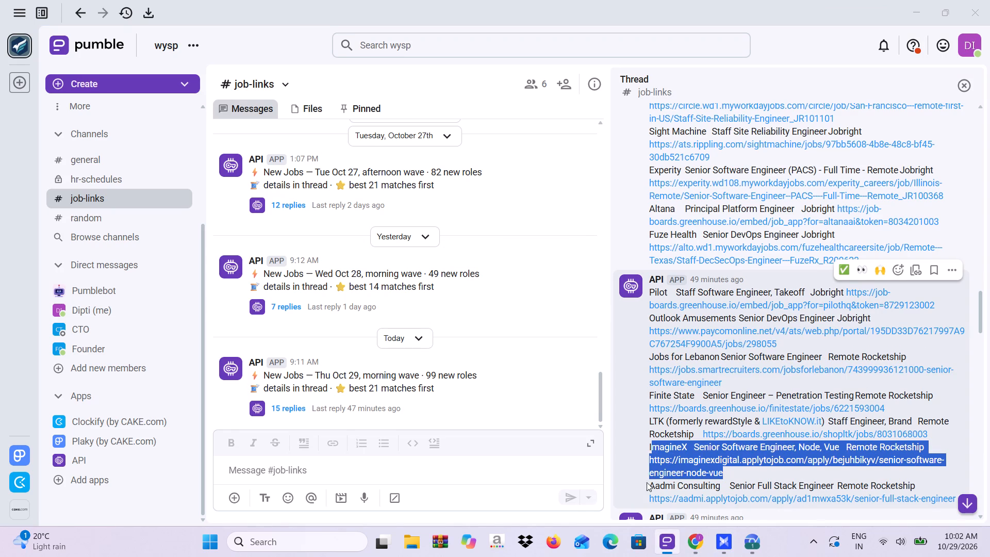
{"action": "left_click_drag", "start_coordinate": [637, 486], "coordinate": [956, 499]}
{"action": "key", "text": "ctrl+c"}
{"action": "key", "text": "alt+Tab"}
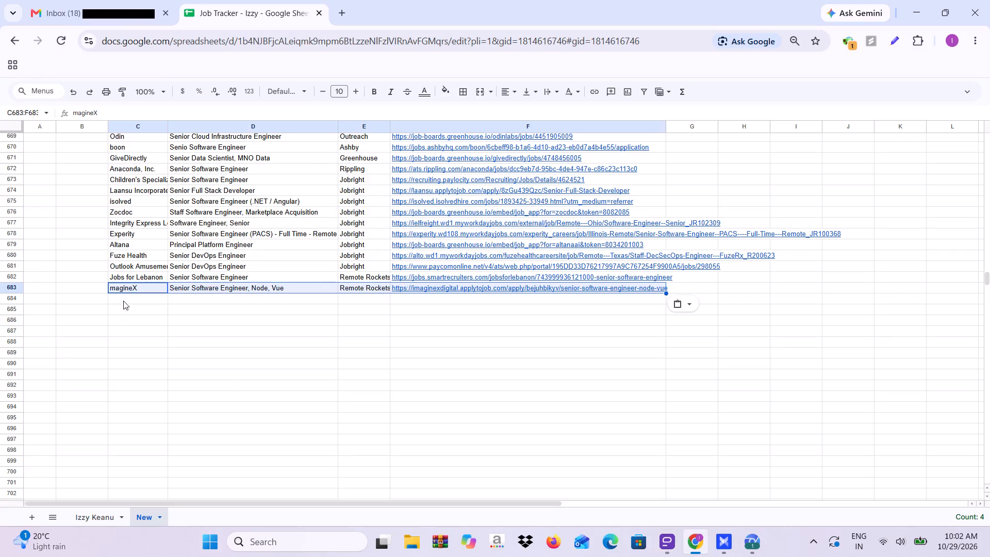
{"action": "left_click", "coordinate": [124, 299]}
{"action": "key", "text": "ctrl+shift+v"}
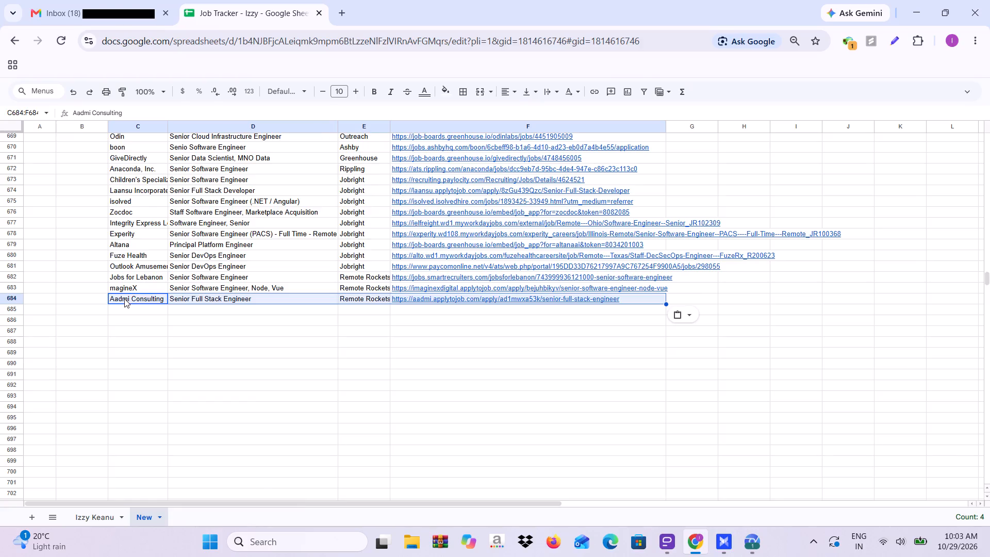
Copy the Anika Systems Senior Full Stack Developer listing from the Pumble thread into the New tab at C685 as plain values.
{"action": "key", "text": "alt+Tab"}
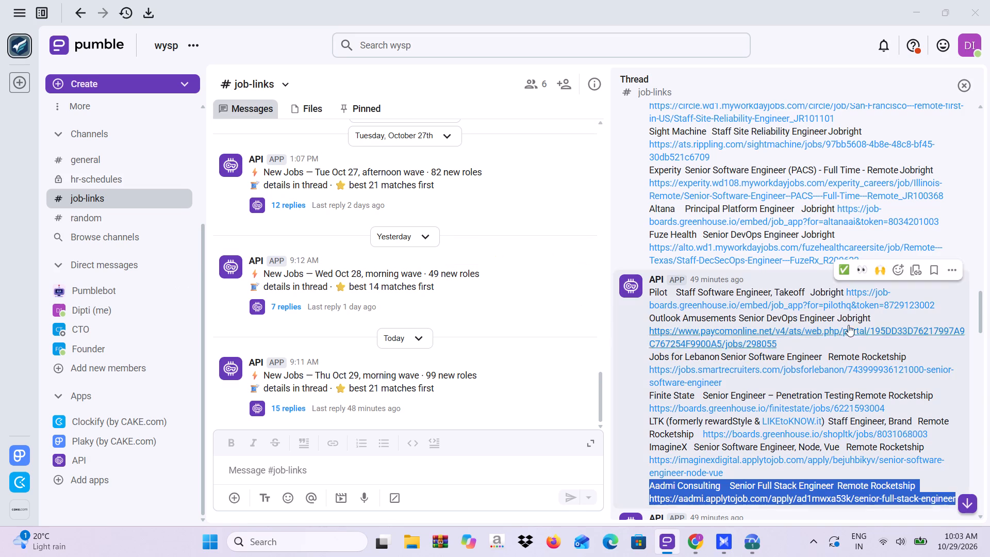
{"action": "key", "text": "alt+Tab"}
{"action": "key", "text": "alt+Tab"}
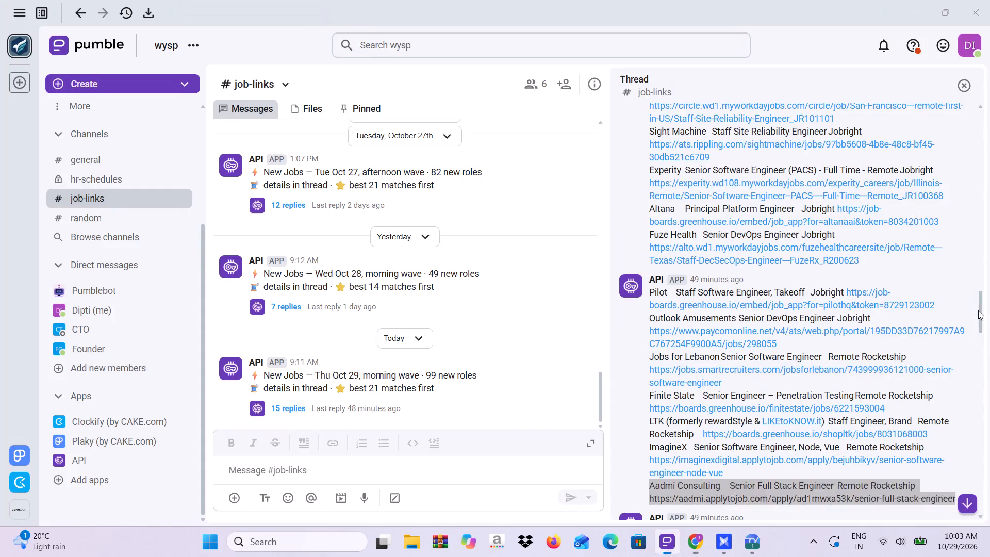
{"action": "left_click_drag", "start_coordinate": [980, 309], "coordinate": [984, 340]}
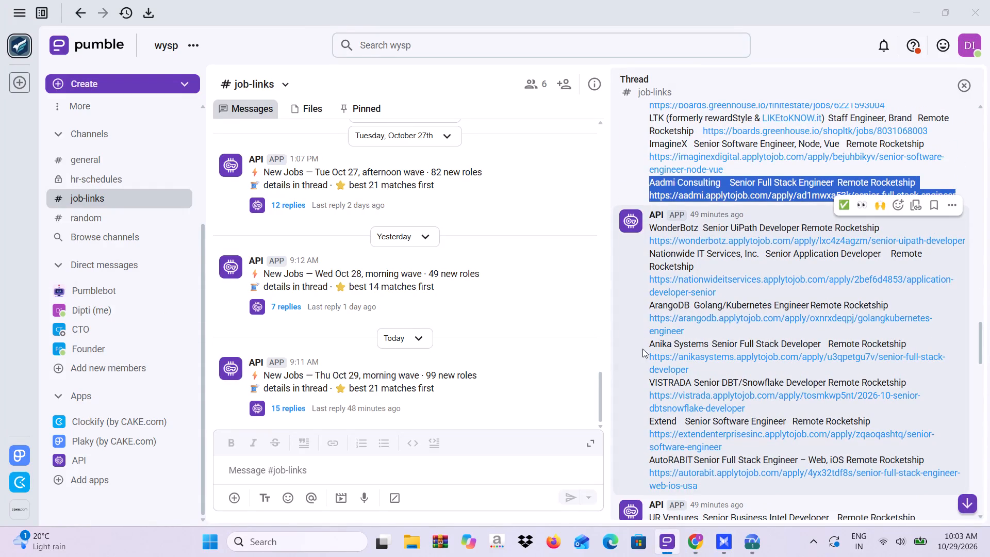
{"action": "left_click_drag", "start_coordinate": [649, 346], "coordinate": [700, 368]}
{"action": "key", "text": "ctrl+c"}
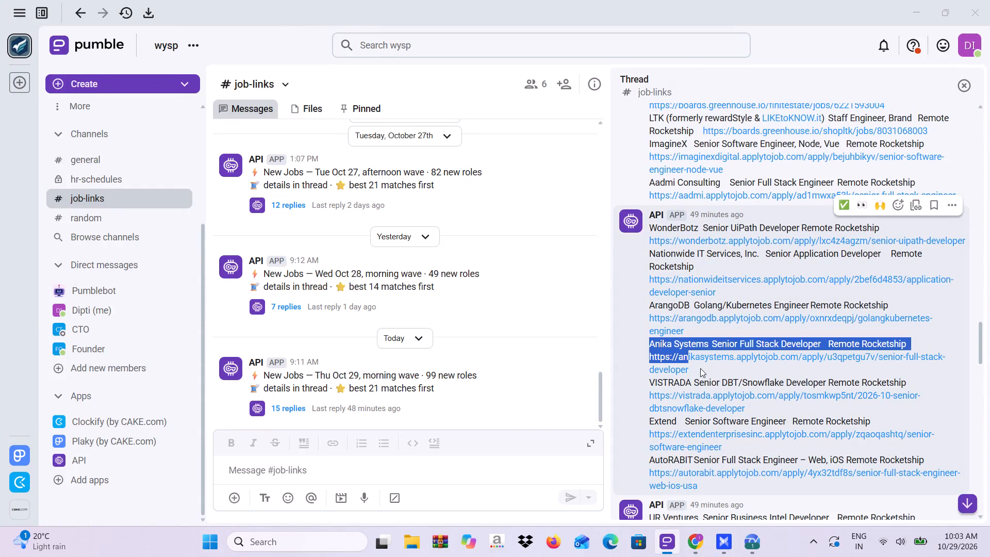
{"action": "key", "text": "alt+Tab"}
{"action": "left_click", "coordinate": [151, 309]}
{"action": "key", "text": "ctrl+shift+v"}
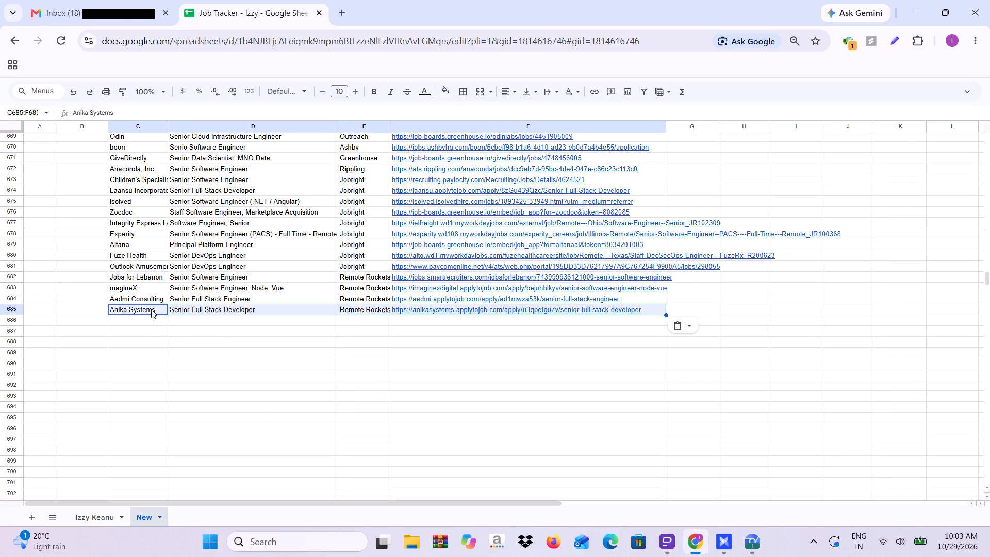
Copy the Extend Senior Software Engineer listing from the Pumble thread into the New tab at C686 as plain values.
{"action": "key", "text": "alt+Tab"}
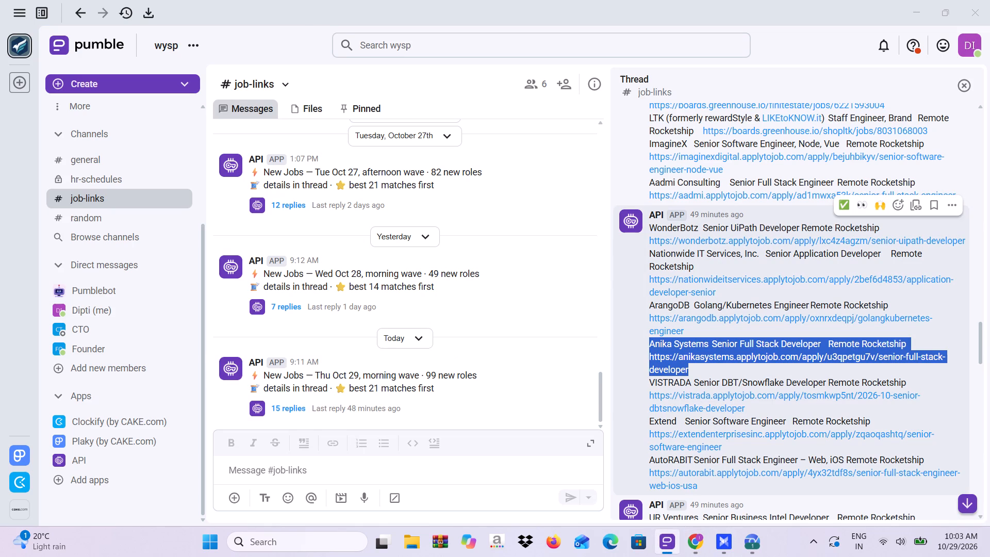
{"action": "left_click_drag", "start_coordinate": [643, 423], "coordinate": [743, 449]}
{"action": "key", "text": "ctrl+c"}
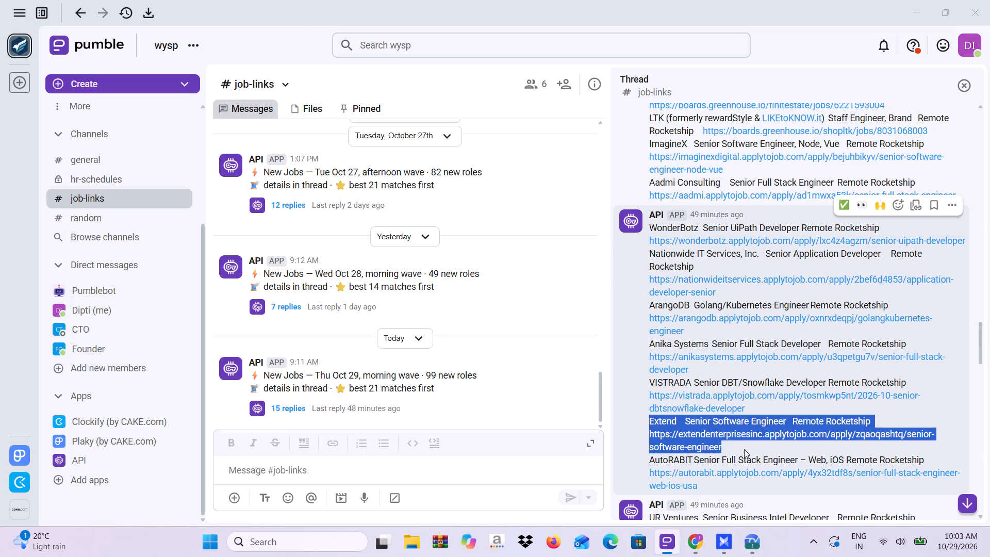
{"action": "key", "text": "alt+Tab"}
{"action": "left_click", "coordinate": [132, 322]}
{"action": "key", "text": "ctrl+shift+v"}
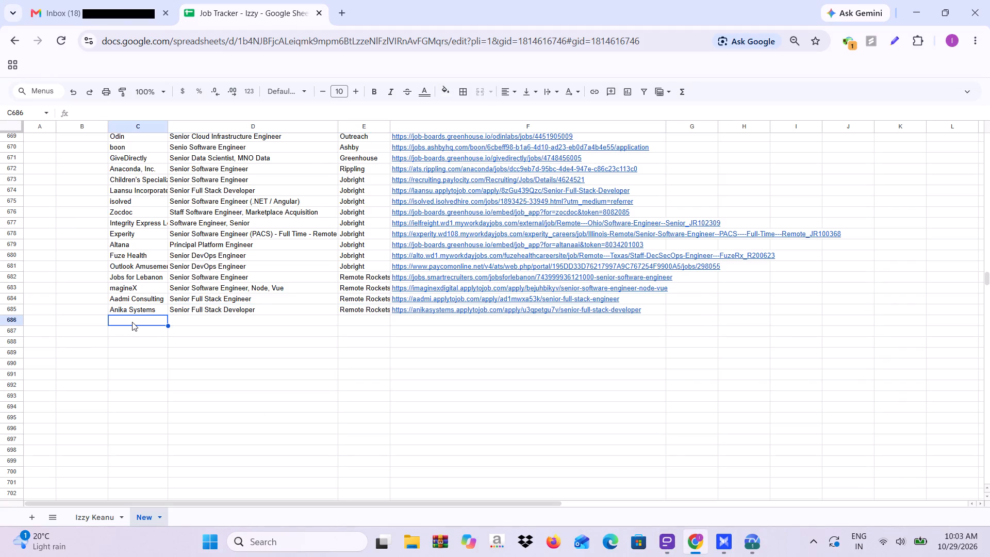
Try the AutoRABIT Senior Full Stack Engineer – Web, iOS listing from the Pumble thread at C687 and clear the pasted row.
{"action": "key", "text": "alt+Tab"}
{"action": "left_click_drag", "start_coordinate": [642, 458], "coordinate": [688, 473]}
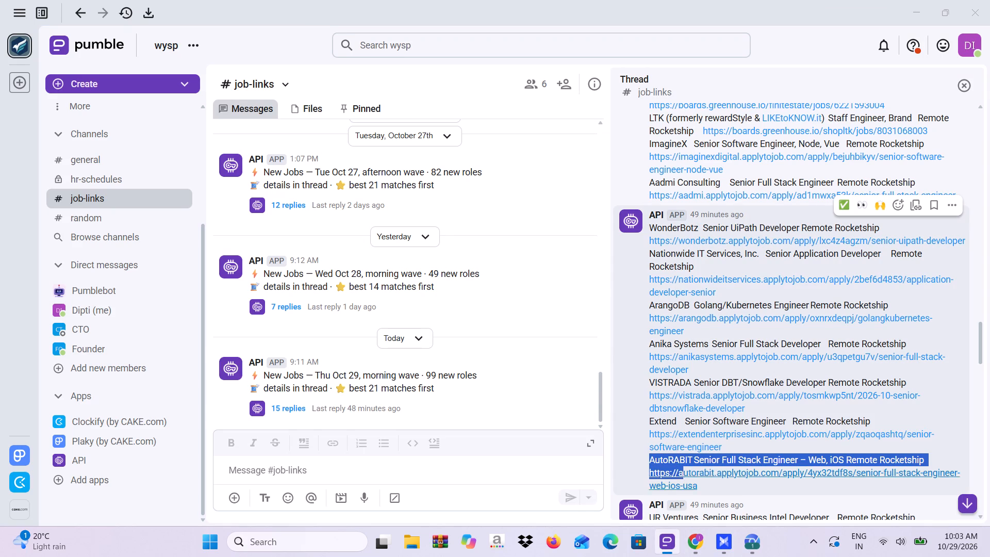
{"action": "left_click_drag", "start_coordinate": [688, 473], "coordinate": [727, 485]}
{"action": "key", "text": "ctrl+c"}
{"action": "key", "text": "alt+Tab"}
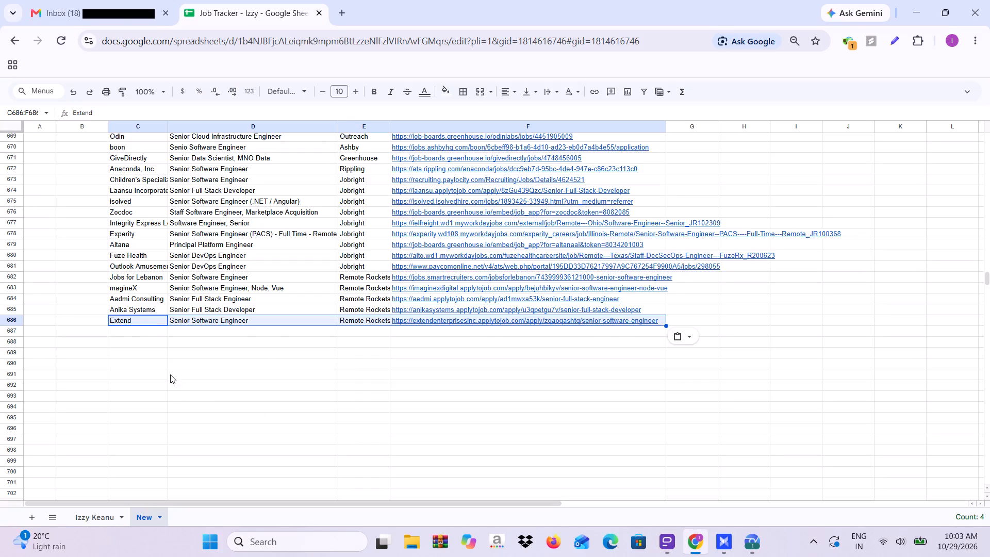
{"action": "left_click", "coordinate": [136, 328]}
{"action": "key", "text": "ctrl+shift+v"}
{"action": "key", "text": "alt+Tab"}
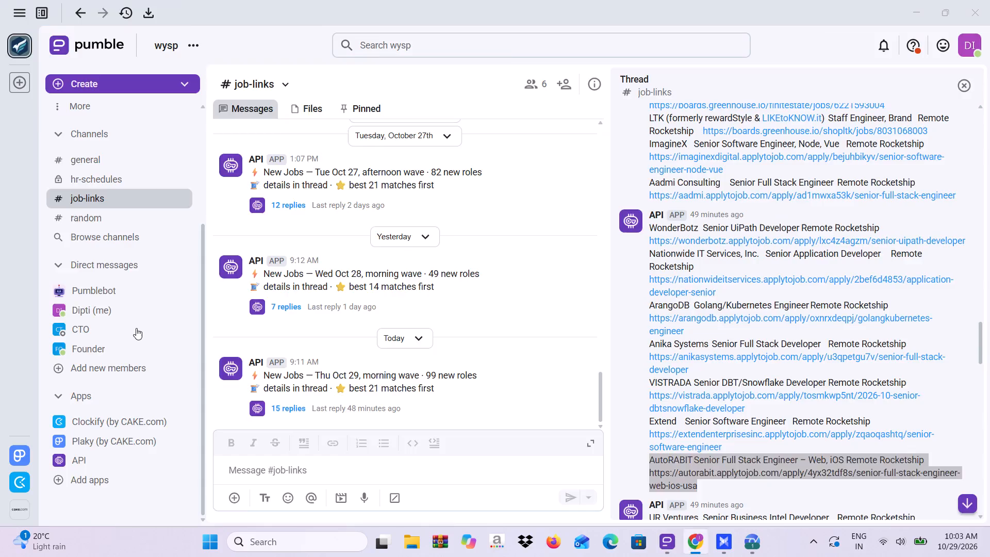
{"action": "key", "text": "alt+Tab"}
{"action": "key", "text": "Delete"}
Copy the thyme-care Senior Software Engineer listing from the Pumble thread into the New tab at C687 as plain values.
{"action": "key", "text": "alt+Tab"}
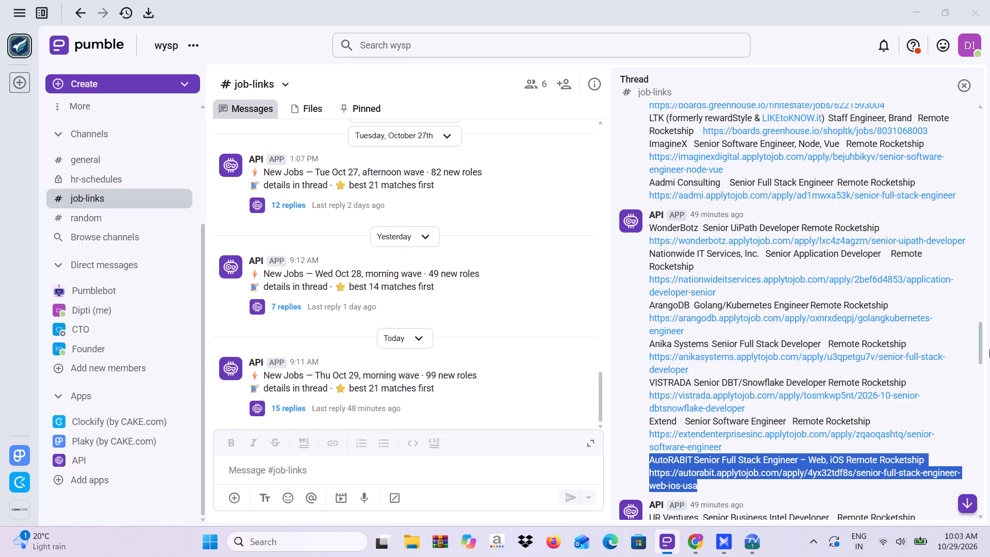
{"action": "left_click_drag", "start_coordinate": [981, 335], "coordinate": [983, 370]}
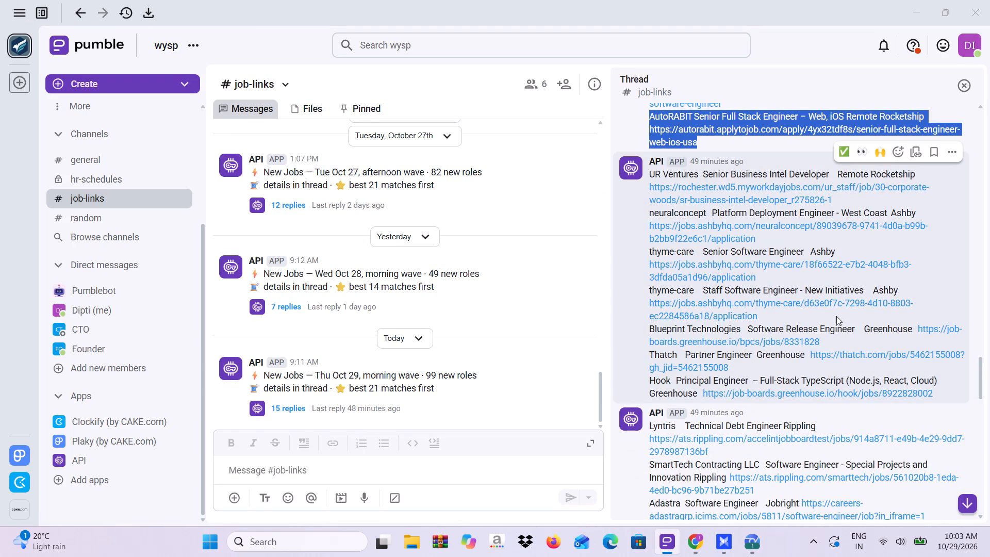
{"action": "left_click_drag", "start_coordinate": [642, 253], "coordinate": [768, 275]}
{"action": "key", "text": "ctrl+c"}
{"action": "key", "text": "alt+Tab"}
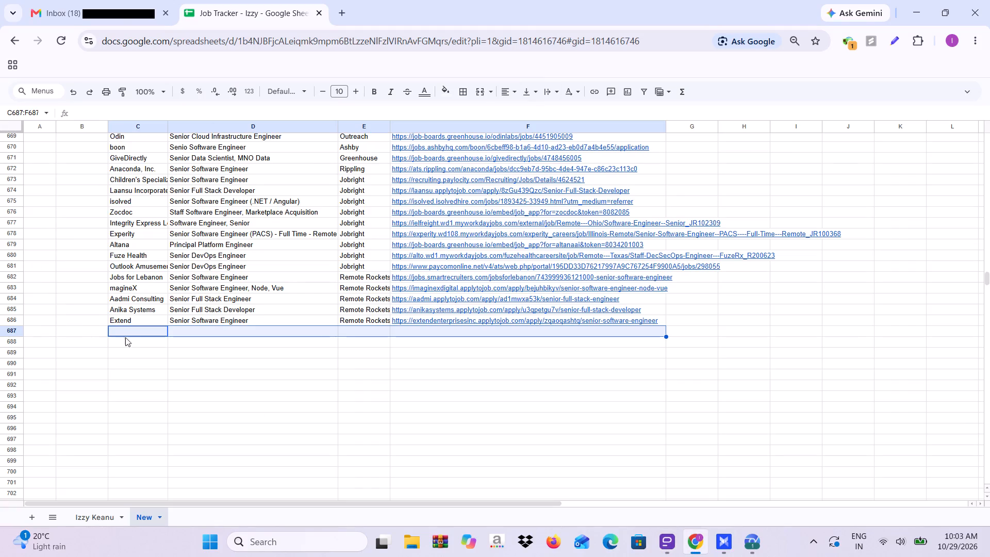
{"action": "left_click", "coordinate": [130, 333]}
{"action": "key", "text": "ctrl+shift+v"}
{"action": "key", "text": "alt+Tab"}
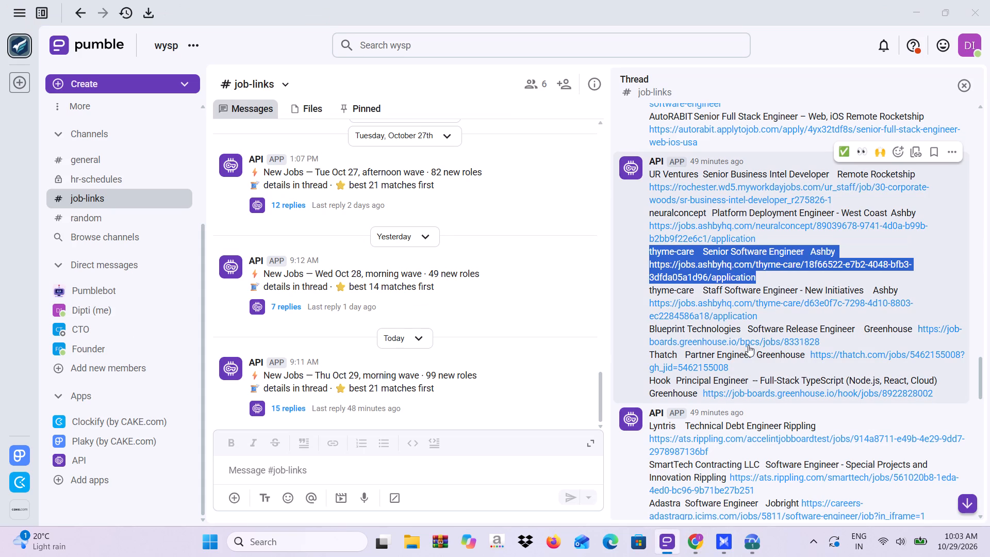
Copy the Hook Principal Engineer – Full-Stack TypeScript listing from the Pumble thread into the New tab at C688 as plain values.
{"action": "left_click_drag", "start_coordinate": [638, 288], "coordinate": [780, 312]}
{"action": "key", "text": "ctrl+c"}
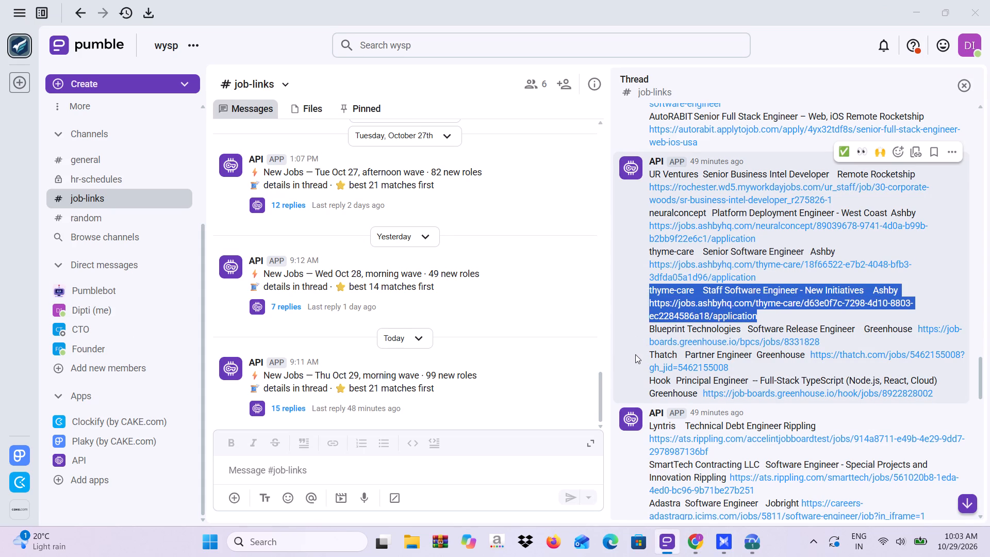
{"action": "left_click_drag", "start_coordinate": [651, 383], "coordinate": [964, 391]}
{"action": "key", "text": "ctrl+c"}
{"action": "key", "text": "alt+Tab"}
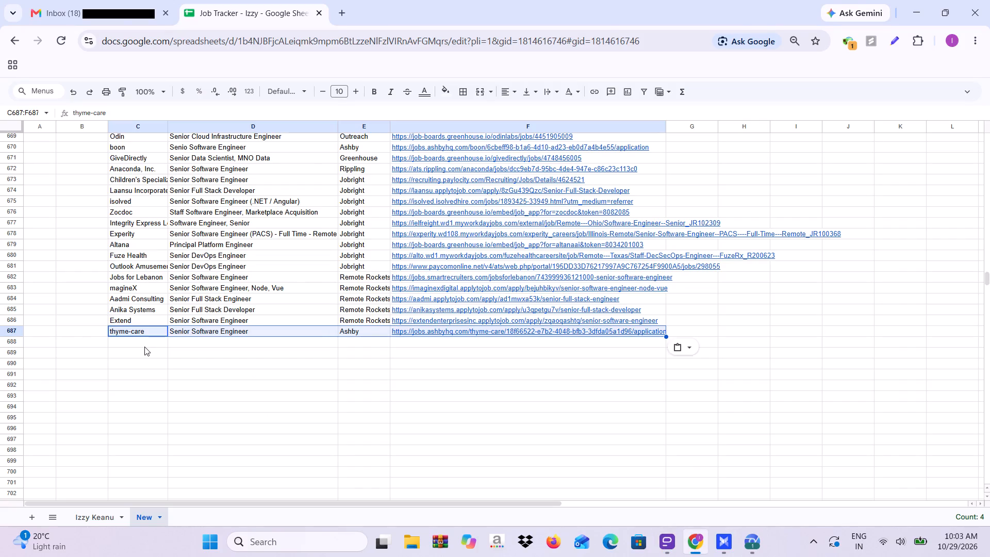
{"action": "left_click", "coordinate": [144, 347]}
{"action": "key", "text": "ctrl+shift+v"}
Copy the SmartTech Contracting LLC Software Engineer - Special Projects and Innovation listing from the Pumble thread into the New tab at C689 as plain values.
{"action": "key", "text": "alt+Tab"}
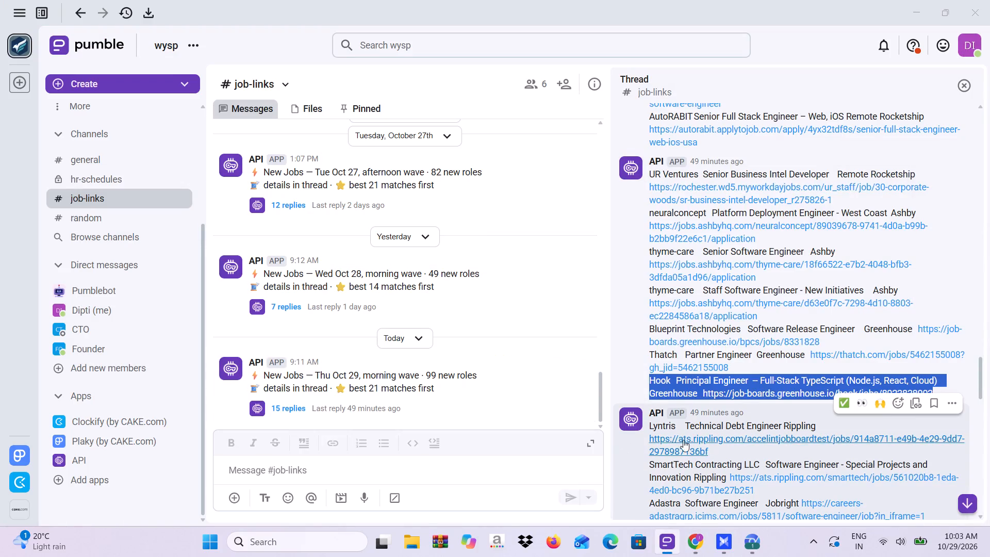
{"action": "left_click_drag", "start_coordinate": [982, 375], "coordinate": [982, 387]}
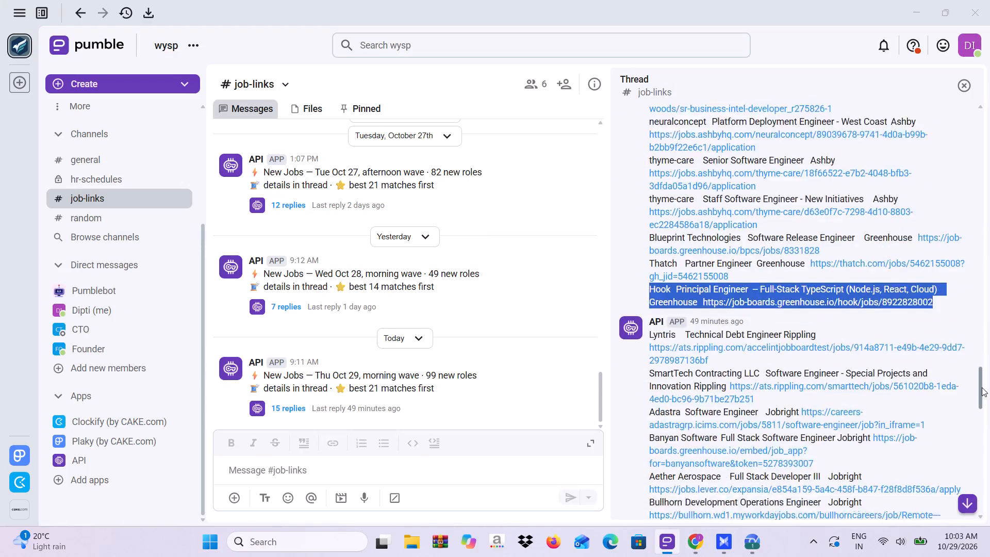
{"action": "left_click_drag", "start_coordinate": [982, 387], "coordinate": [982, 405]}
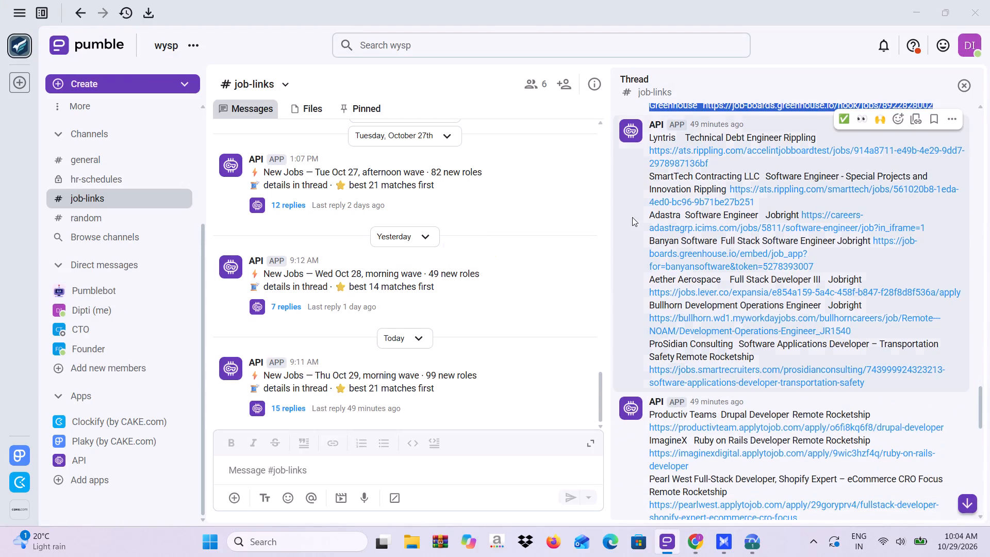
{"action": "left_click_drag", "start_coordinate": [647, 178], "coordinate": [772, 202]}
{"action": "key", "text": "ctrl+c"}
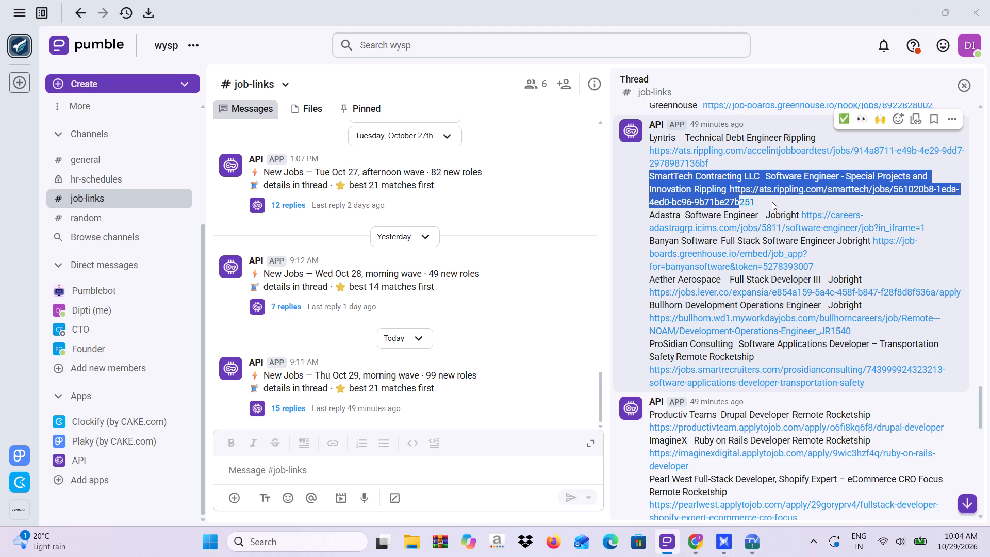
{"action": "key", "text": "alt+Tab"}
{"action": "left_click", "coordinate": [131, 358]}
{"action": "key", "text": "ctrl+shift+v"}
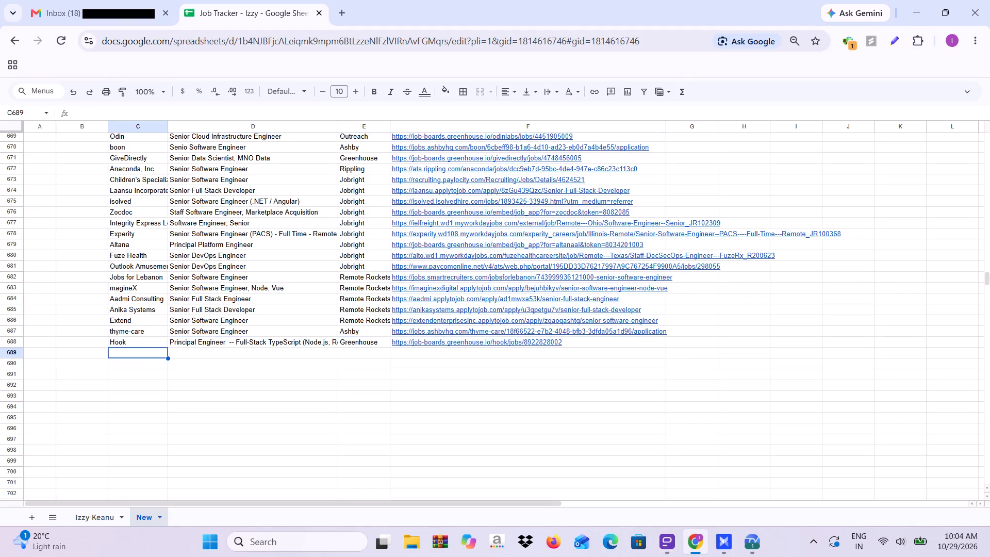
Copy the Adastra Software Engineer listing from the Pumble thread into the New tab at C690 as plain values.
{"action": "key", "text": "alt+Tab"}
{"action": "left_click_drag", "start_coordinate": [645, 216], "coordinate": [929, 220]}
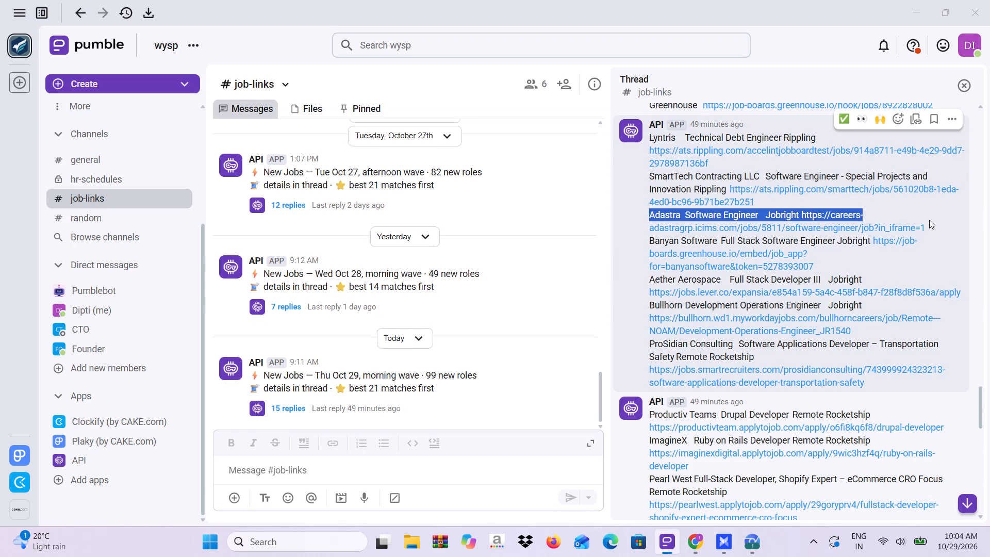
{"action": "left_click_drag", "start_coordinate": [929, 220], "coordinate": [932, 232]}
{"action": "key", "text": "ctrl+c"}
{"action": "key", "text": "alt+Tab"}
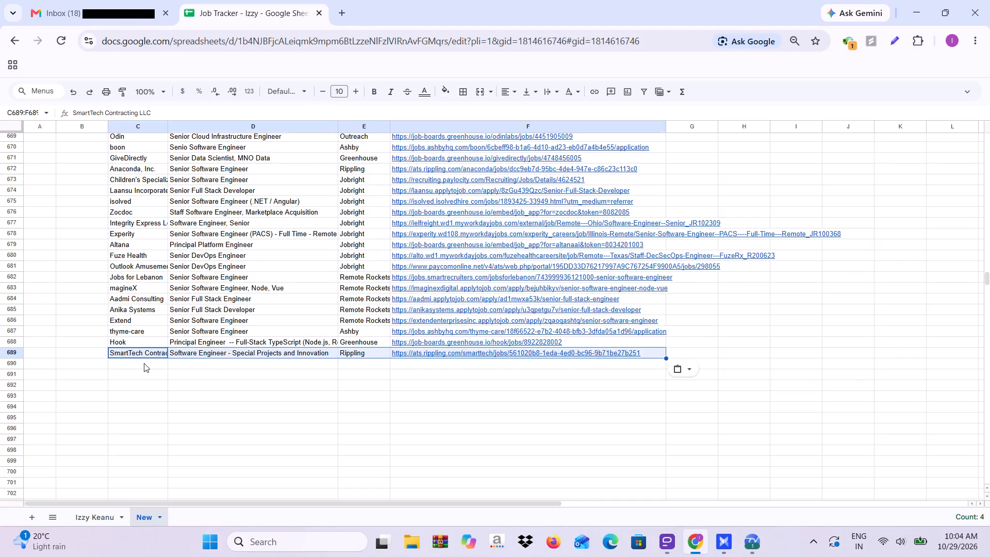
{"action": "left_click", "coordinate": [144, 363]}
{"action": "key", "text": "ctrl+shift+v"}
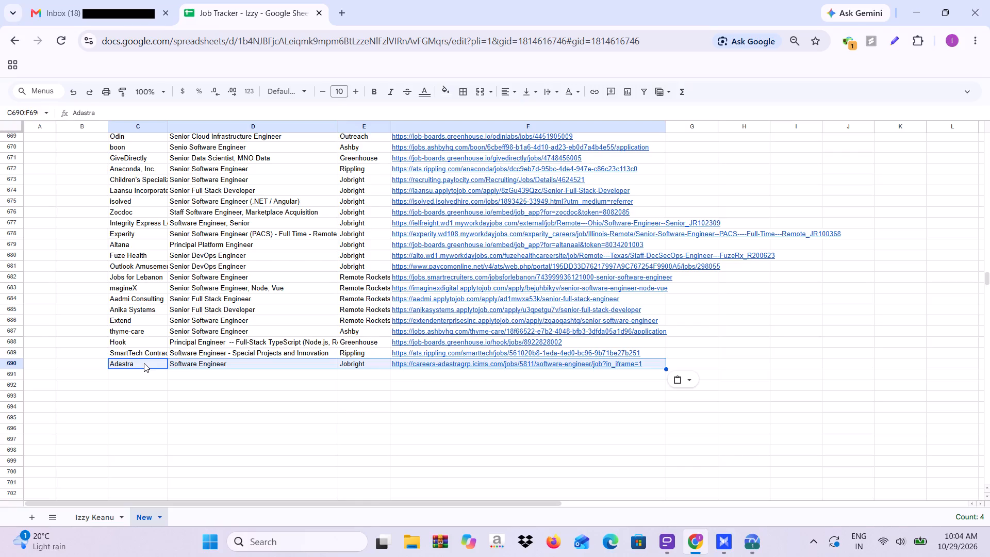
Copy the Banyan Software Full Stack Software Engineer listing from the Pumble thread into the New tab at C691 as plain values.
{"action": "key", "text": "alt+Tab"}
{"action": "left_click_drag", "start_coordinate": [645, 239], "coordinate": [829, 261]}
{"action": "key", "text": "ctrl+c"}
{"action": "key", "text": "alt+Tab"}
{"action": "left_click", "coordinate": [115, 375]}
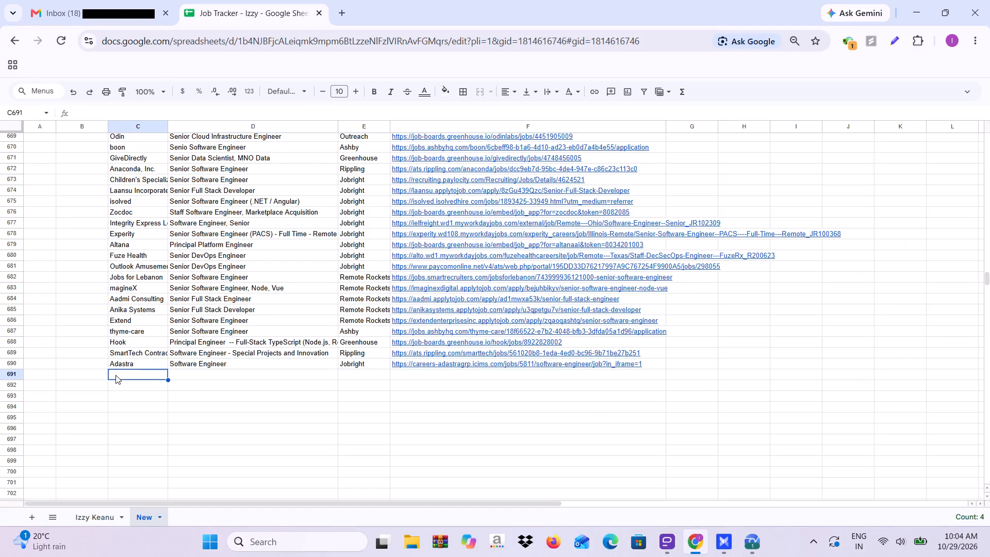
{"action": "key", "text": "ctrl+shift+v"}
Copy the Aether Aerospace Full Stack Developer III listing from the Pumble thread into the New tab at C692 as plain values.
{"action": "key", "text": "alt+Tab"}
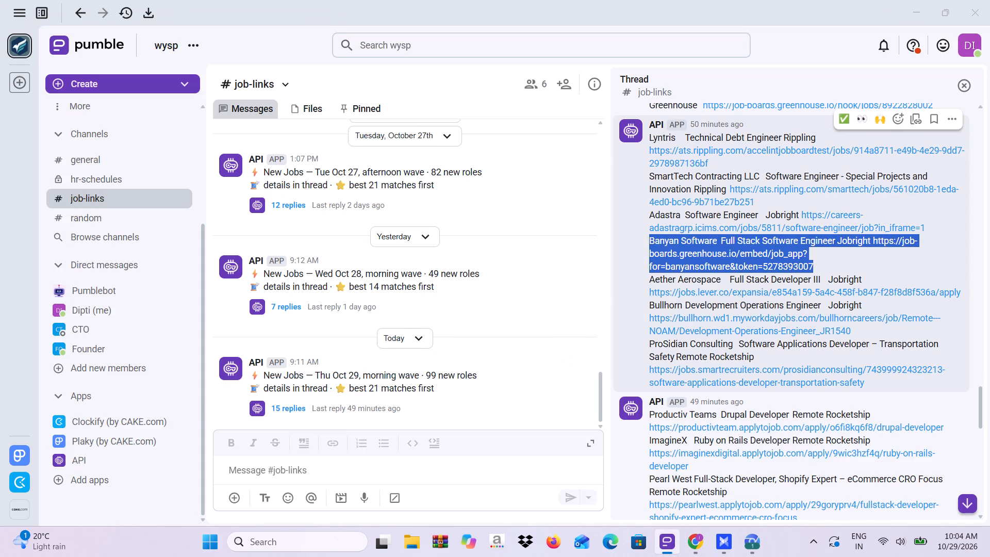
{"action": "left_click_drag", "start_coordinate": [649, 280], "coordinate": [966, 293]}
{"action": "key", "text": "ctrl+c"}
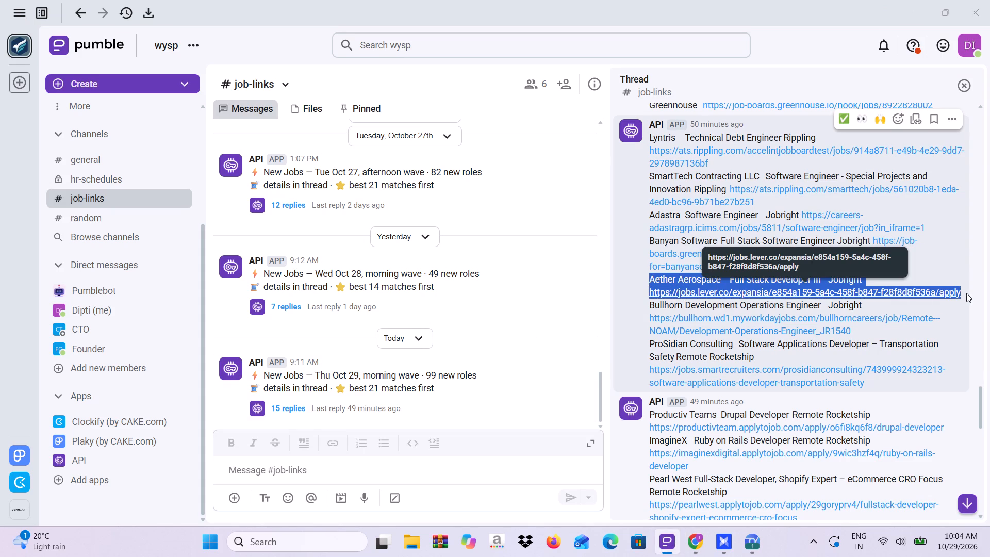
{"action": "key", "text": "alt+Tab"}
{"action": "left_click", "coordinate": [128, 387]}
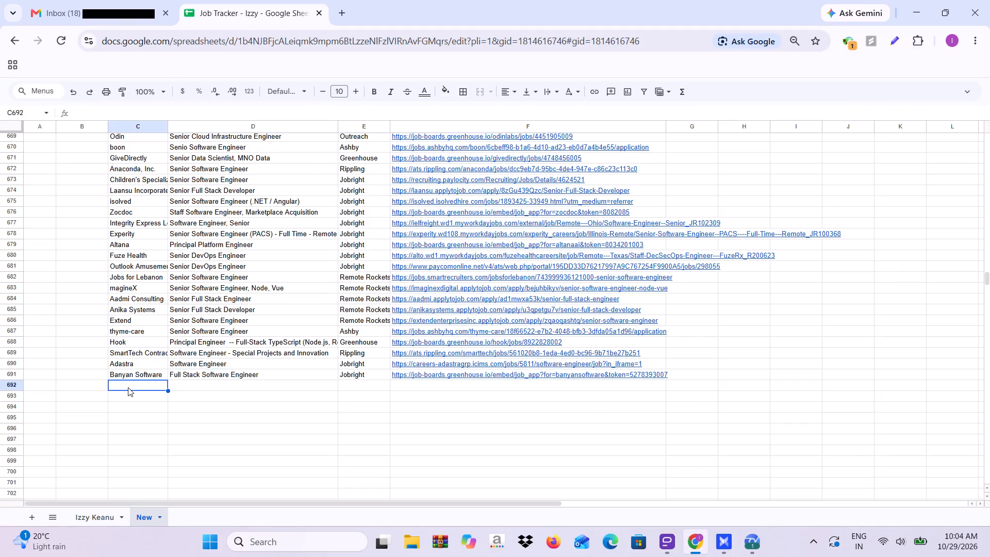
{"action": "key", "text": "ctrl+shift+v"}
Copy the Xenith Solutions Full Stack Developer listing from the Pumble thread into the New tab at C693 as plain values.
{"action": "key", "text": "alt+Tab"}
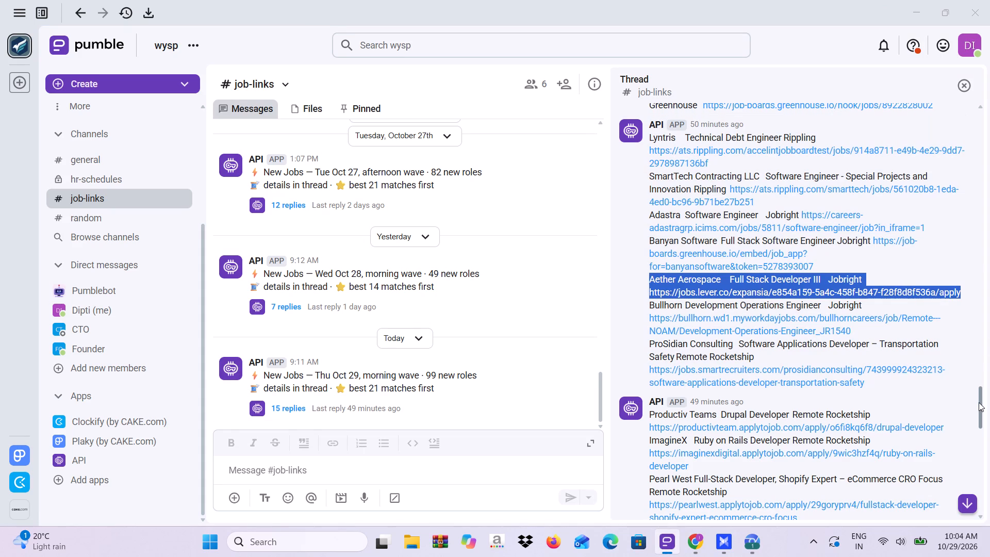
{"action": "left_click_drag", "start_coordinate": [979, 402], "coordinate": [981, 413]}
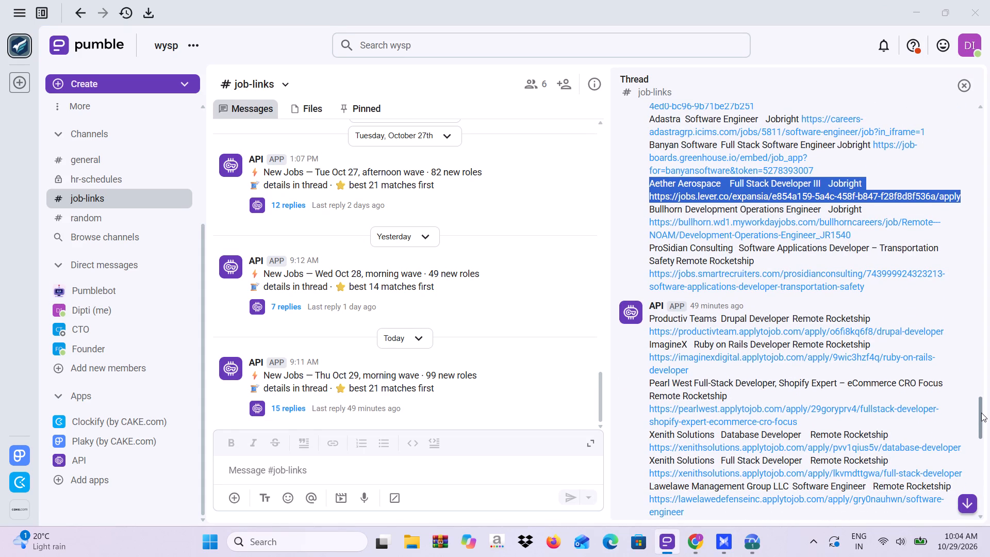
{"action": "left_click_drag", "start_coordinate": [981, 413], "coordinate": [982, 414]}
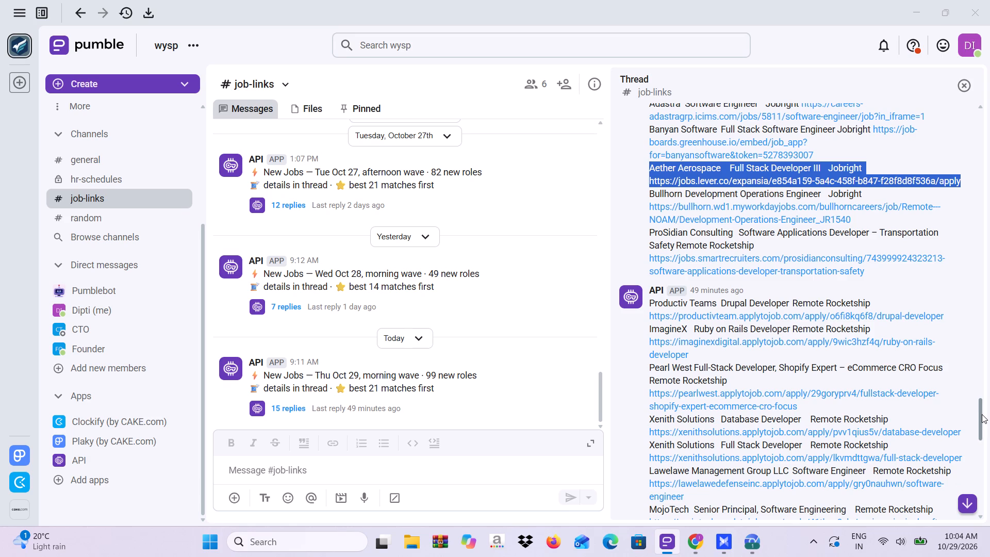
{"action": "left_click_drag", "start_coordinate": [982, 414], "coordinate": [983, 421]}
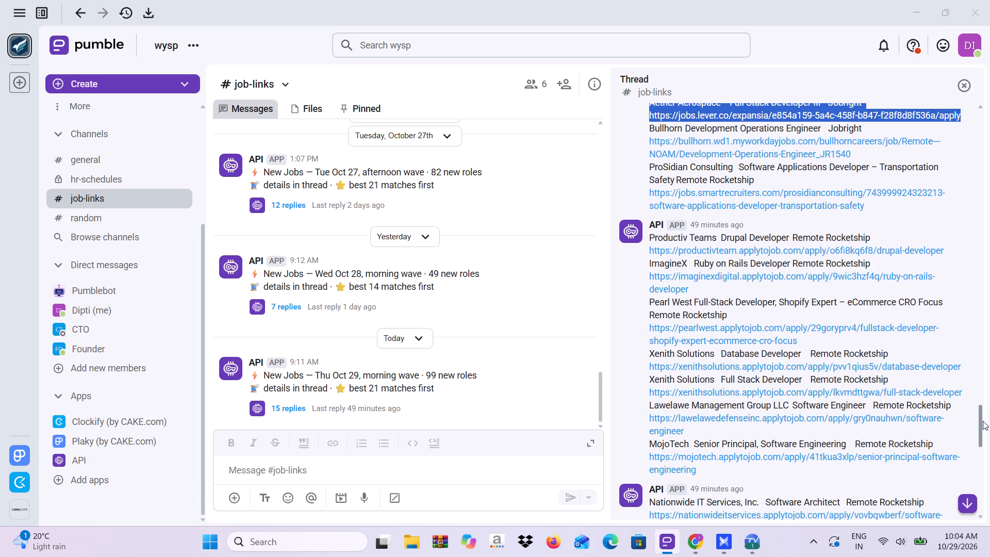
{"action": "left_click_drag", "start_coordinate": [983, 421], "coordinate": [985, 425]}
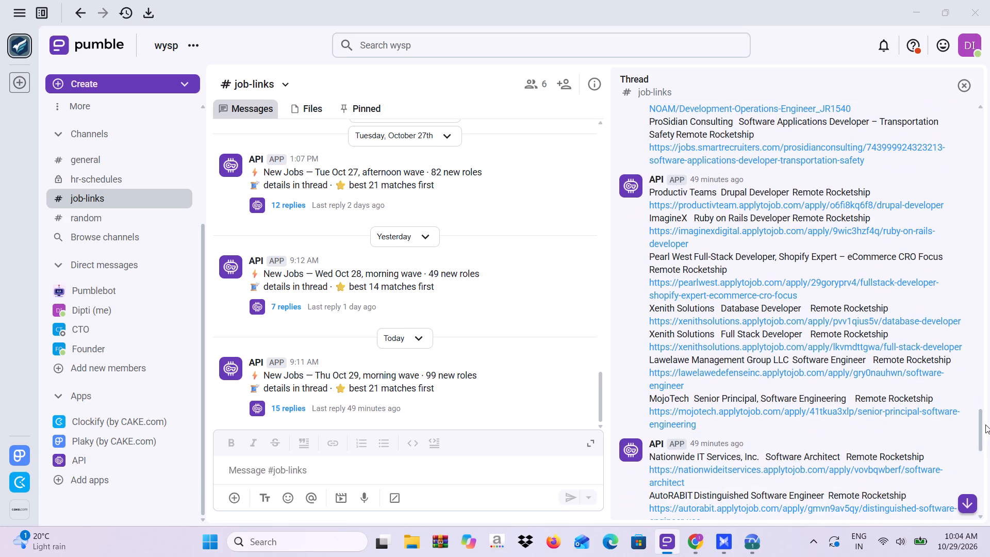
{"action": "left_click_drag", "start_coordinate": [641, 336], "coordinate": [950, 352]}
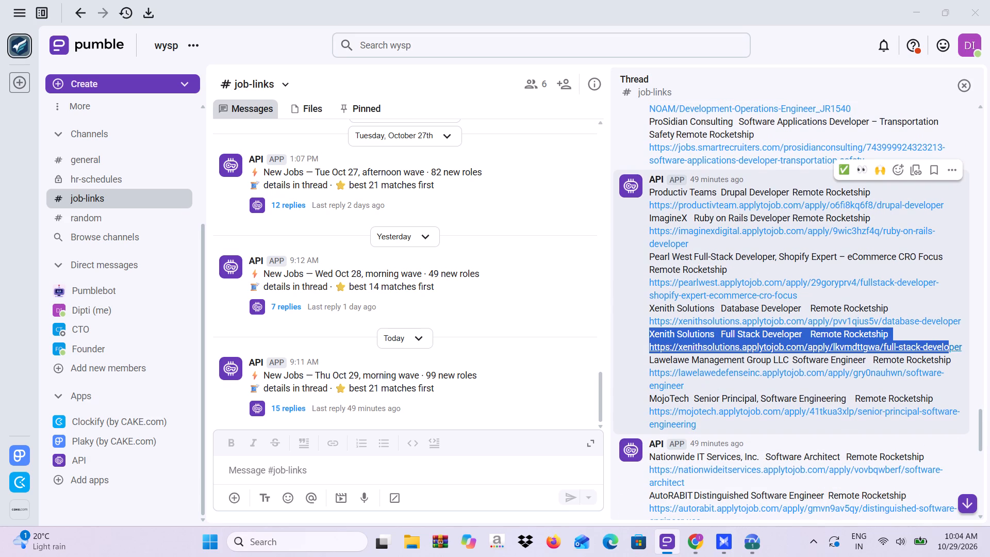
{"action": "left_click_drag", "start_coordinate": [950, 352], "coordinate": [967, 349]}
{"action": "key", "text": "ctrl+c"}
{"action": "key", "text": "alt+Tab"}
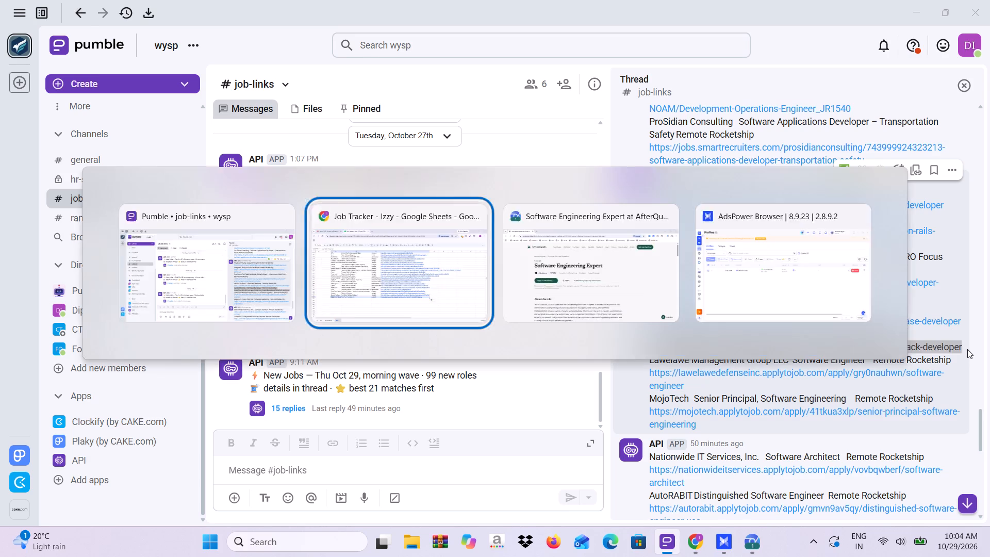
{"action": "left_click", "coordinate": [152, 399]}
{"action": "key", "text": "ctrl+shift+v"}
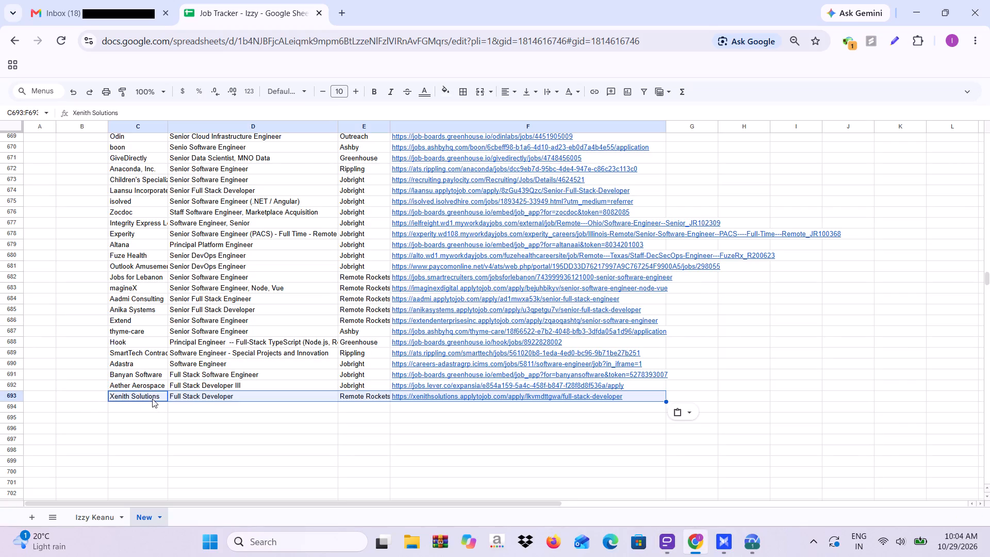
Copy the Lawelawe Management Group LLC Software Engineer listing from the Pumble thread into the New tab at C694 as plain values.
{"action": "key", "text": "alt+Tab"}
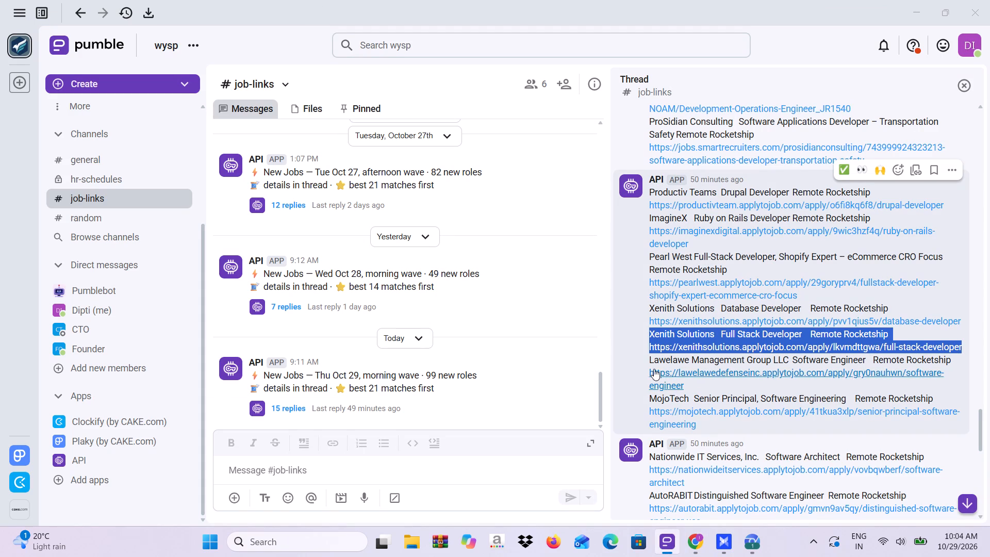
{"action": "left_click_drag", "start_coordinate": [645, 362], "coordinate": [702, 385]}
{"action": "key", "text": "ctrl+c"}
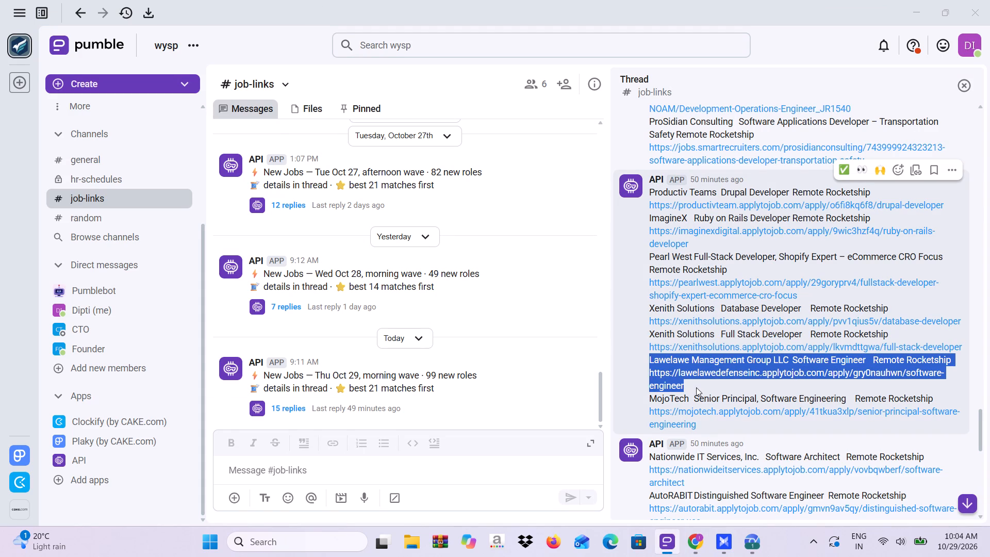
{"action": "key", "text": "alt+Tab"}
{"action": "left_click", "coordinate": [141, 410]}
{"action": "key", "text": "ctrl+shift+v"}
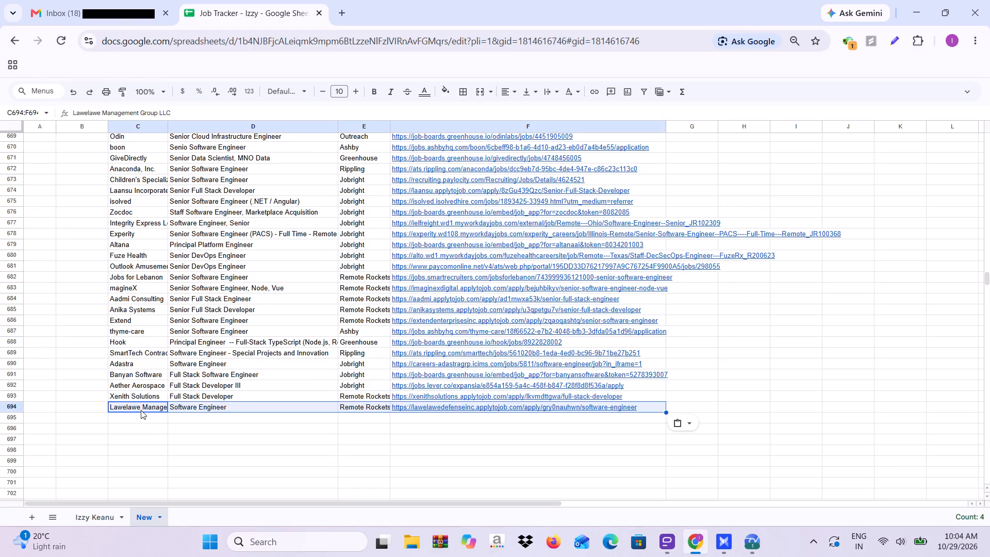
Copy the MojoTech Senior Principal, Software Engineering listing from the Pumble thread into the New tab at C695 as plain values.
{"action": "key", "text": "alt+Tab"}
{"action": "left_click_drag", "start_coordinate": [639, 400], "coordinate": [717, 424]}
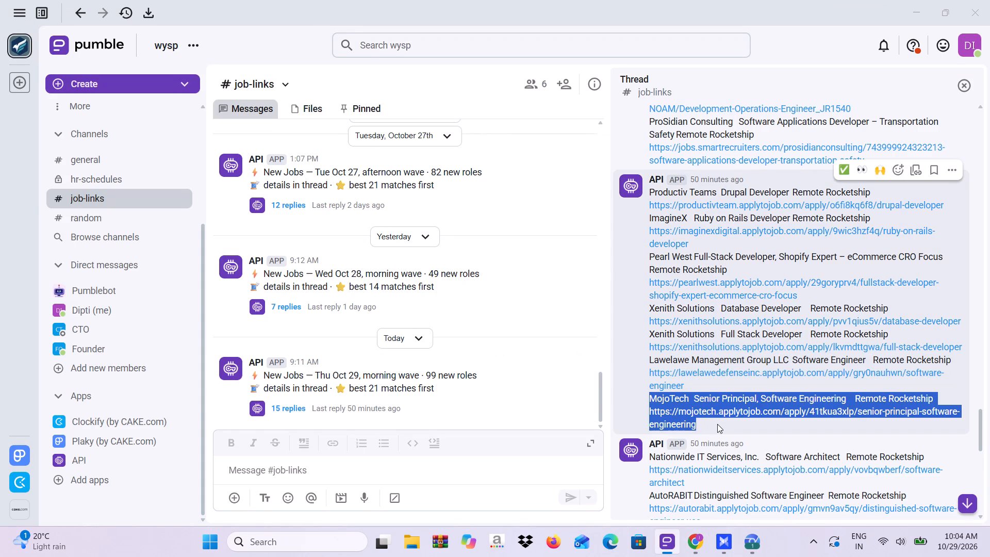
{"action": "left_click_drag", "start_coordinate": [717, 424], "coordinate": [718, 424]}
{"action": "key", "text": "ctrl+c"}
{"action": "key", "text": "alt+Tab"}
{"action": "left_click", "coordinate": [137, 420]}
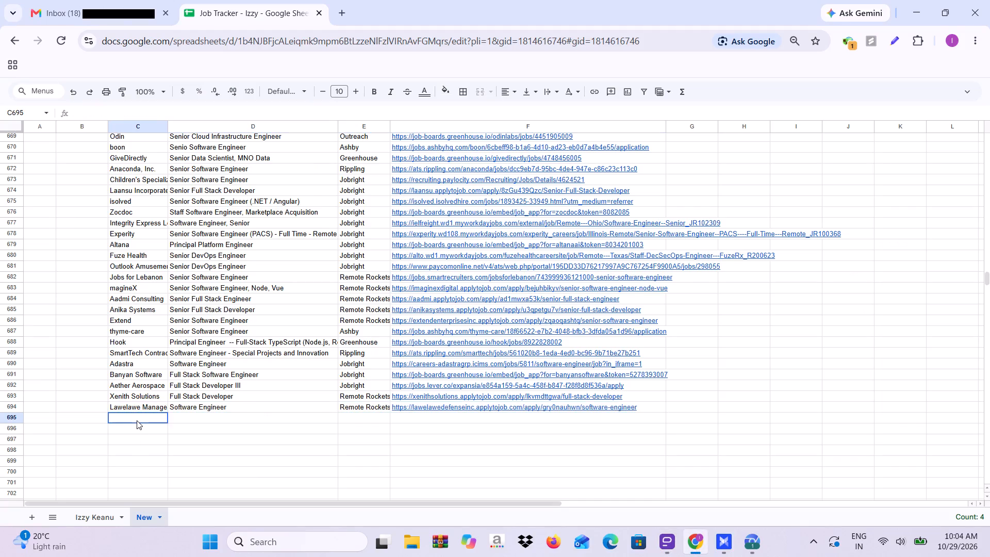
{"action": "key", "text": "ctrl+shift+v"}
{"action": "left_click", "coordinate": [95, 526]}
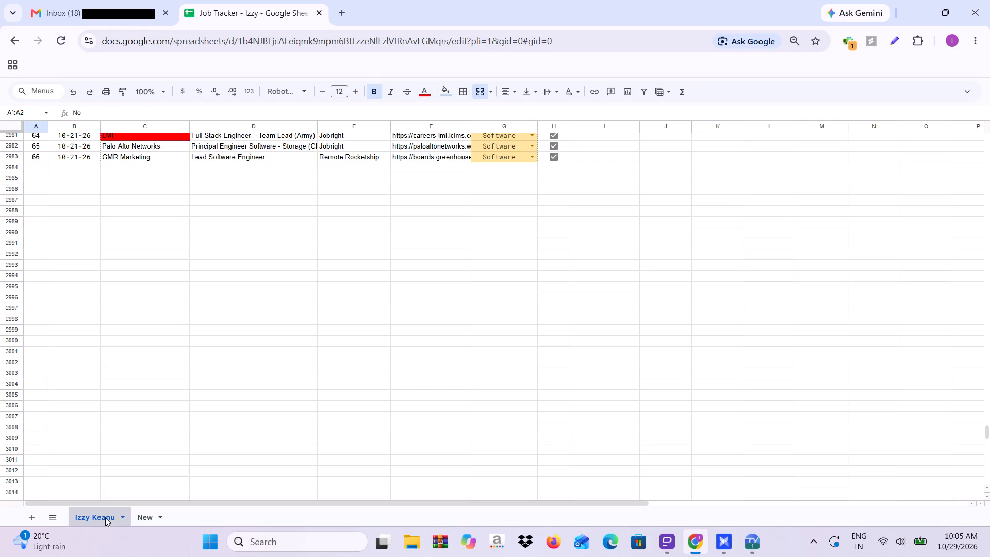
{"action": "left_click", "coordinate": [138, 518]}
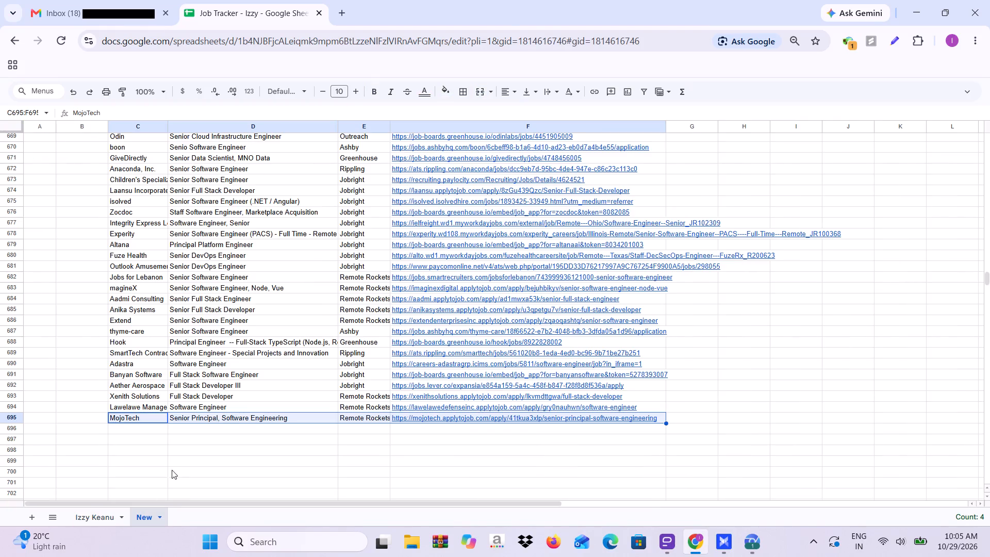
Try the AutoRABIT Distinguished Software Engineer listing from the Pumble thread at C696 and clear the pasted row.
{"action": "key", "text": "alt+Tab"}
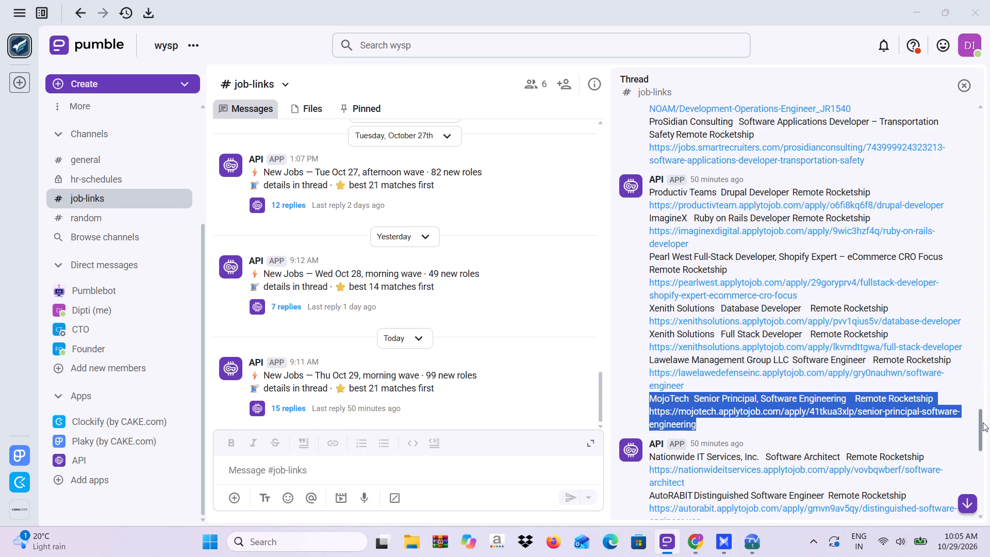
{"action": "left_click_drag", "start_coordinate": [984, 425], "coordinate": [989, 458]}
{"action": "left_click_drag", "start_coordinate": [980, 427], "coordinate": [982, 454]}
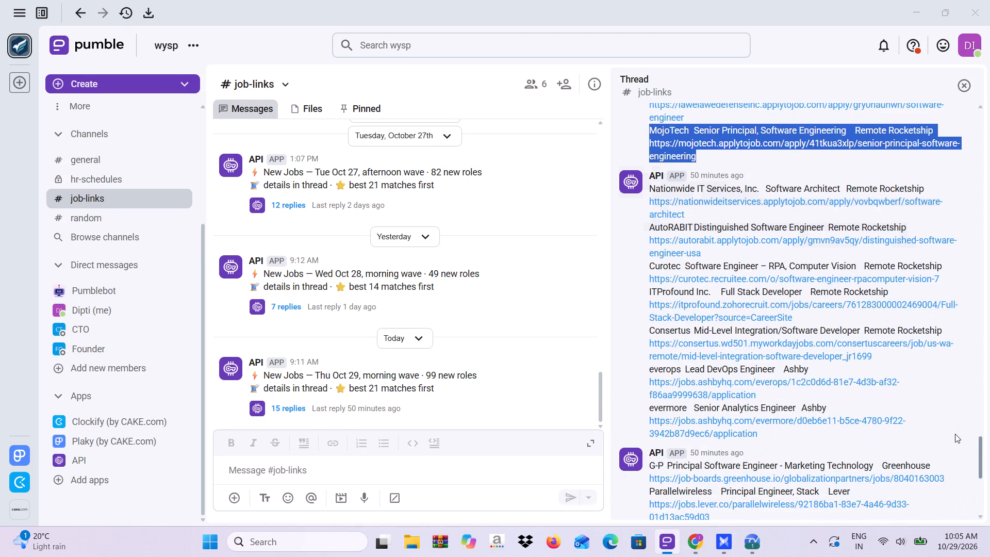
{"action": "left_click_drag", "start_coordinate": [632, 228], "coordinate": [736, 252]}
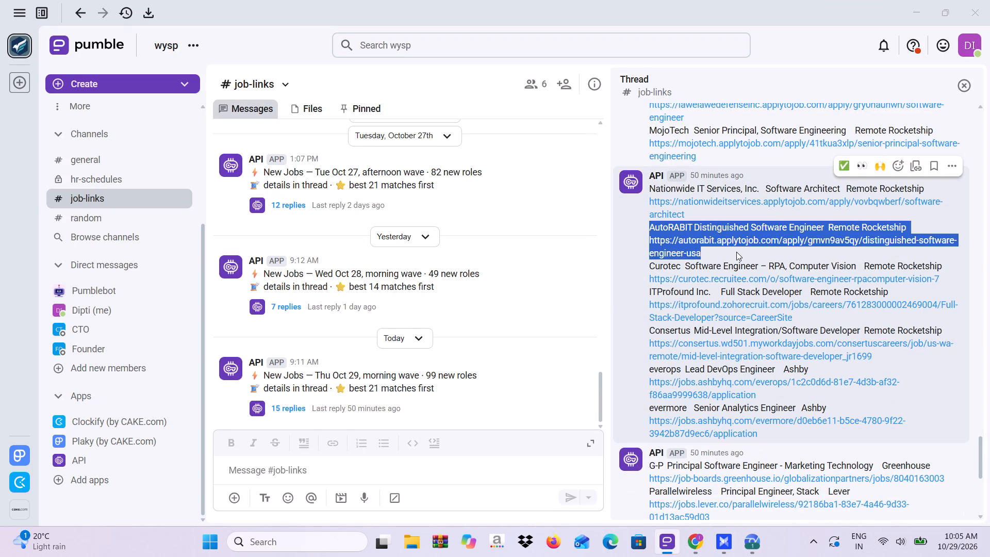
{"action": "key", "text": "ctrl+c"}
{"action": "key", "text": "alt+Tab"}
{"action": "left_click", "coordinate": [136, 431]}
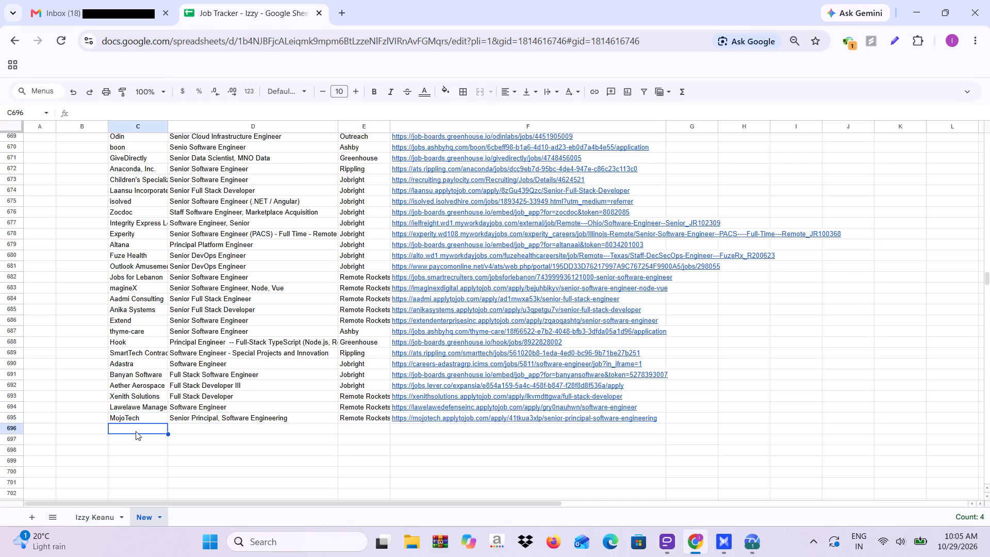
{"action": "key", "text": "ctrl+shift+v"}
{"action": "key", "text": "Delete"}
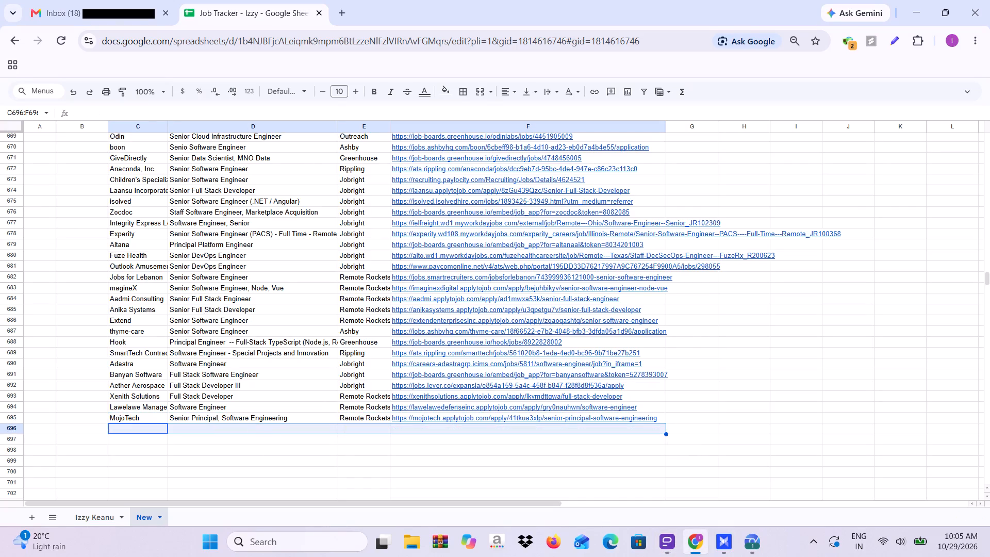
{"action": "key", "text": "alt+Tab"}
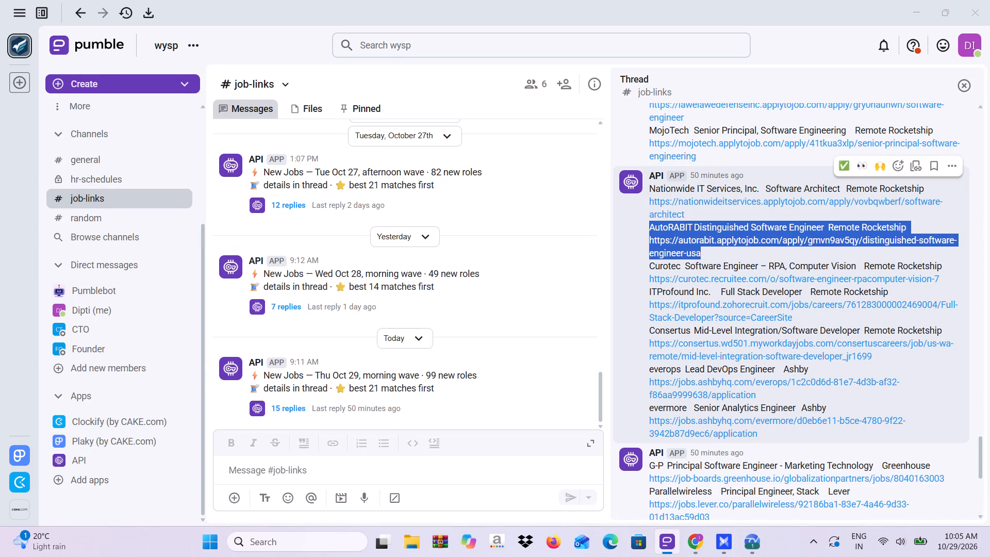
Copy the everops Lead DevOps Engineer listing from the Pumble thread into the New tab at C696 as plain values.
{"action": "left_click_drag", "start_coordinate": [649, 293], "coordinate": [801, 316]}
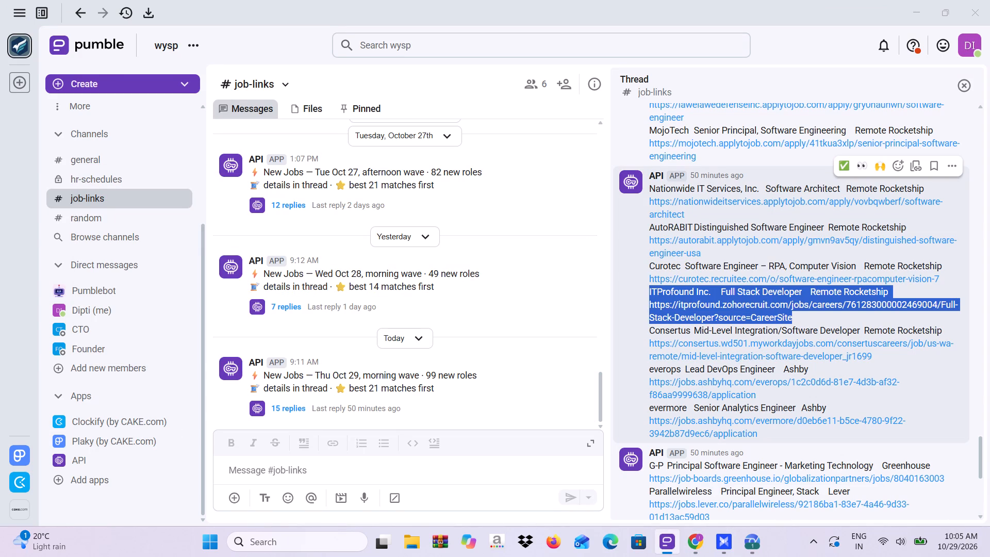
{"action": "left_click_drag", "start_coordinate": [647, 367], "coordinate": [747, 392]}
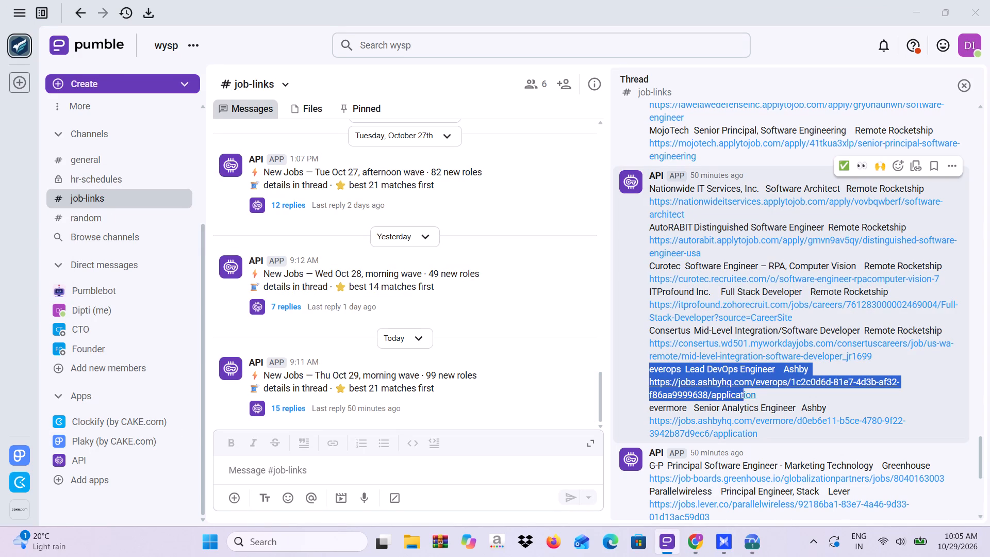
{"action": "left_click_drag", "start_coordinate": [747, 392], "coordinate": [766, 396]}
{"action": "key", "text": "ctrl+c"}
{"action": "key", "text": "alt+Tab"}
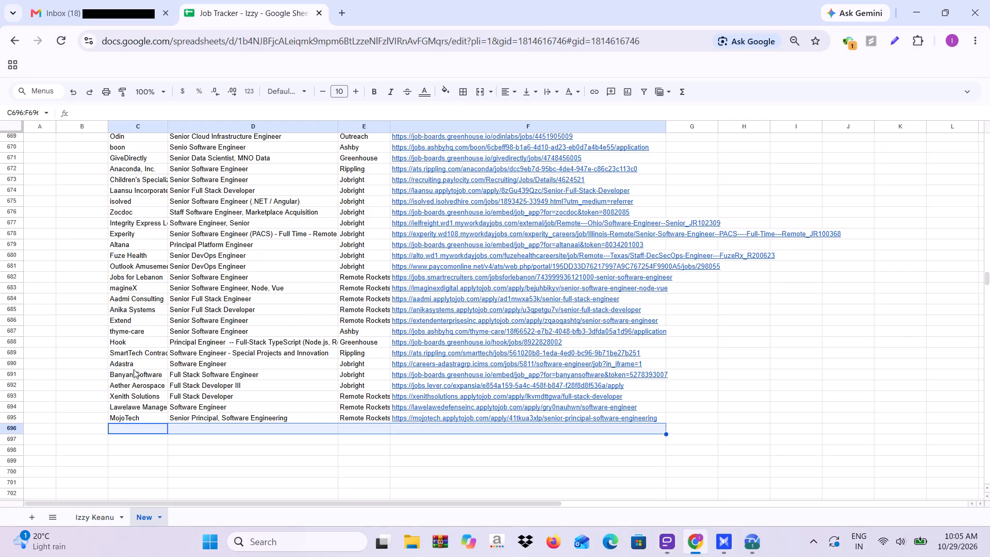
{"action": "left_click", "coordinate": [133, 426]}
{"action": "key", "text": "ctrl+shift+v"}
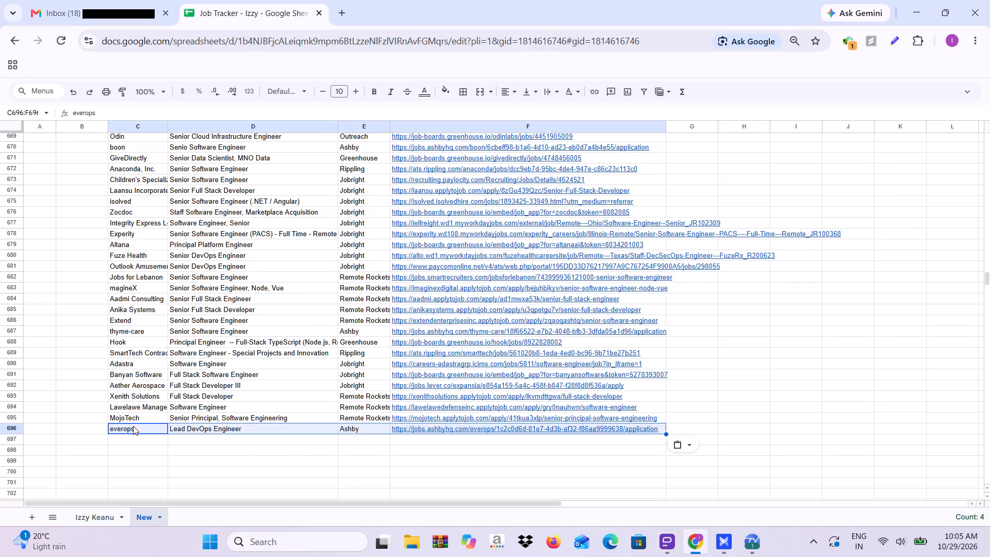
Copy the G-P Principal Software Engineer - Marketing Technology listing from the Pumble thread into the New tab at C697 as plain values.
{"action": "key", "text": "alt+Tab"}
{"action": "left_click_drag", "start_coordinate": [981, 458], "coordinate": [986, 477]}
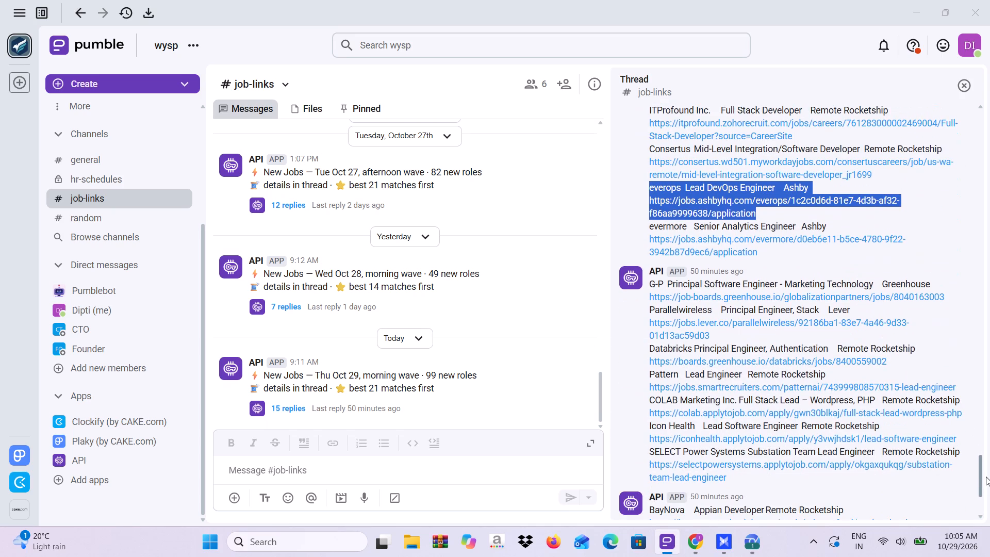
{"action": "left_click_drag", "start_coordinate": [986, 477], "coordinate": [986, 477]}
{"action": "left_click_drag", "start_coordinate": [649, 280], "coordinate": [870, 289]}
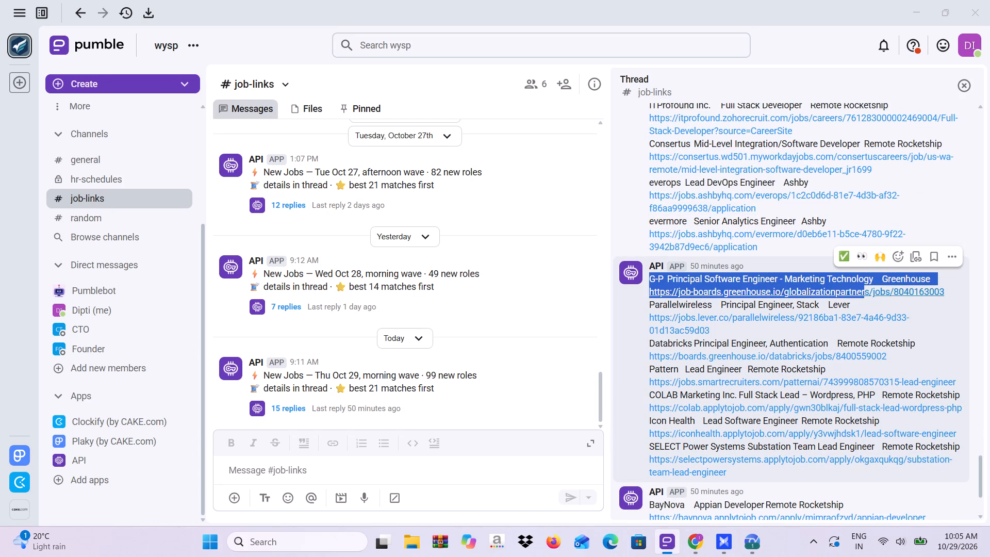
{"action": "left_click_drag", "start_coordinate": [870, 289], "coordinate": [952, 293]}
{"action": "key", "text": "ctrl+c"}
{"action": "key", "text": "alt+Tab"}
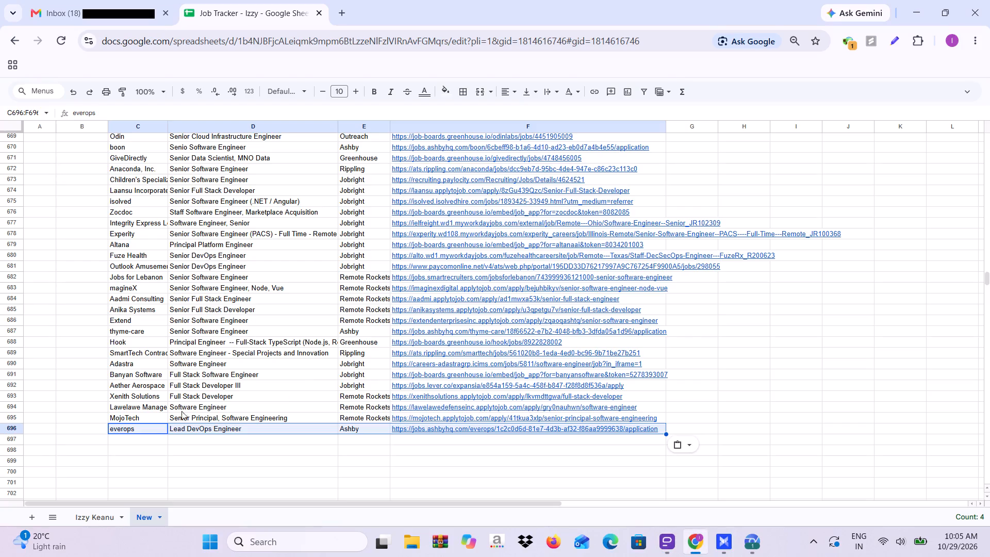
{"action": "left_click", "coordinate": [131, 443]}
{"action": "key", "text": "ctrl+shift+v"}
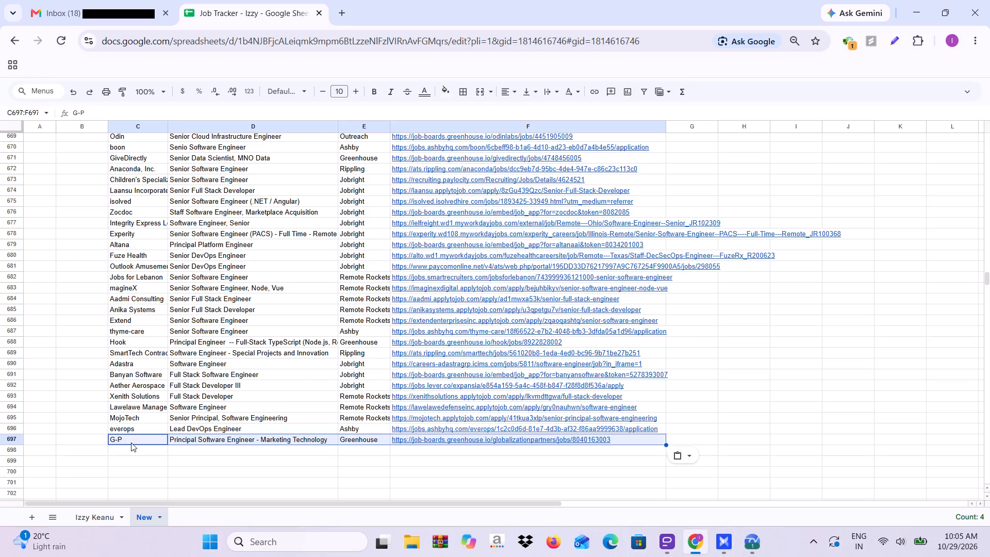
Copy the Parallelwireless Principal Engineer, Stack listing from the Pumble thread into the New tab at C698 as plain values.
{"action": "key", "text": "alt+Tab"}
{"action": "left_click_drag", "start_coordinate": [638, 304], "coordinate": [738, 333]}
{"action": "key", "text": "ctrl+c"}
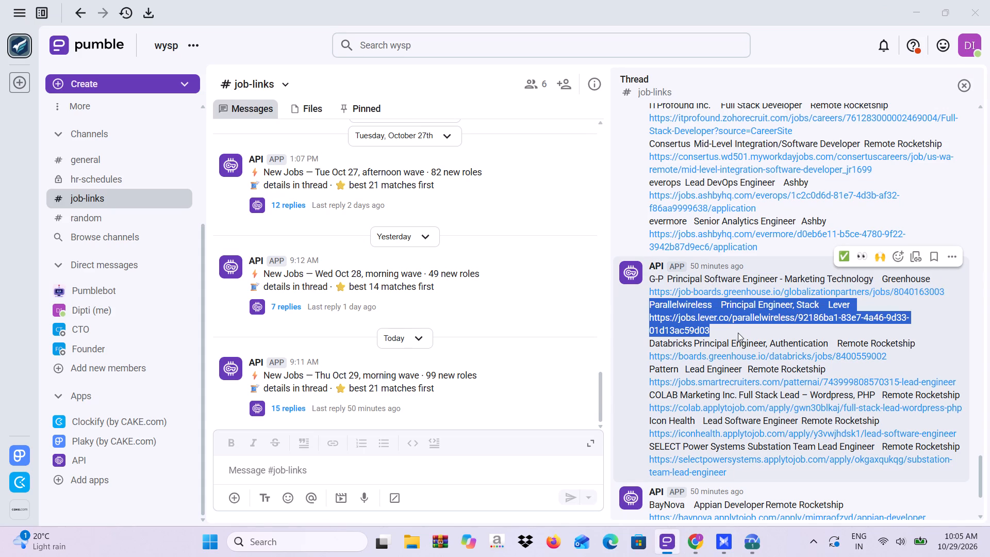
{"action": "key", "text": "alt+Tab"}
{"action": "left_click", "coordinate": [124, 450]}
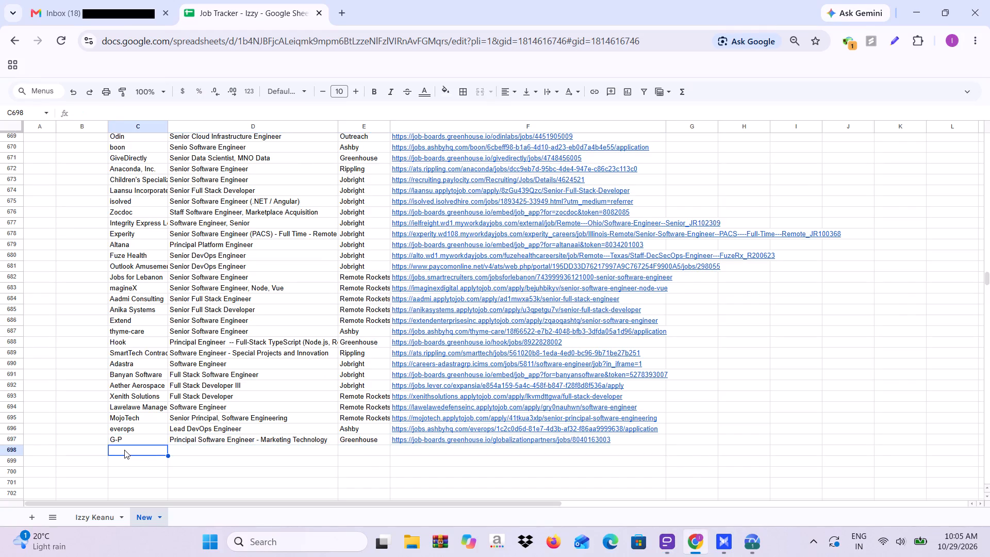
{"action": "key", "text": "ctrl+shift+v"}
Select the Pattern Lead Engineer listing in the Pumble thread.
{"action": "key", "text": "alt+Tab"}
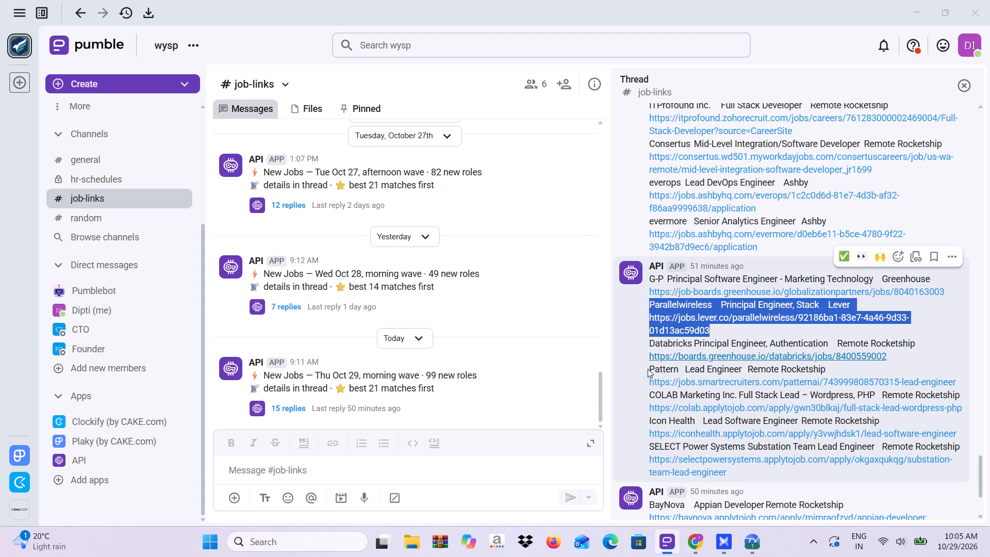
{"action": "left_click", "coordinate": [648, 369]}
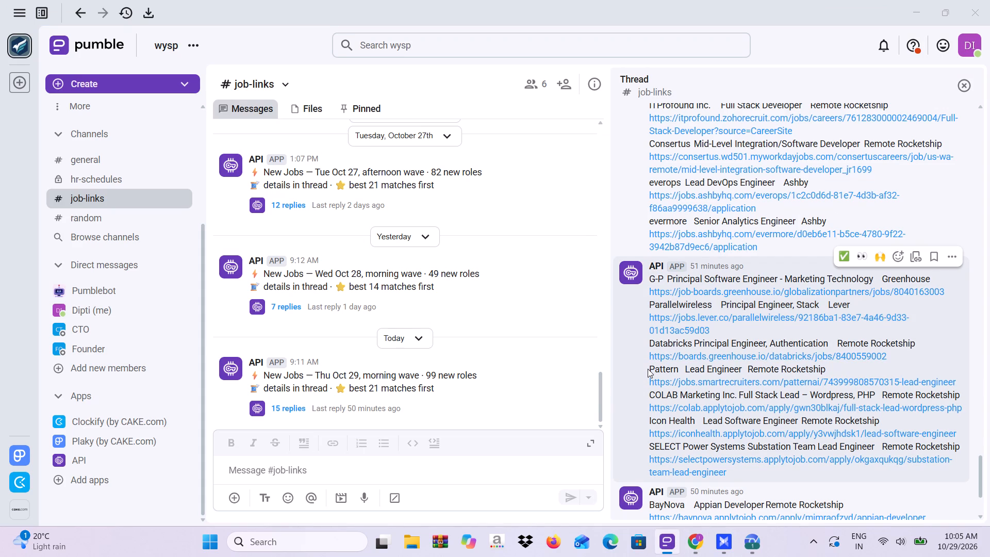